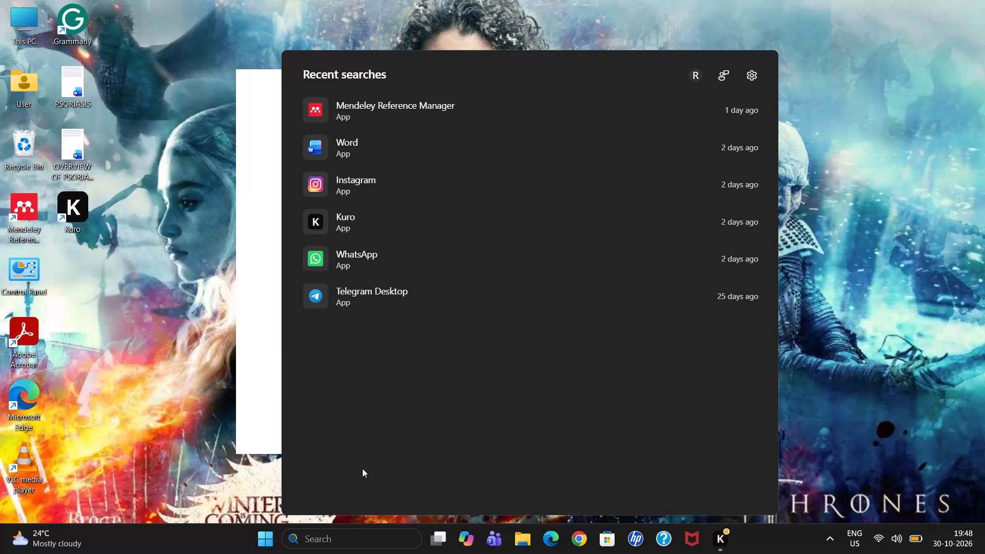
# Open PowerPoint and create a blank presentation.
pyautogui.write('pp')
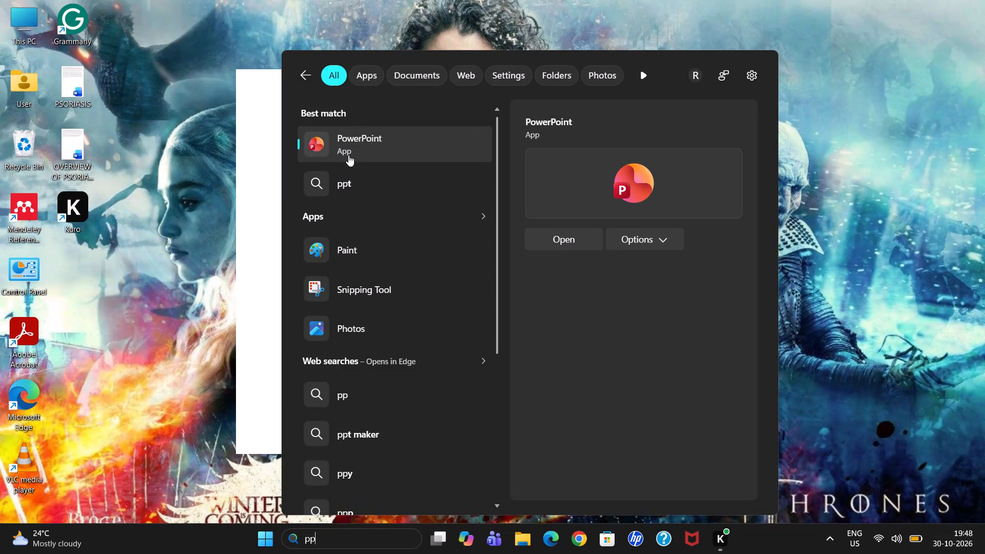
pyautogui.click(372, 144)
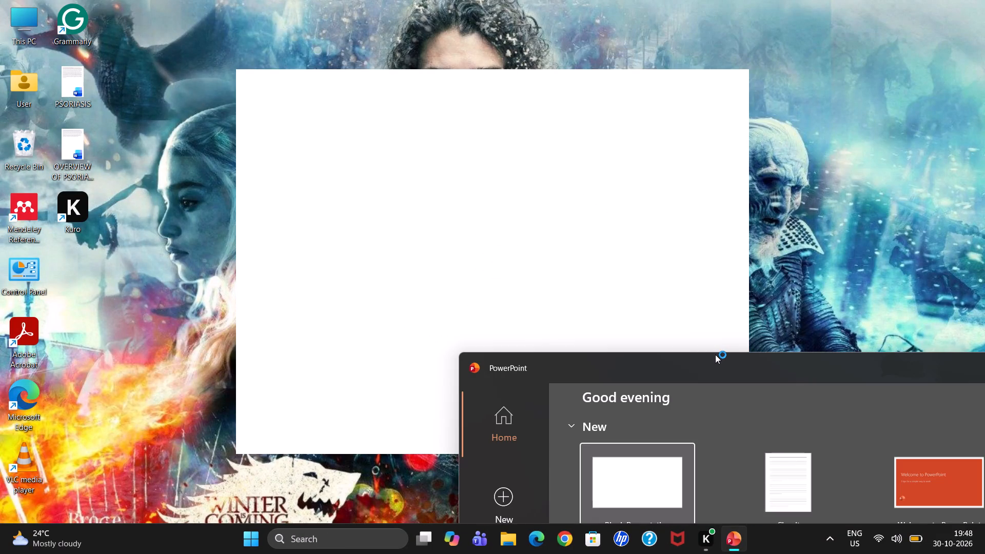
pyautogui.moveTo(715, 354); pyautogui.dragTo(377, 45)
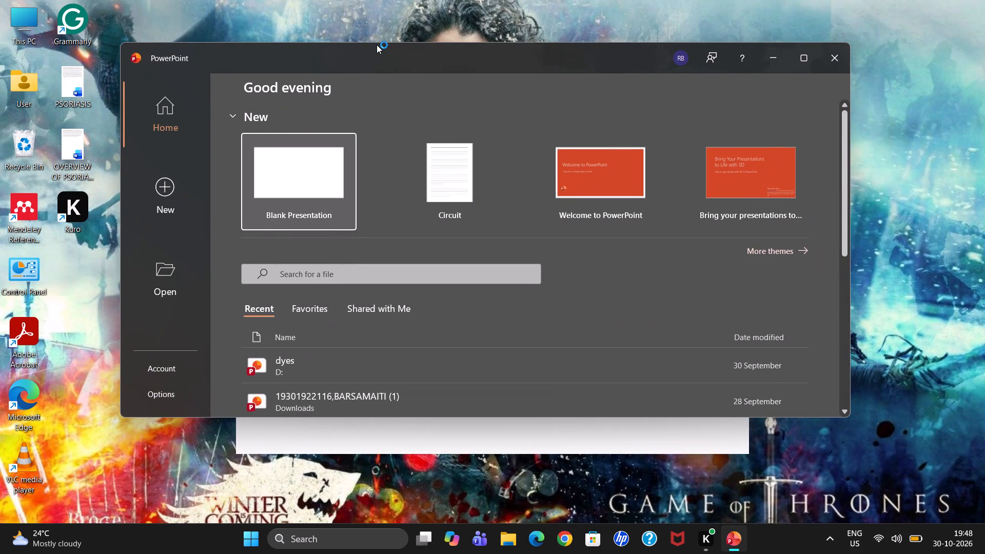
pyautogui.click(286, 201)
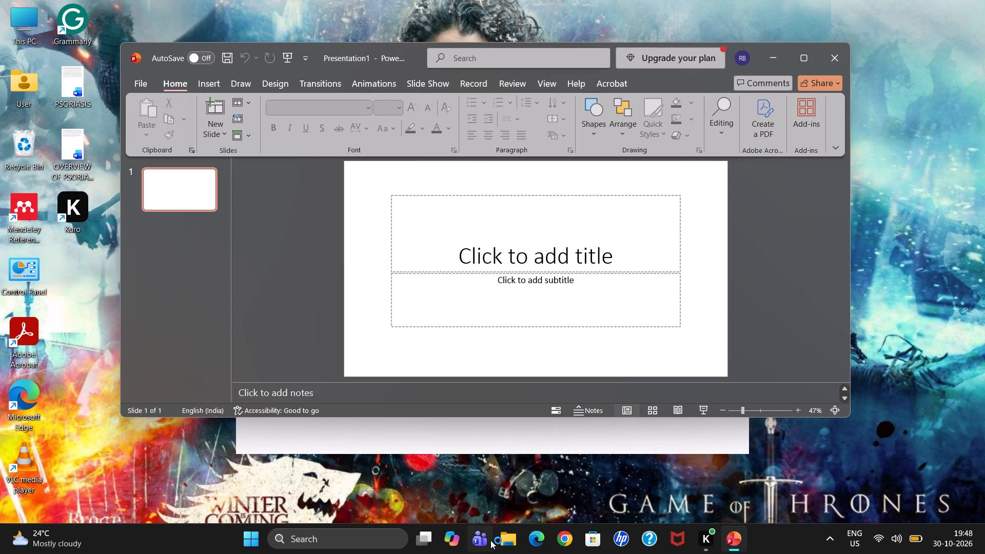
# Switch to Google Chrome and open it with the first of the two same-named personal profiles.
pyautogui.click(553, 537)
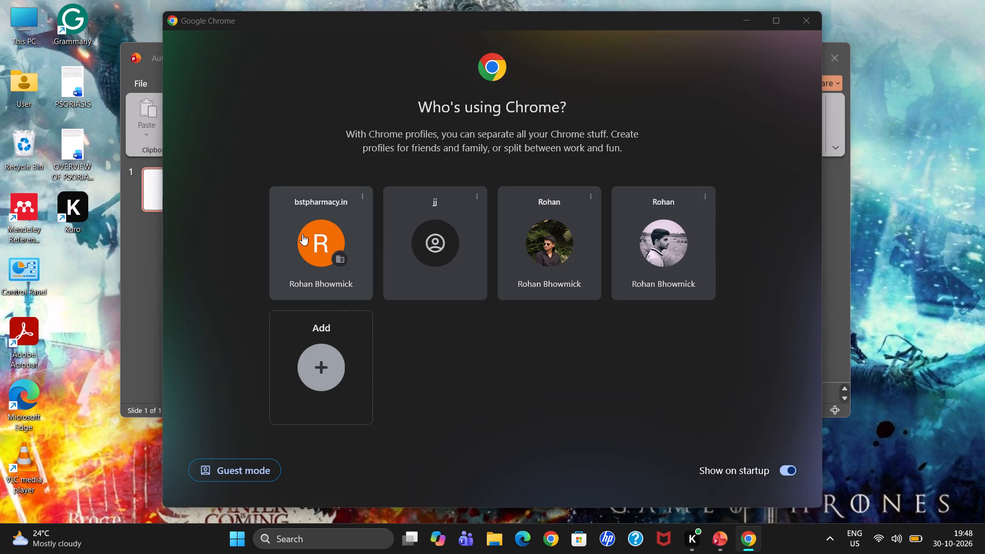
pyautogui.click(580, 285)
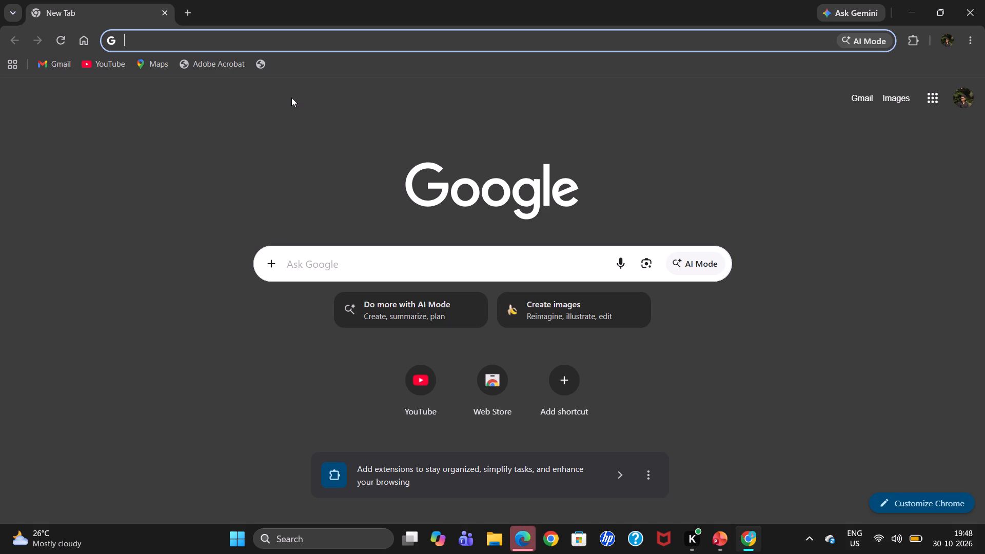
# Search Google for "mass spectroscopy pdf".
pyautogui.click(258, 48)
pyautogui.click(250, 39)
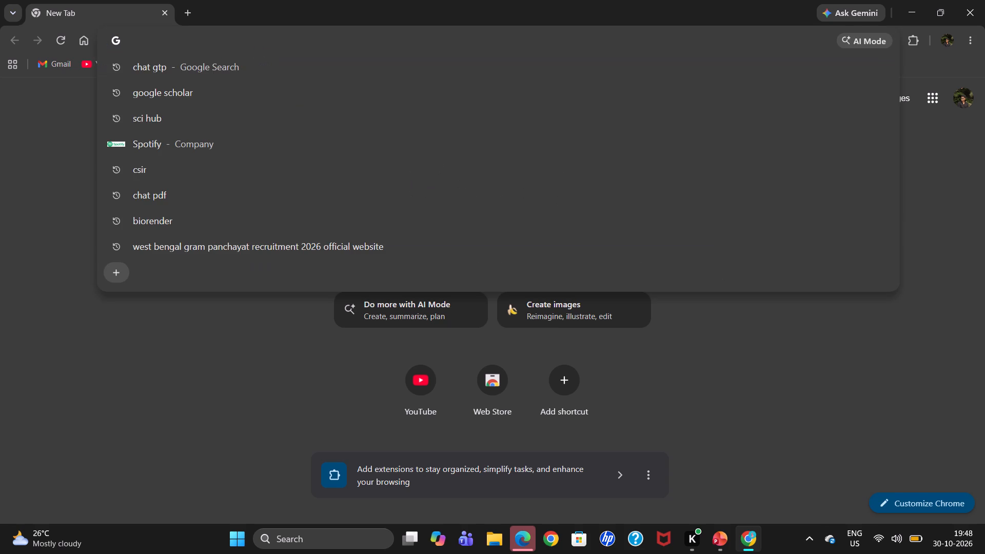
pyautogui.write('mass sc')
pyautogui.press('BackSpace')
pyautogui.write('pectroscopy')
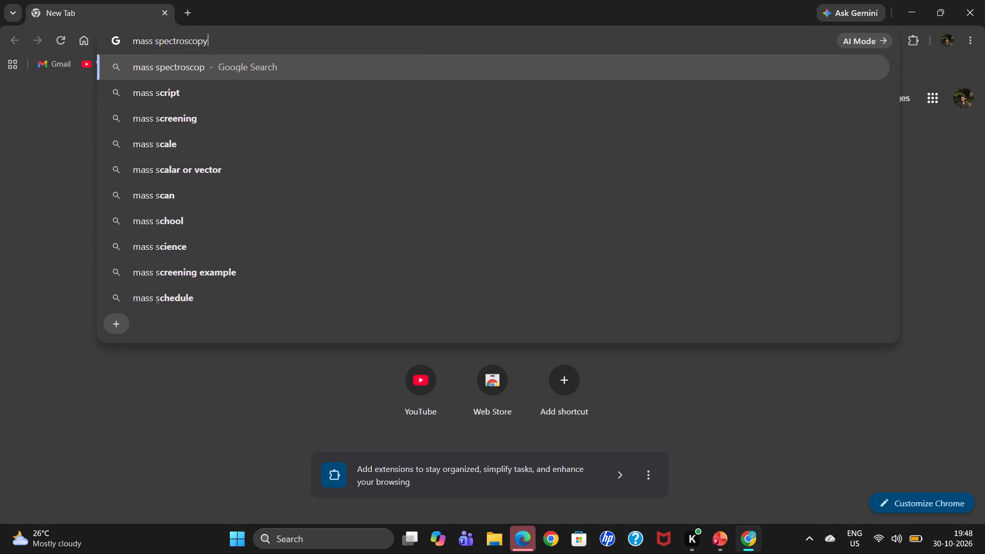
pyautogui.press('space')
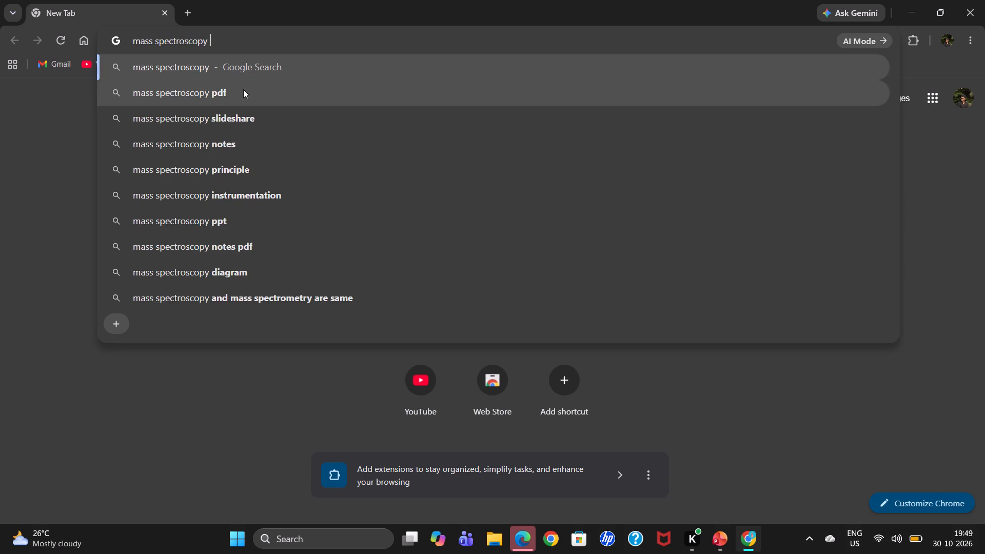
pyautogui.click(242, 105)
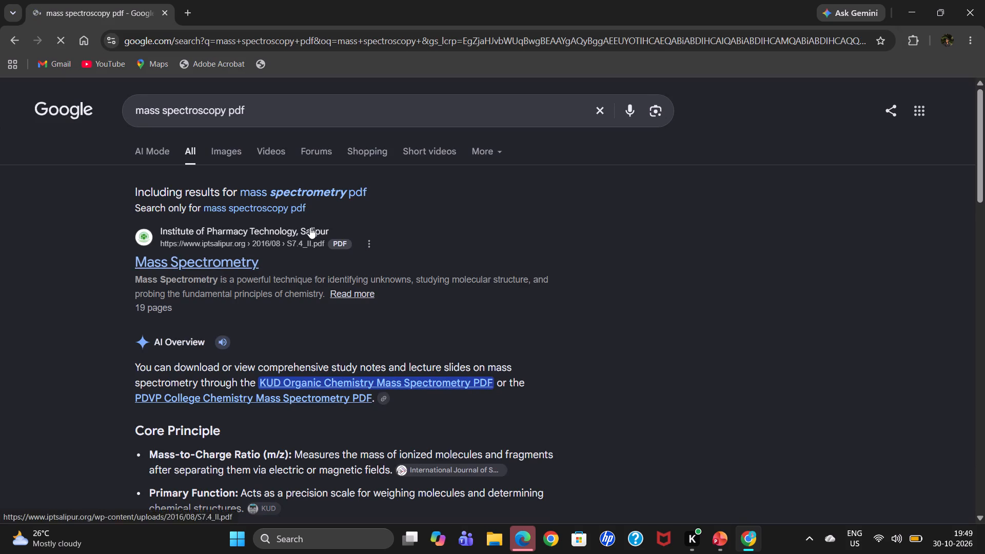
# Change the Google search to "mass spectroscopy slide".
pyautogui.click(321, 110)
pyautogui.press('BackSpace')
pyautogui.press('BackSpace')
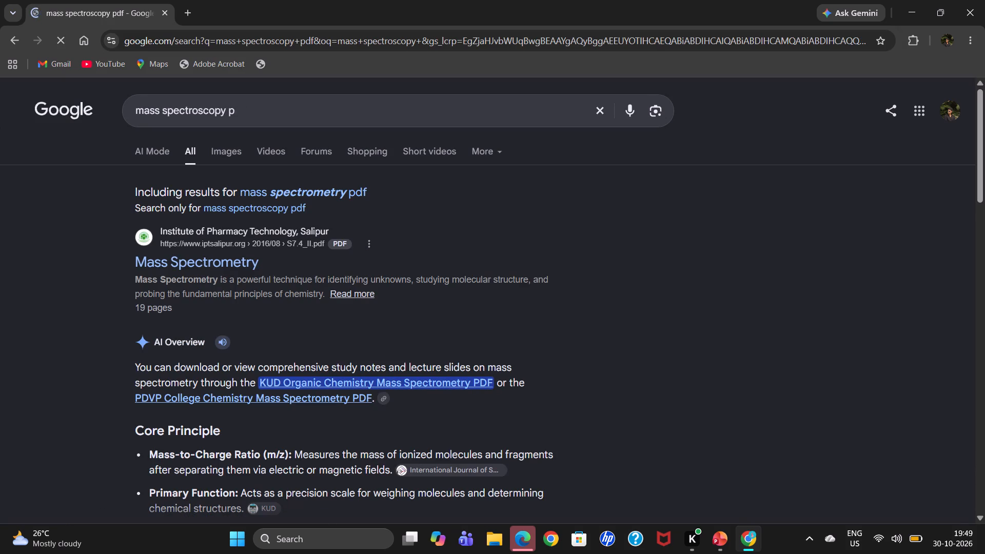
pyautogui.press('BackSpace')
pyautogui.press('BackSpace')
pyautogui.press('space')
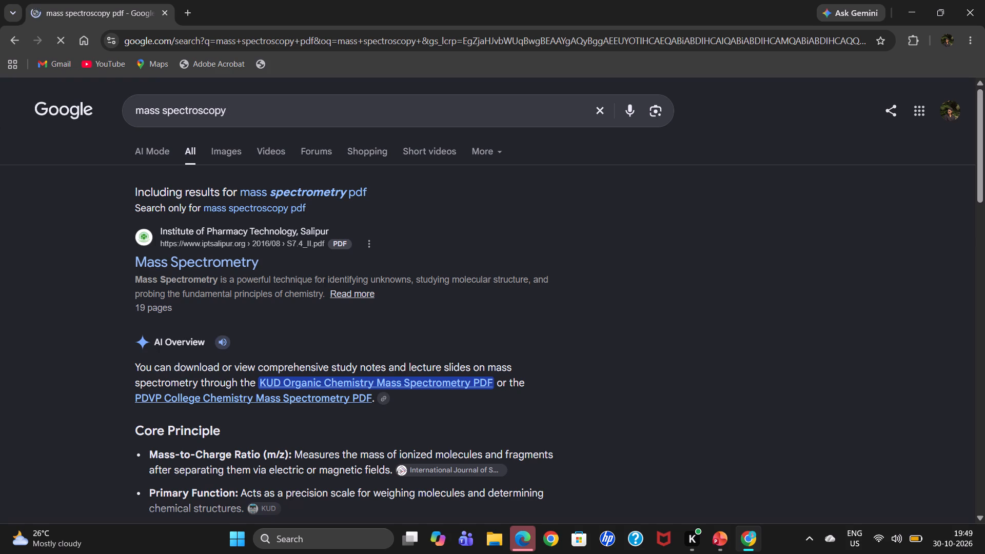
pyautogui.write('slide')
pyautogui.press('Return')
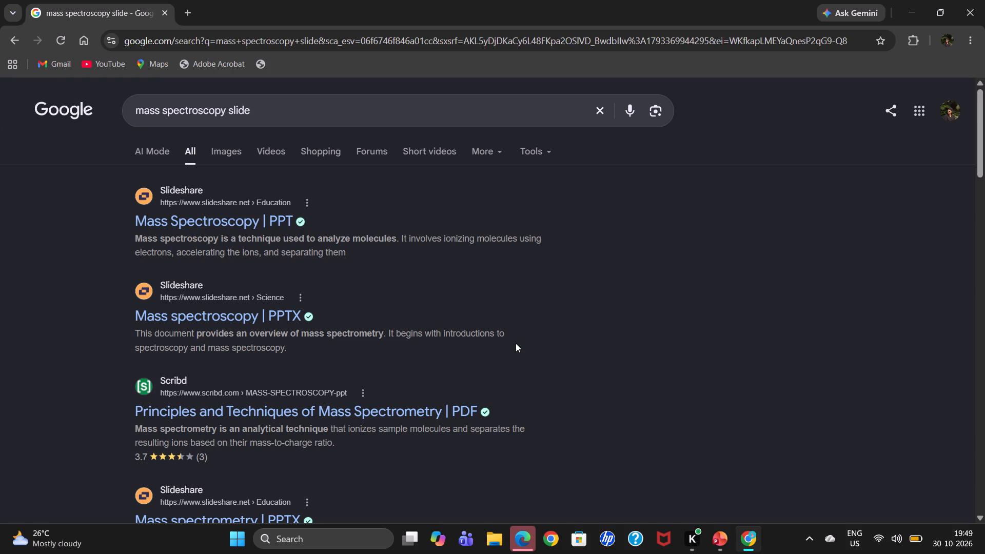
# Open the SlideShare result "Mass spectroscopy | PPTX" and examine its slides on contents, introduction, instrumentation and ionization techniques.
pyautogui.click(241, 320)
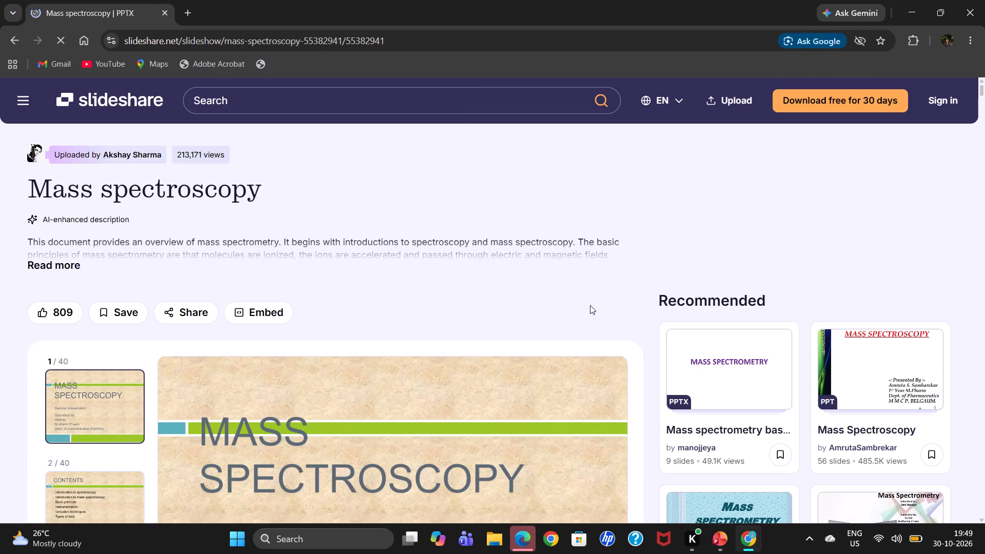
pyautogui.scroll(-3, 590, 305)
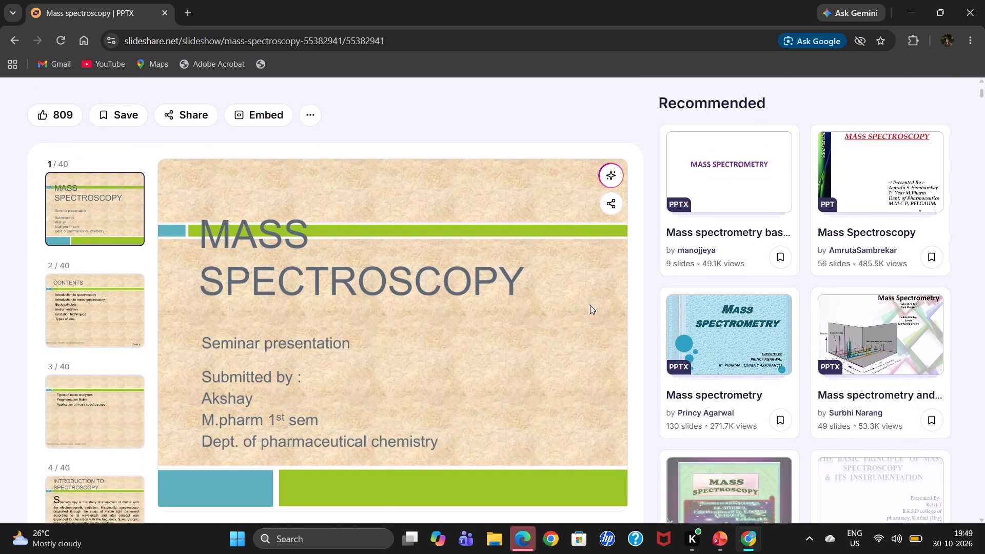
pyautogui.scroll(-3, 590, 305)
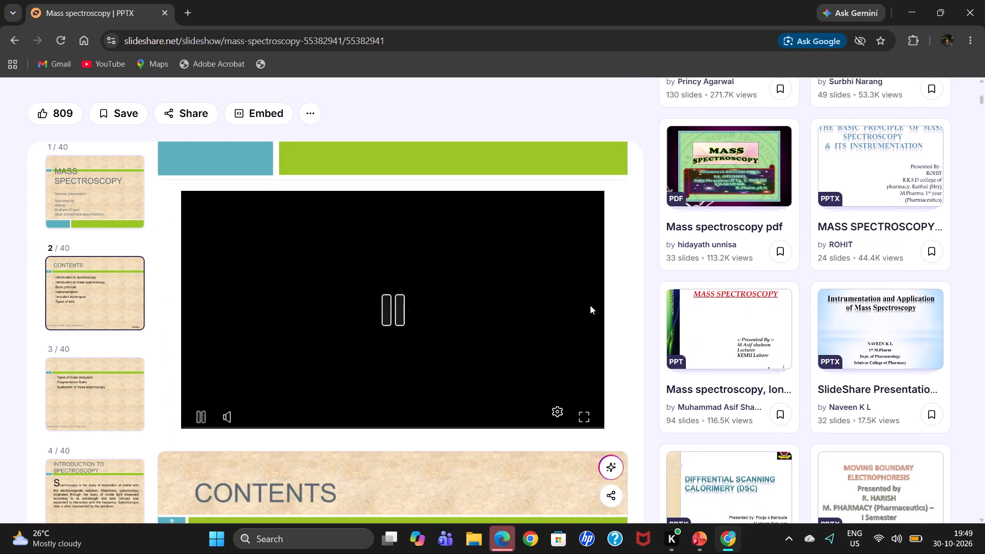
pyautogui.scroll(-5, 590, 305)
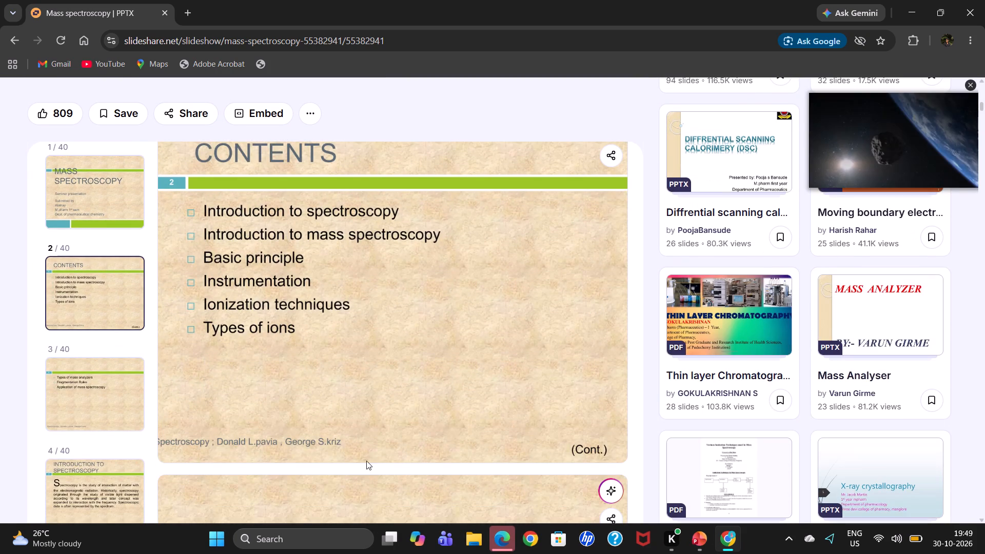
pyautogui.click(122, 480)
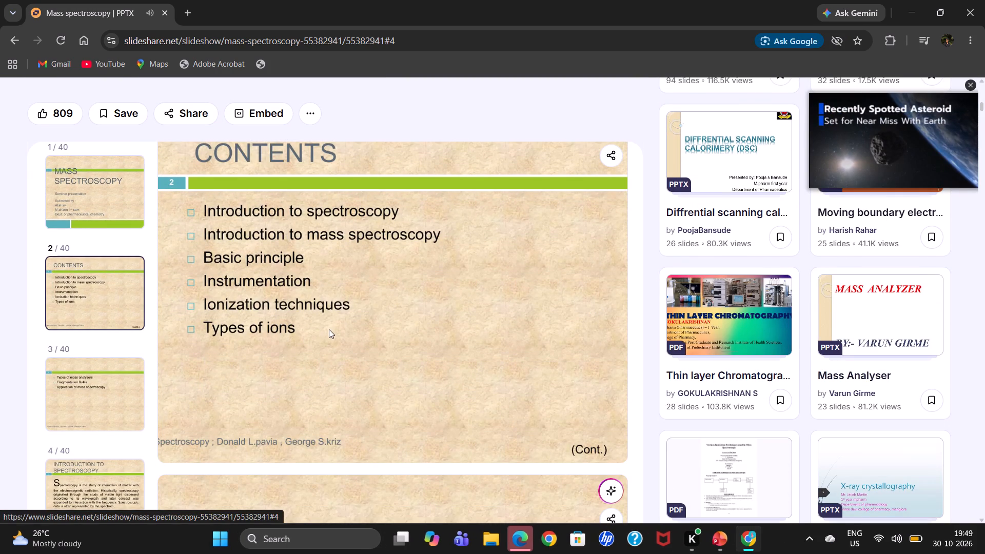
pyautogui.scroll(-1, 329, 329)
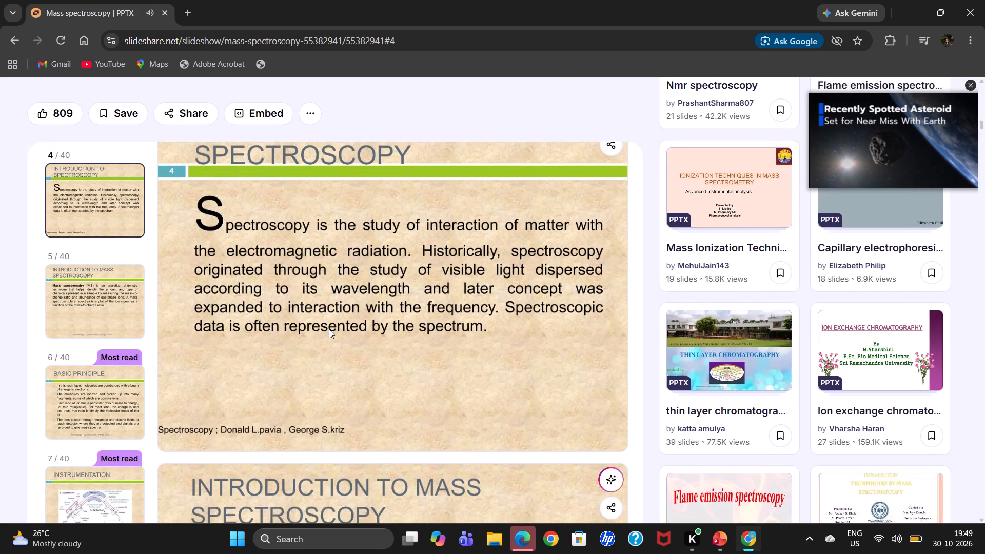
pyautogui.scroll(-3, 329, 329)
pyautogui.click(97, 492)
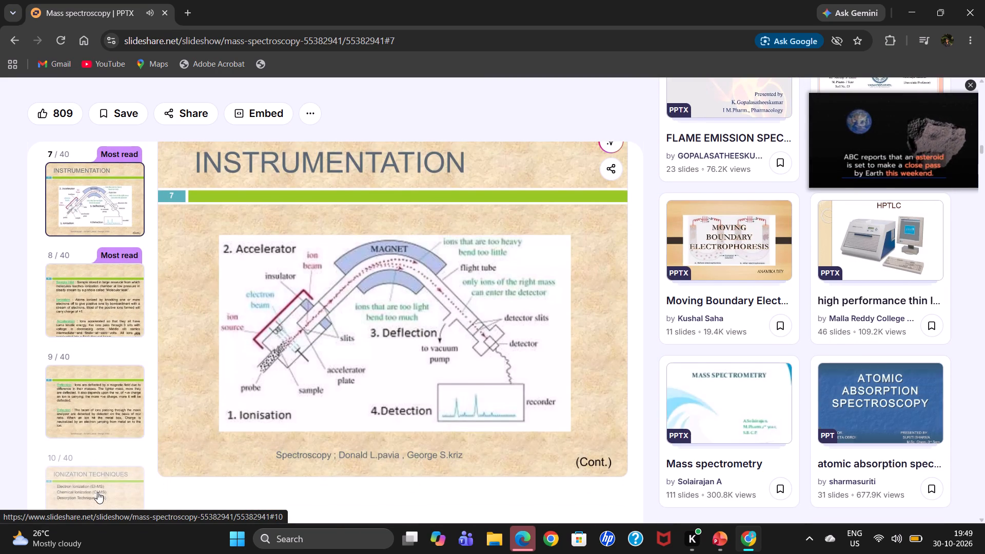
pyautogui.scroll(-3, 330, 395)
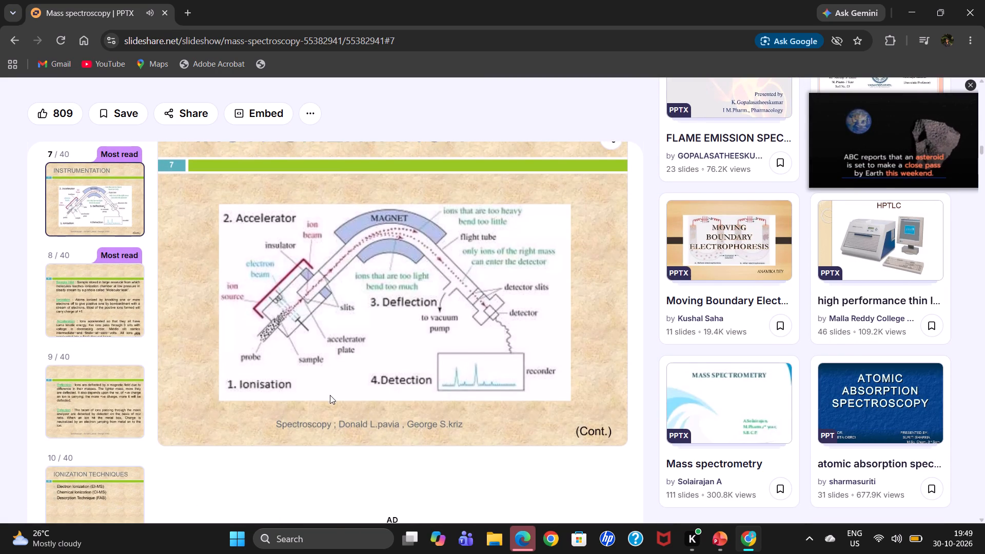
pyautogui.scroll(-7, 330, 395)
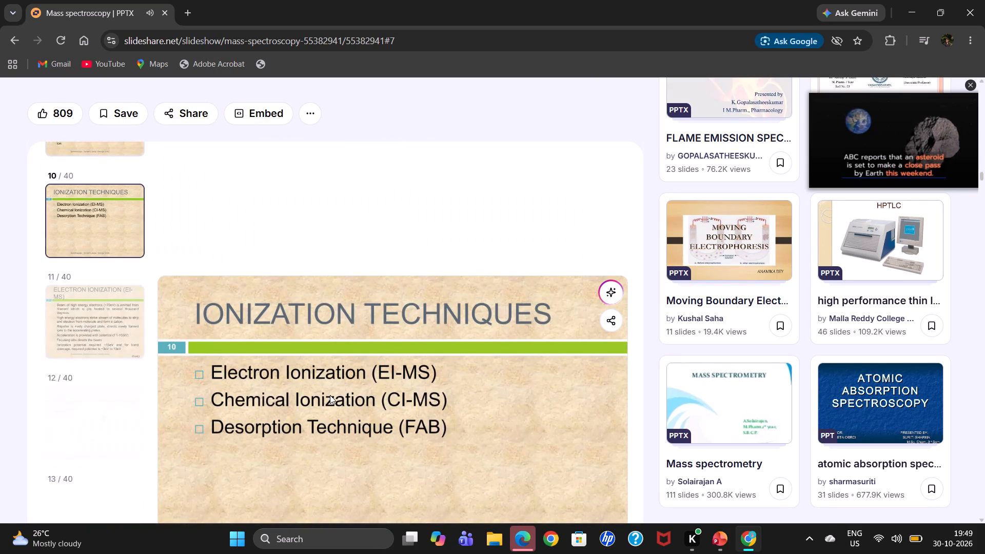
pyautogui.scroll(-2, 330, 395)
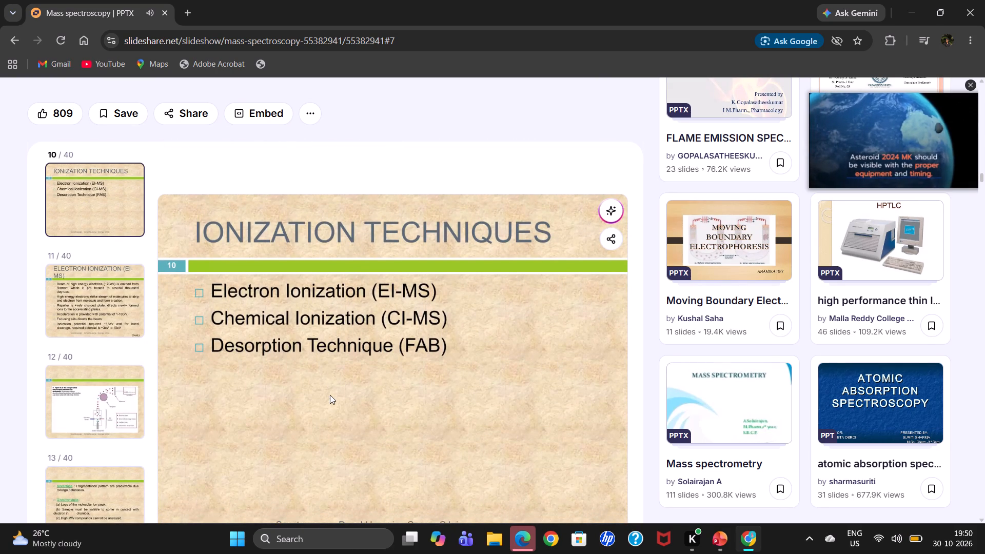
pyautogui.scroll(-8, 330, 395)
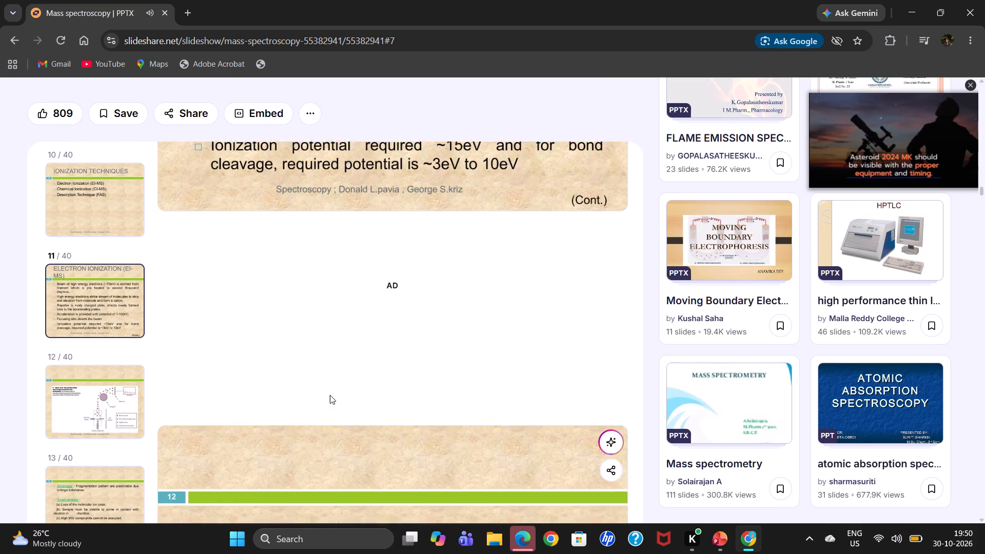
pyautogui.scroll(-1, 330, 395)
pyautogui.click(125, 403)
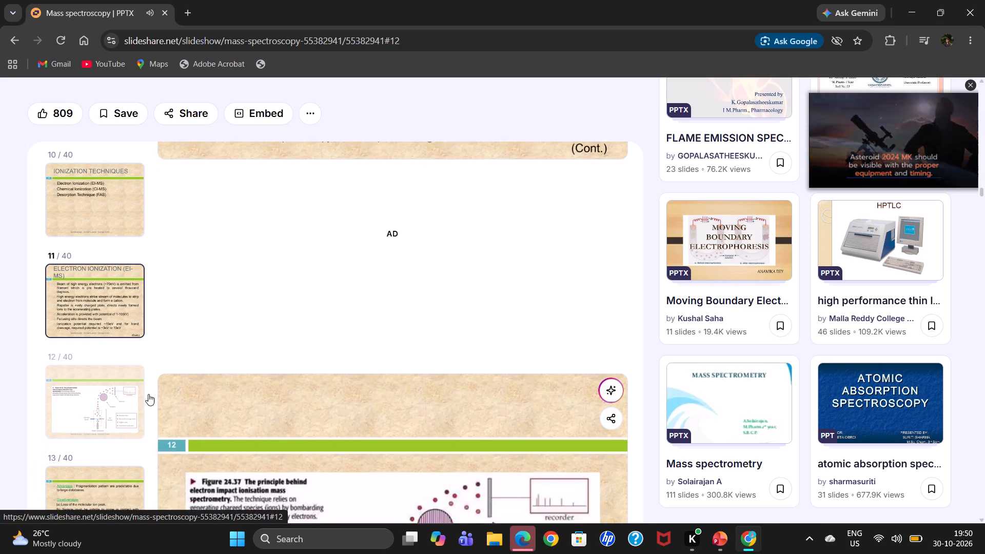
pyautogui.scroll(12, 309, 334)
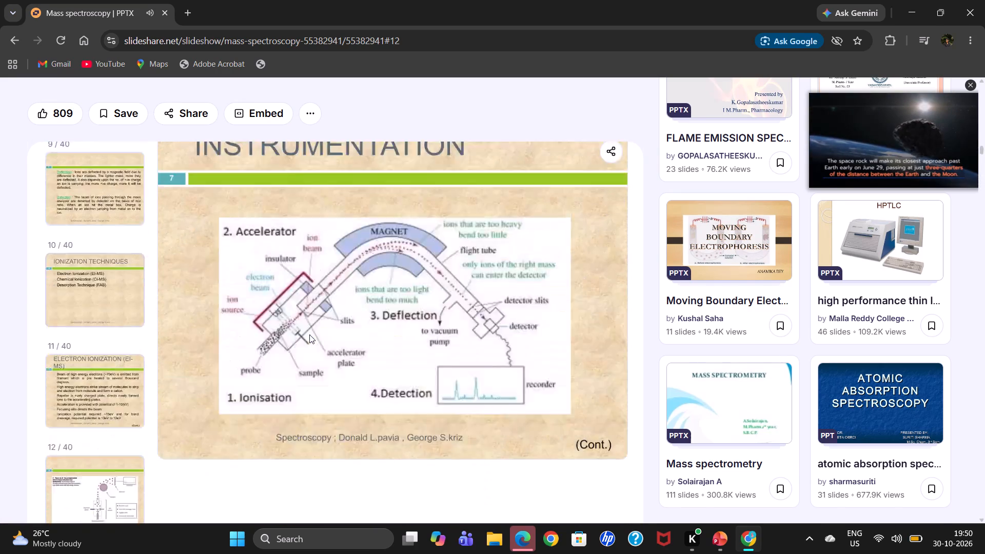
pyautogui.scroll(5, 309, 334)
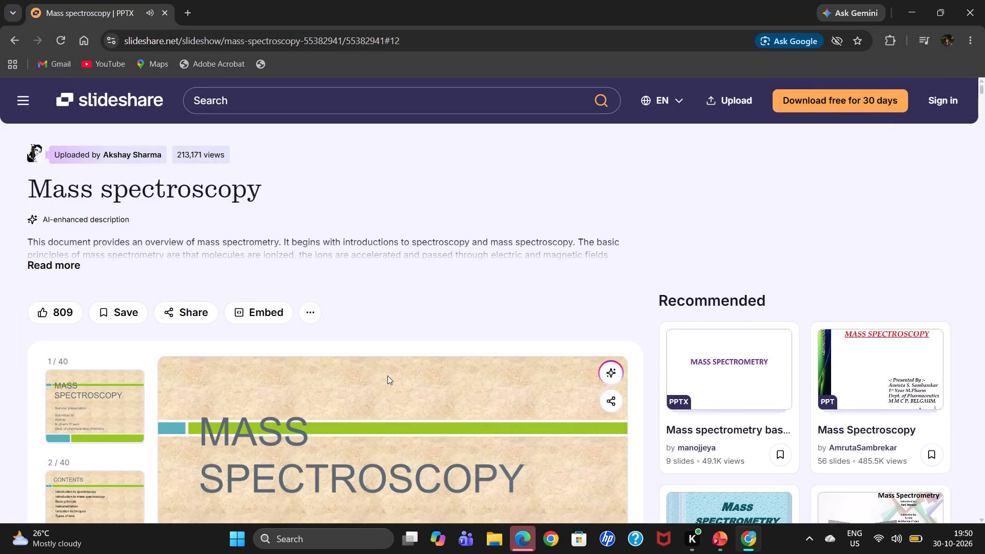
# Open a new browser tab.
pyautogui.click(191, 13)
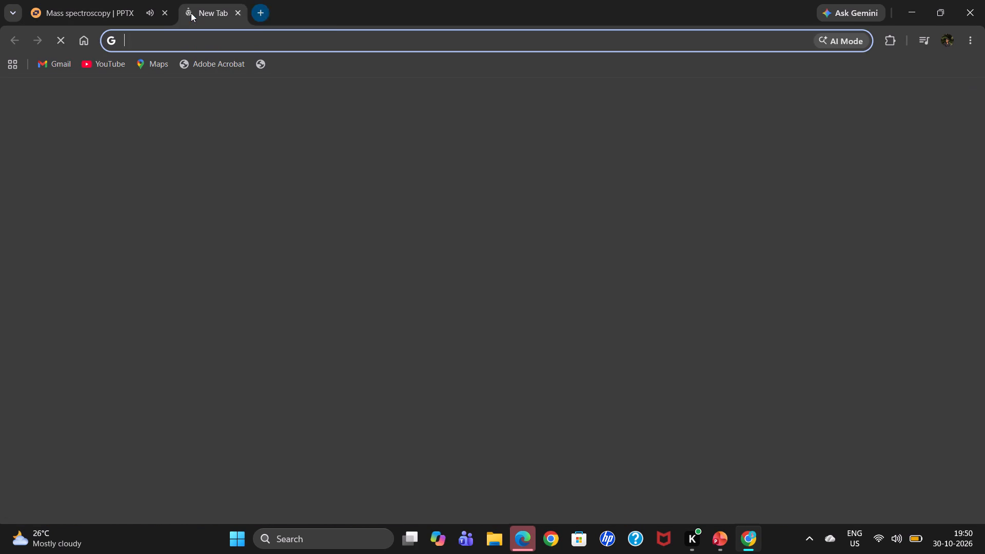
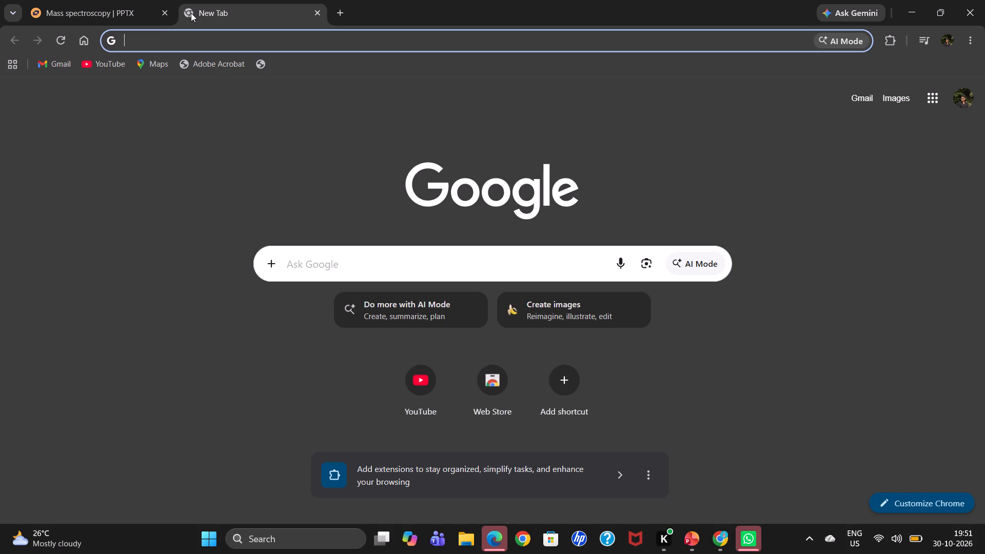
# Search YouTube for "mass spectrometry msc chemistry" and open the video "Part 1: Mass Spectrometry - Principle & Introduction".
pyautogui.click(100, 61)
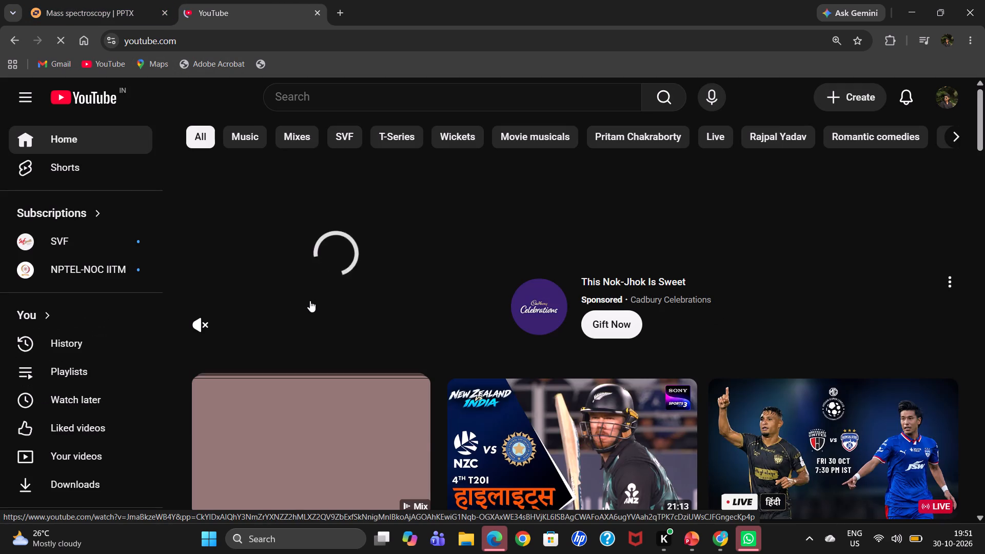
pyautogui.click(440, 94)
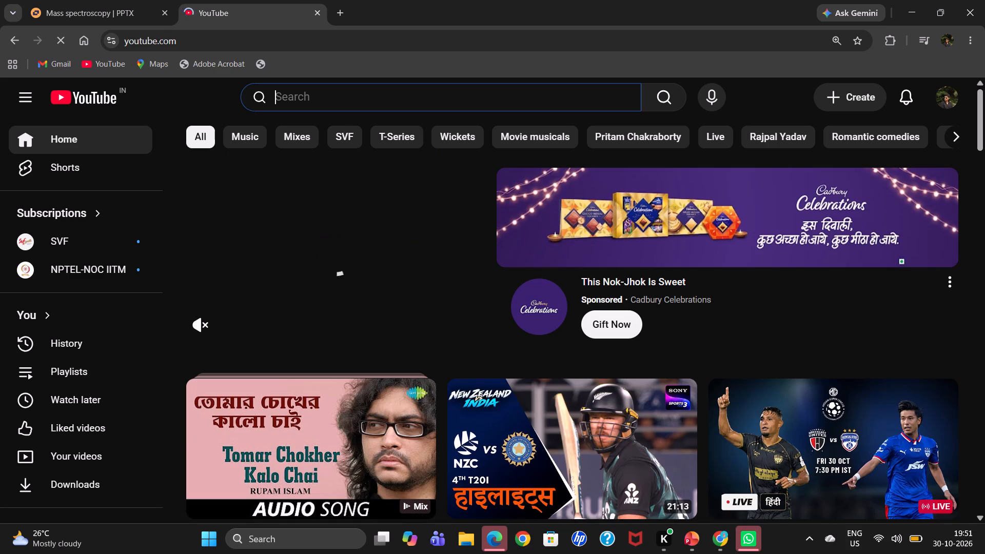
pyautogui.press('m')
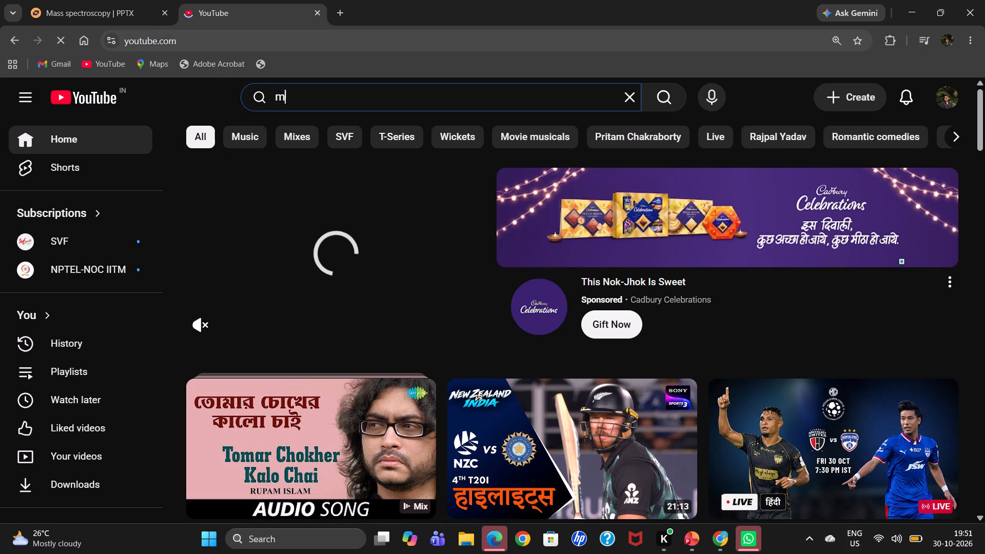
pyautogui.click(83, 0)
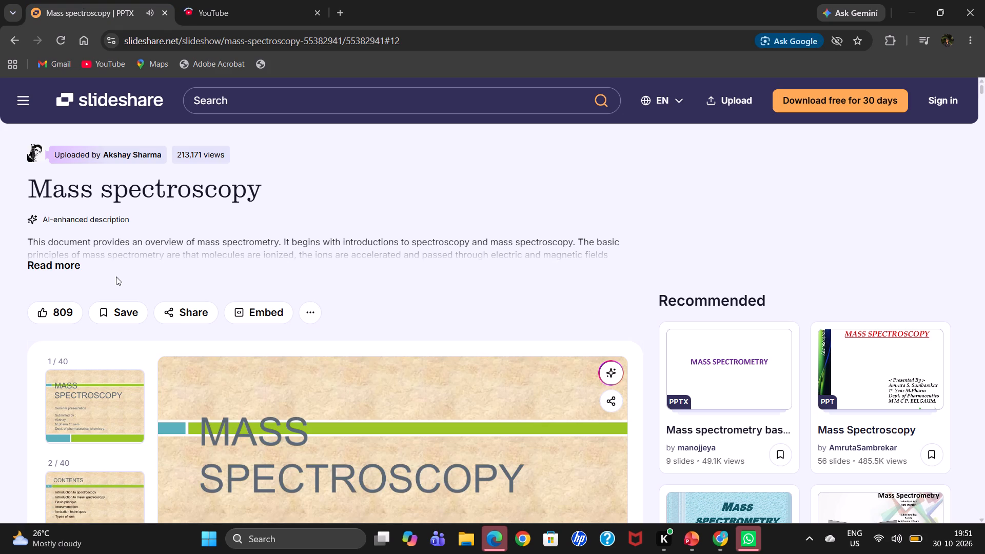
# Search YouTube for "mass spectrometry in advanced instrumentation techniques for b pharmacy" and look through the video results.
pyautogui.doubleClick(479, 39)
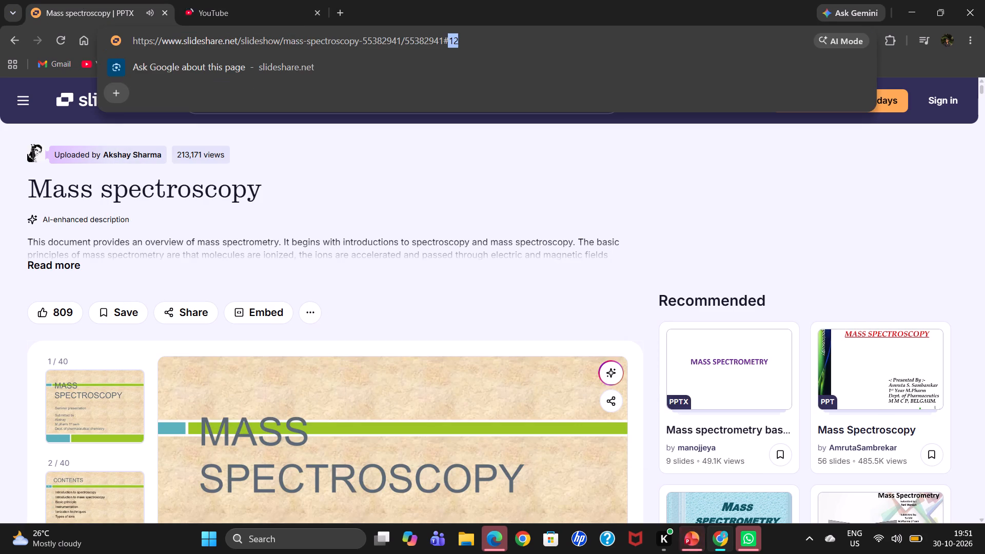
pyautogui.click(255, 9)
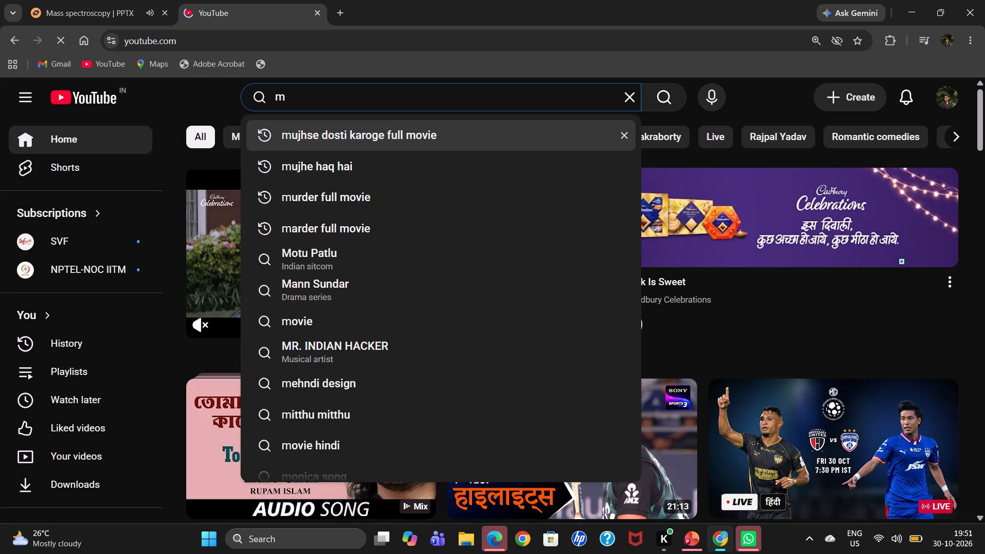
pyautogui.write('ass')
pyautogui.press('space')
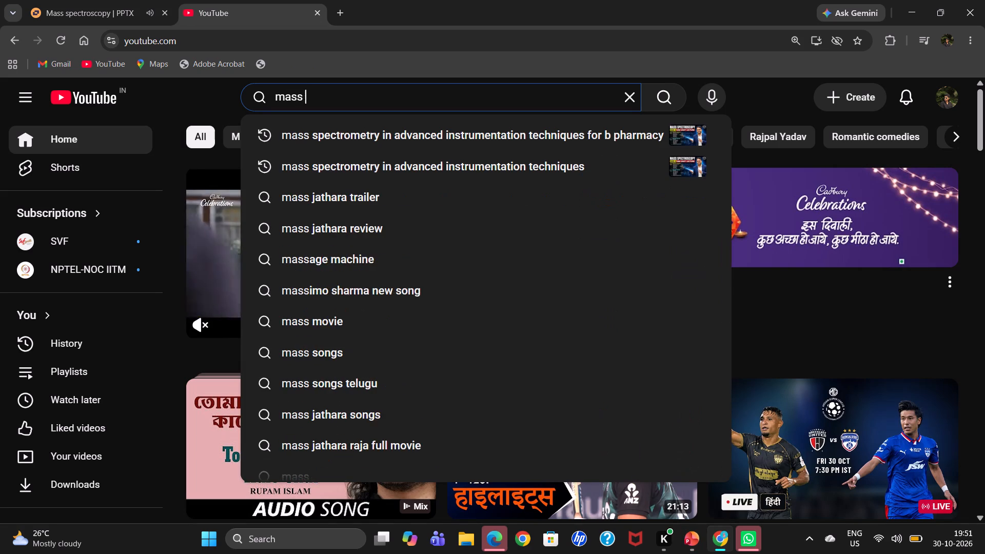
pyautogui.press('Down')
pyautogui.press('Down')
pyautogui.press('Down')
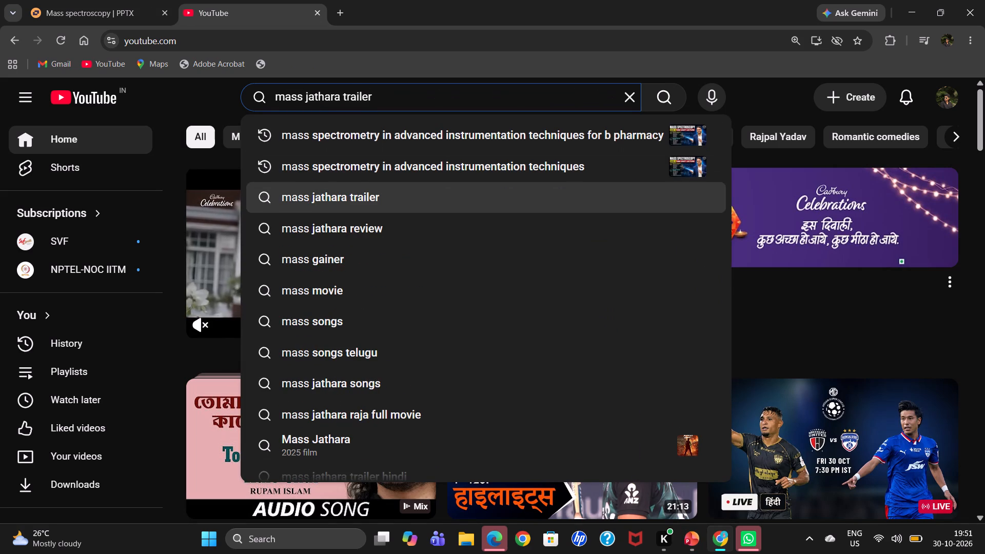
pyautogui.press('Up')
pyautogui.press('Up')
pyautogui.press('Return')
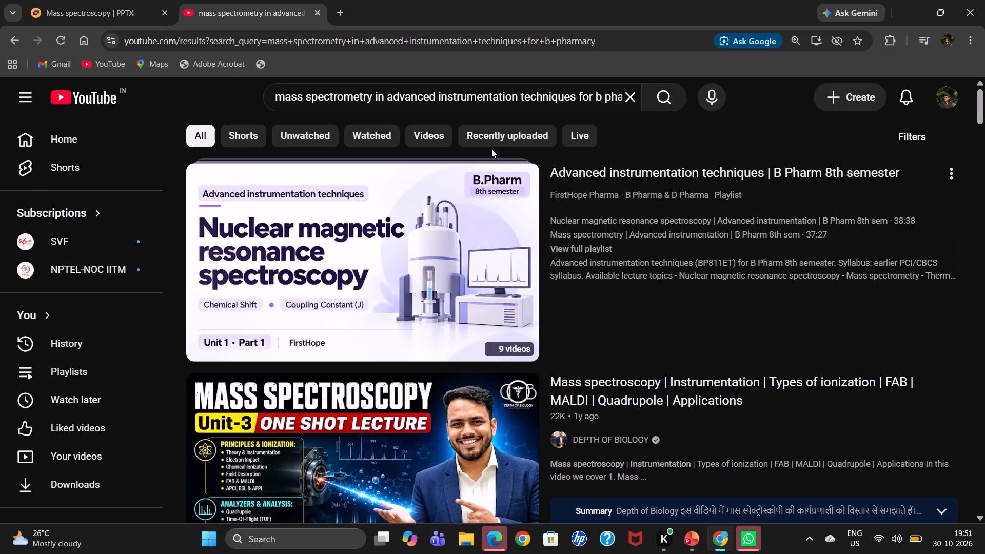
pyautogui.scroll(-5, 504, 319)
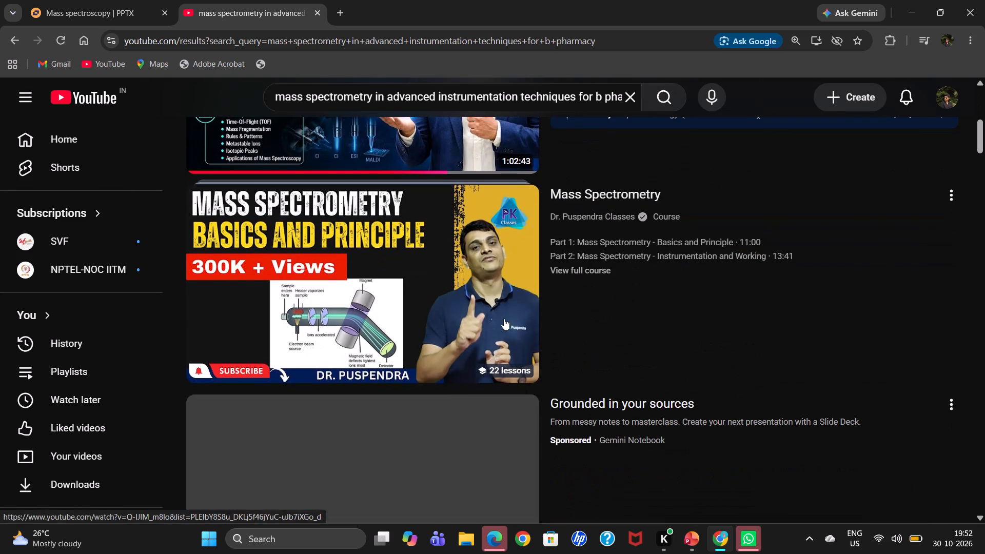
pyautogui.scroll(-5, 504, 319)
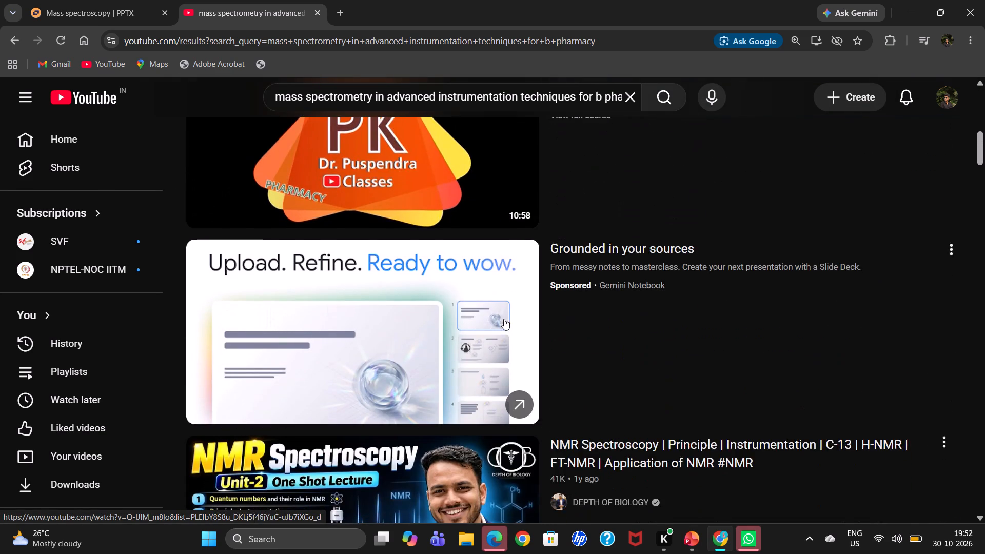
pyautogui.scroll(-2, 504, 319)
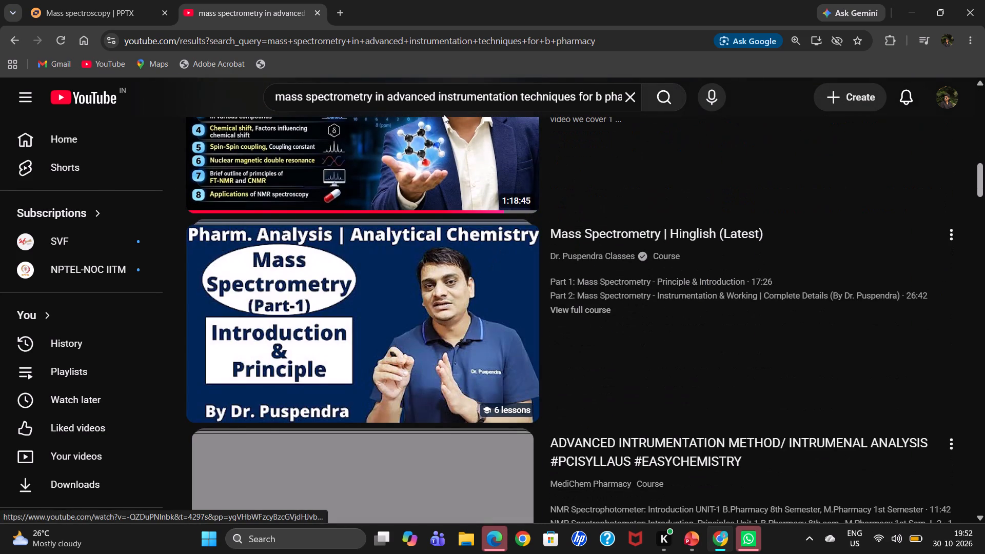
# Change the YouTube search to "mass spectrometry msc chemistry" and open the video "Part 1: Mass Spectrometry - Principle & Introduction".
pyautogui.click(447, 96)
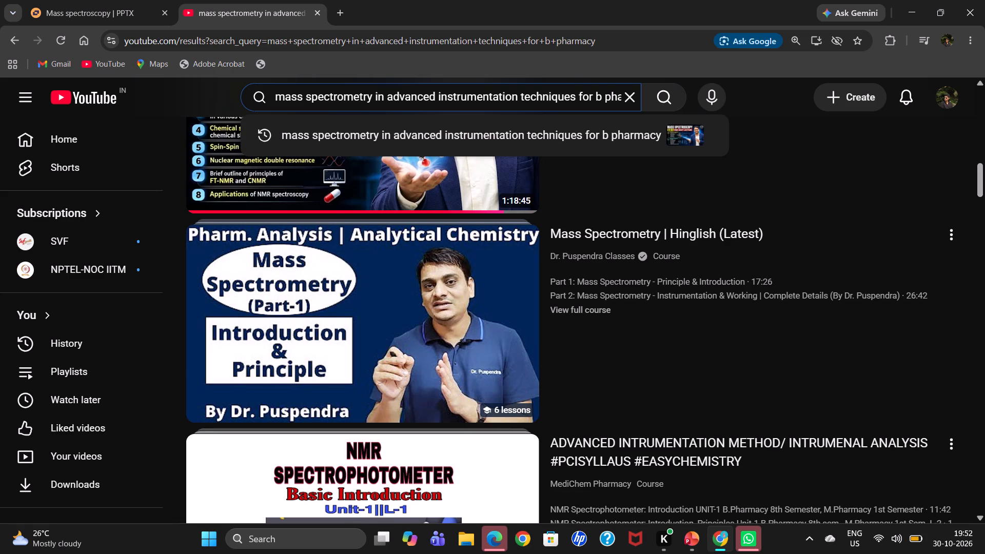
pyautogui.moveTo(375, 96); pyautogui.dragTo(639, 91)
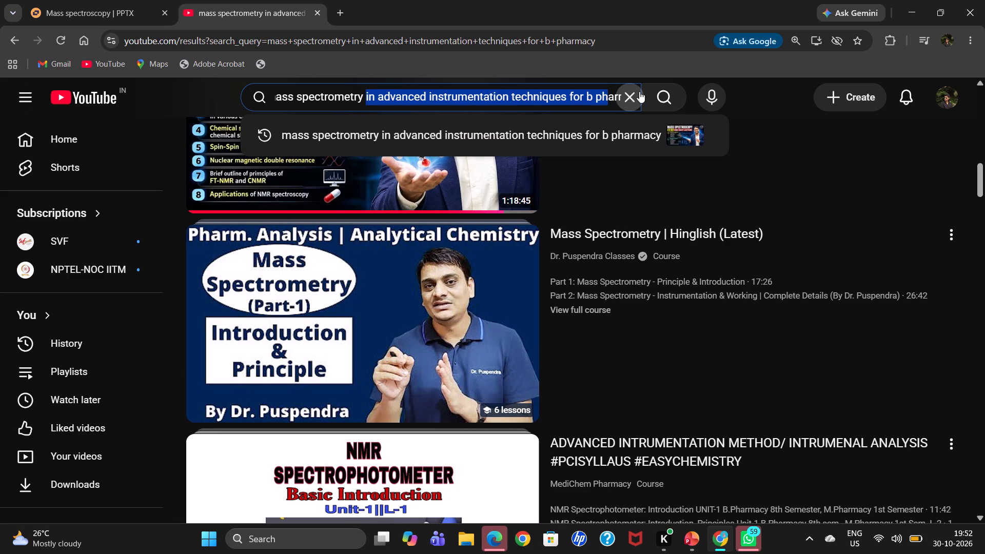
pyautogui.moveTo(639, 91); pyautogui.dragTo(642, 92)
pyautogui.press('BackSpace')
pyautogui.press('Return')
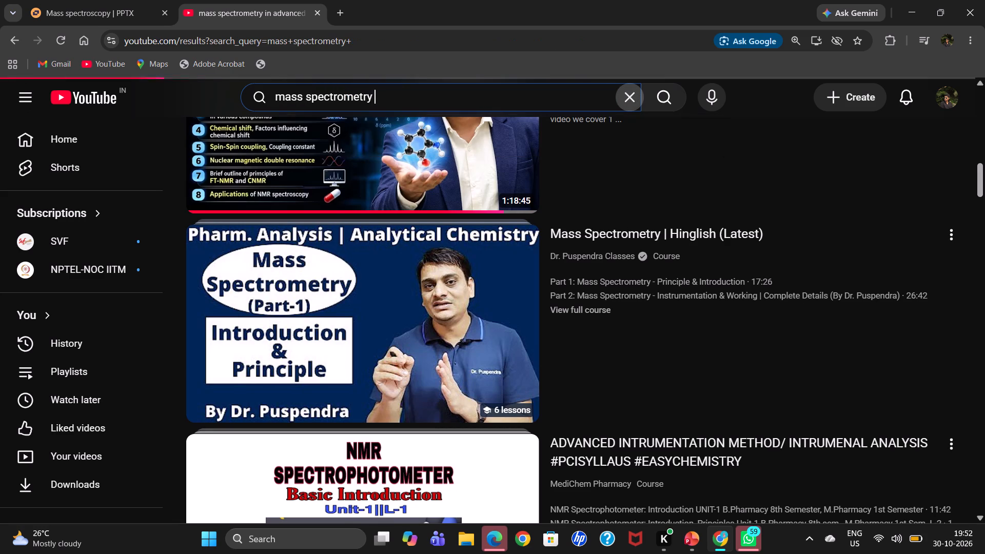
pyautogui.click(405, 277)
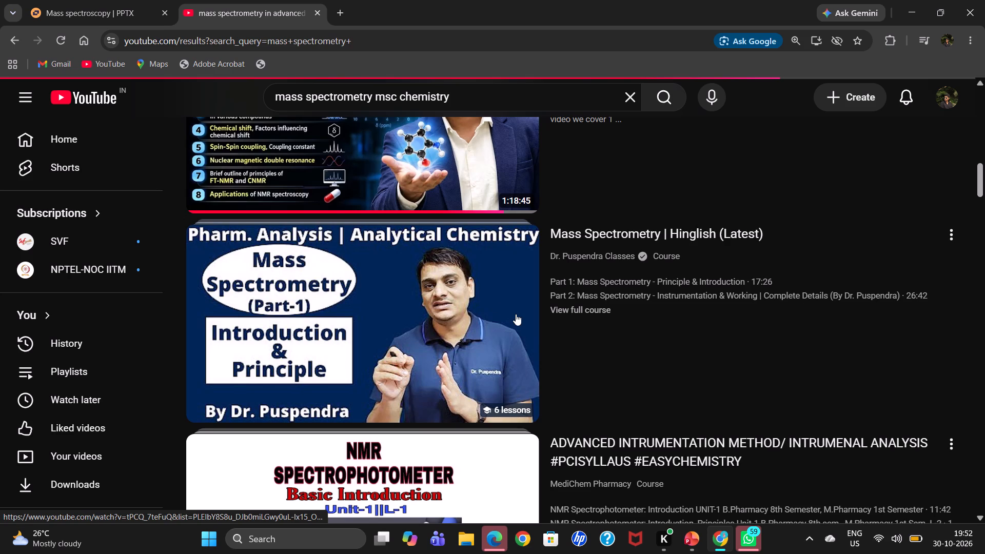
pyautogui.click(406, 353)
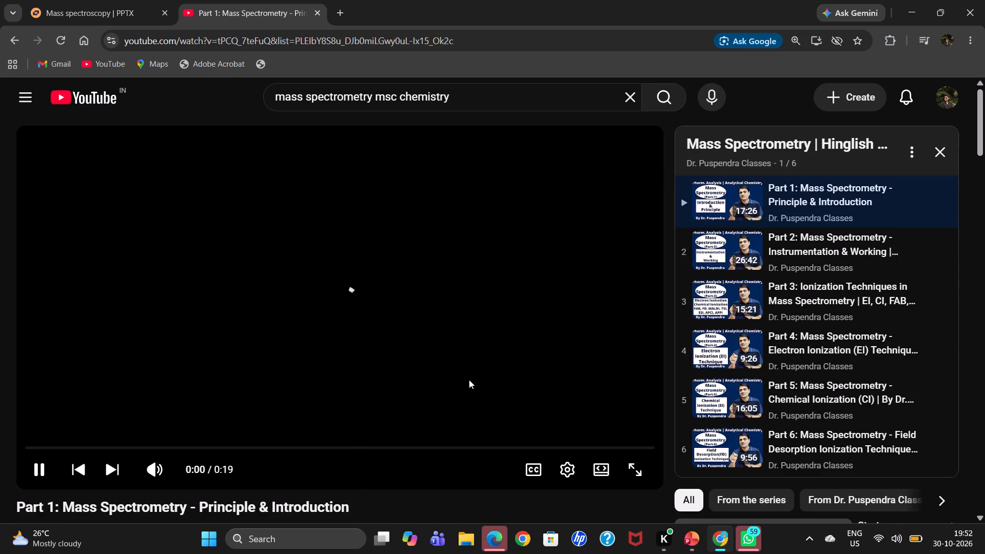
# Expand the video's description to examine it, pause playback and close the YouTube tab.
pyautogui.click(37, 476)
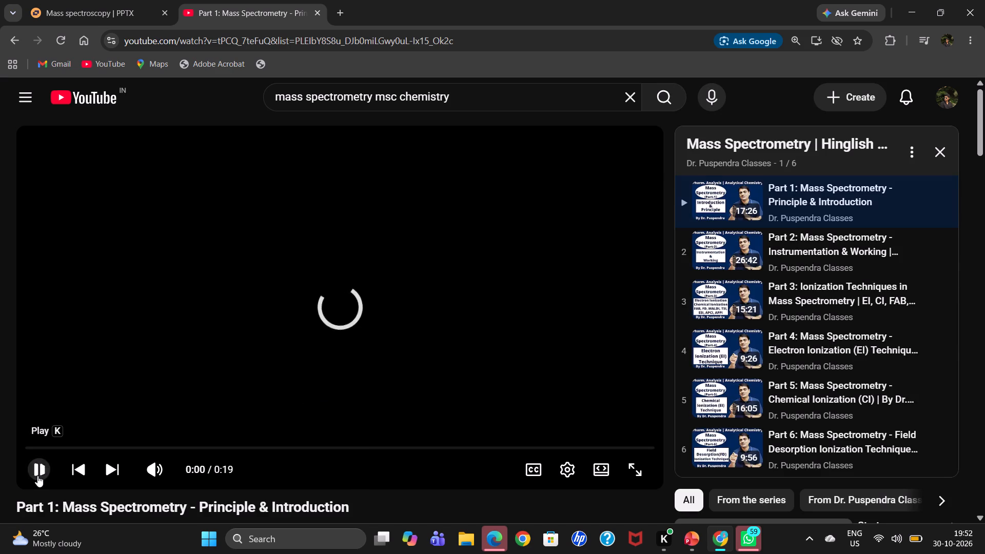
pyautogui.scroll(-5, 215, 290)
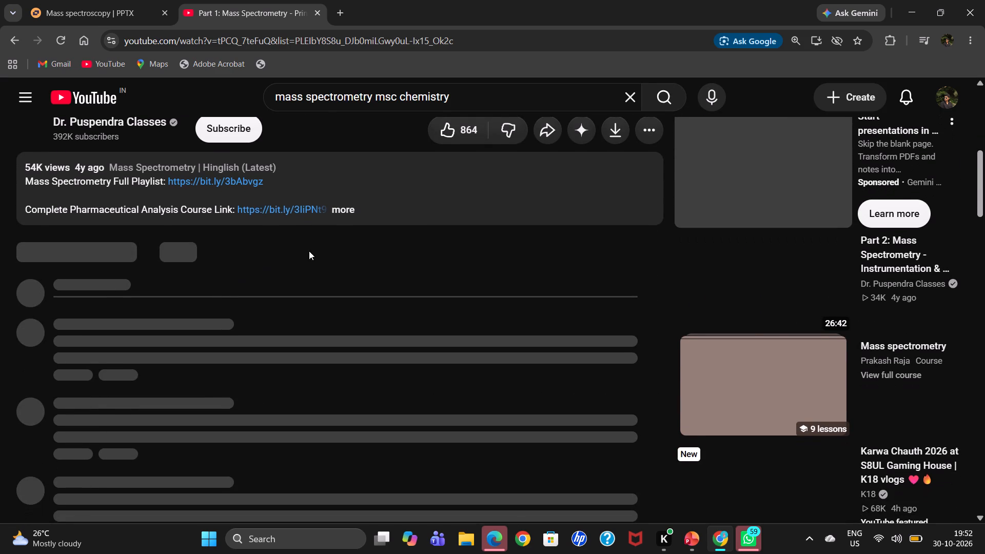
pyautogui.click(350, 211)
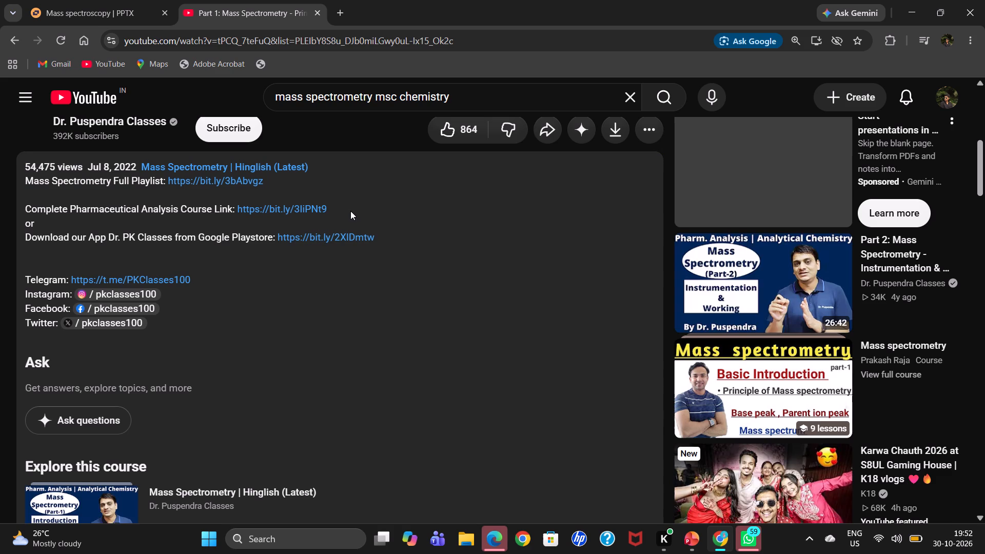
pyautogui.hscroll(1, 165, 410)
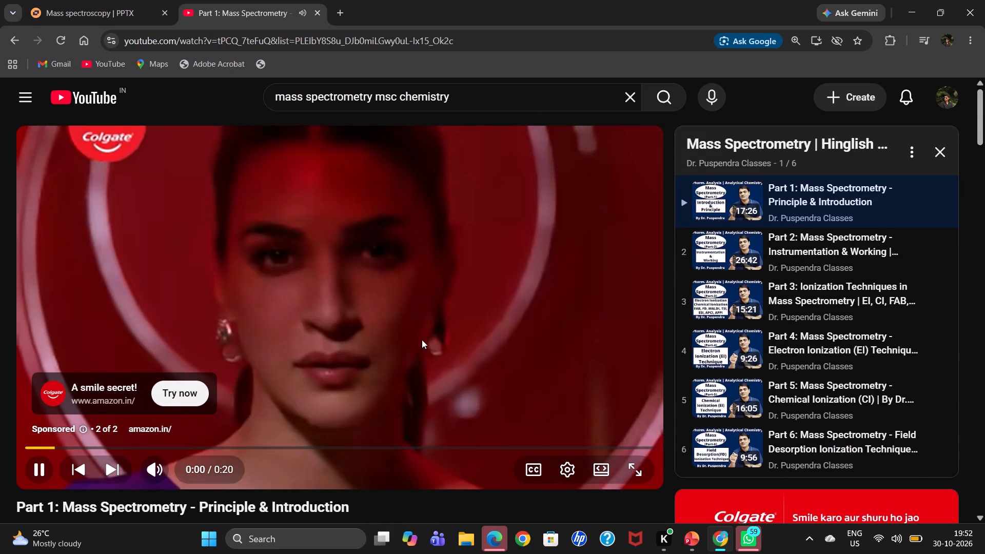
pyautogui.click(41, 470)
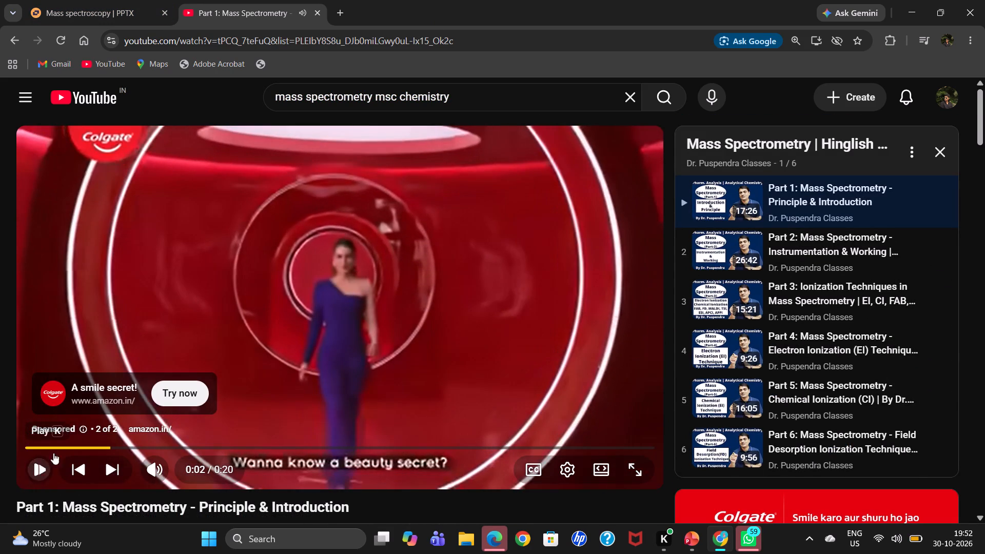
pyautogui.click(270, 16)
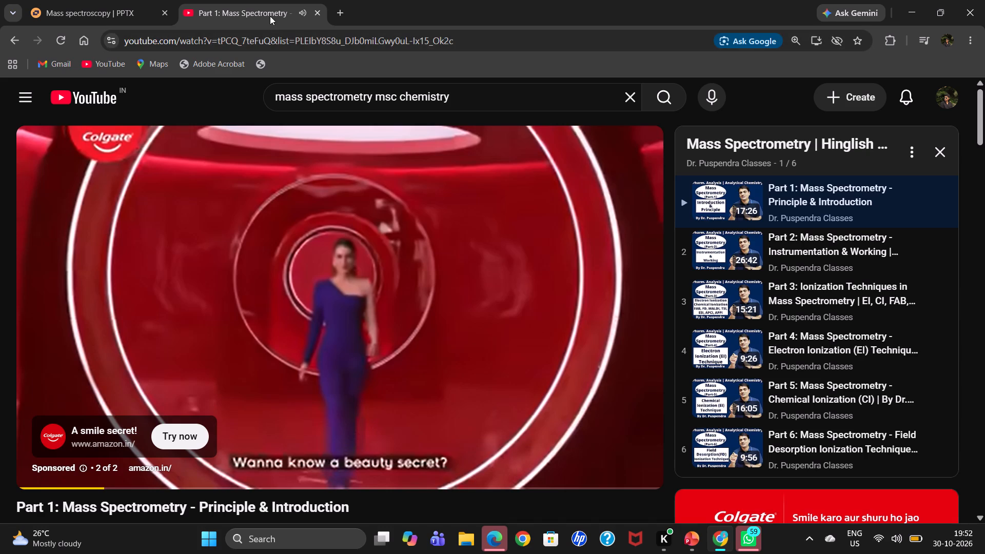
pyautogui.click(252, 8)
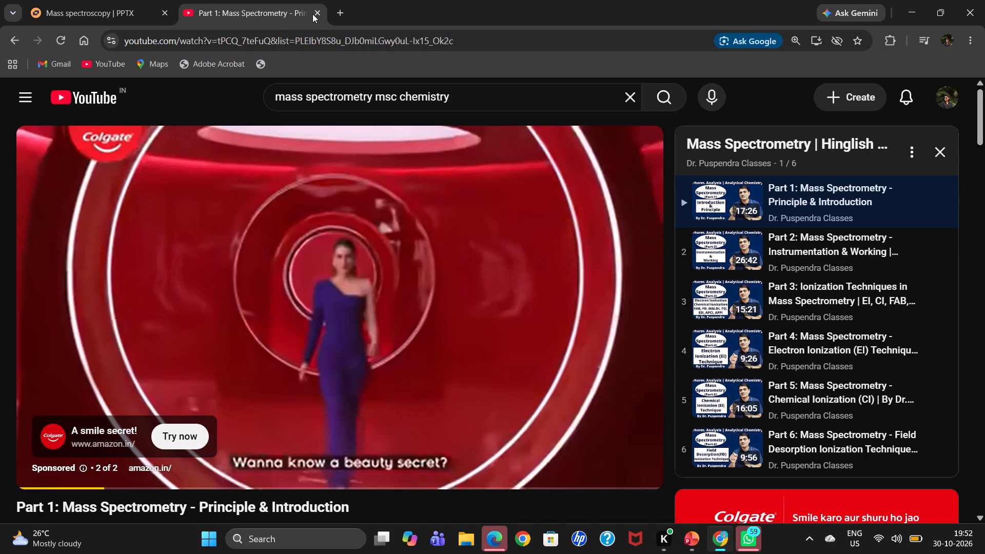
pyautogui.click(319, 14)
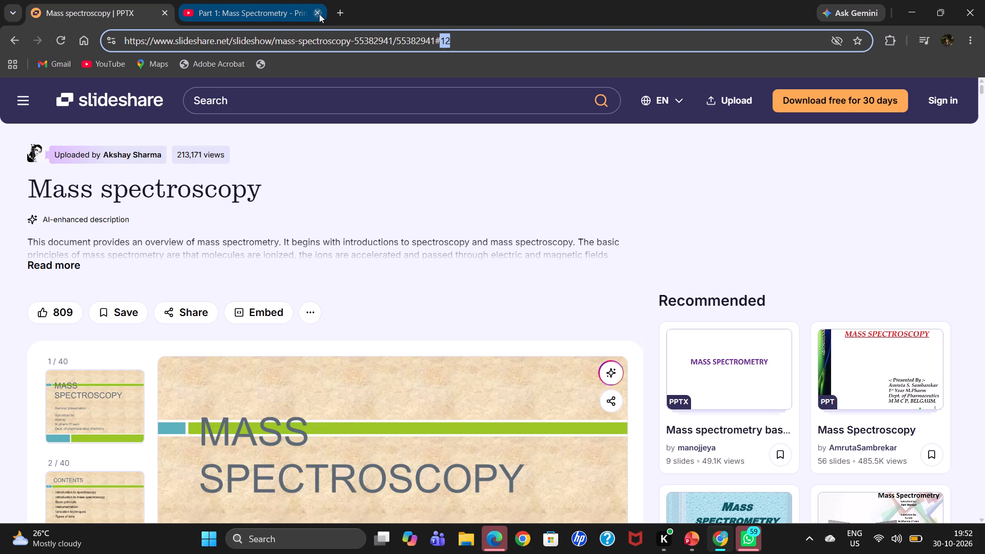
pyautogui.scroll(-7, 308, 392)
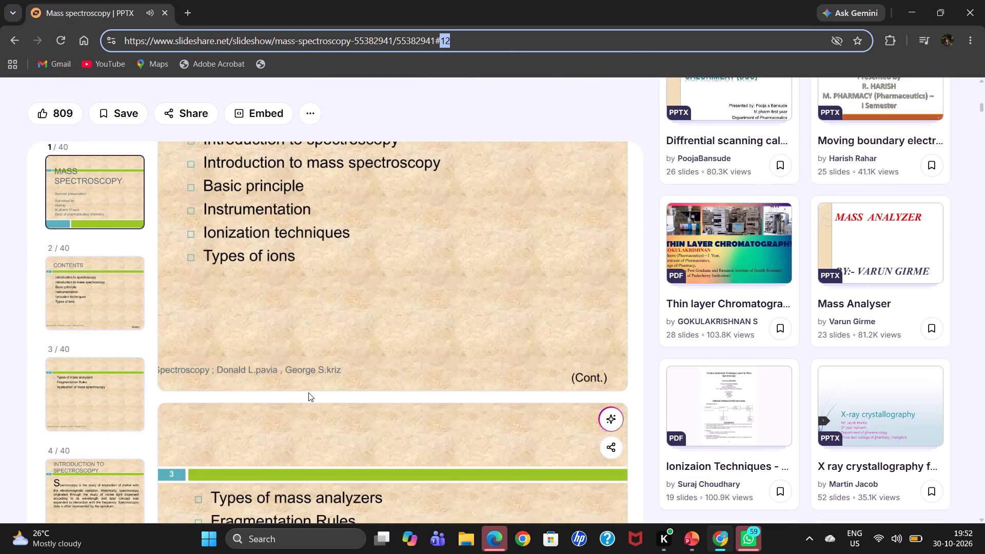
pyautogui.scroll(-8, 308, 392)
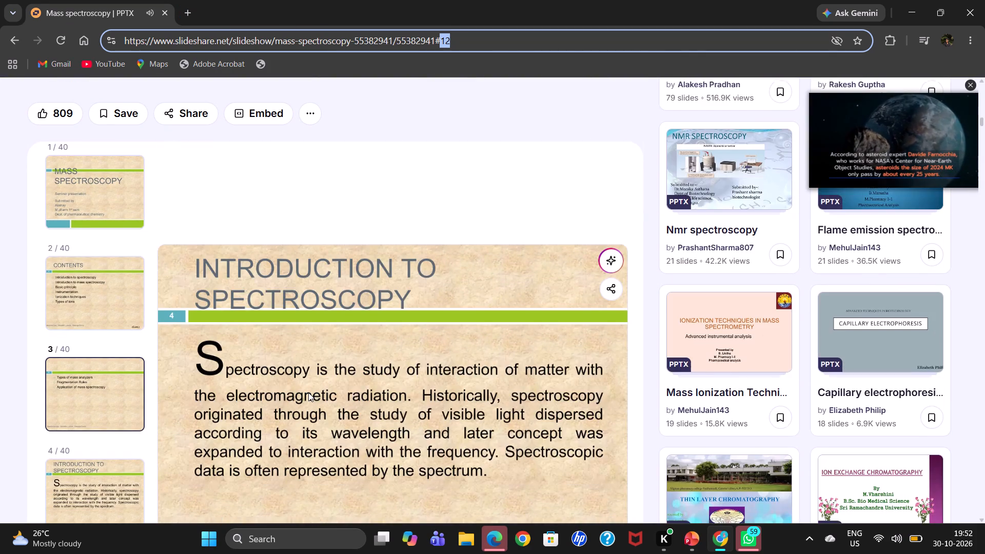
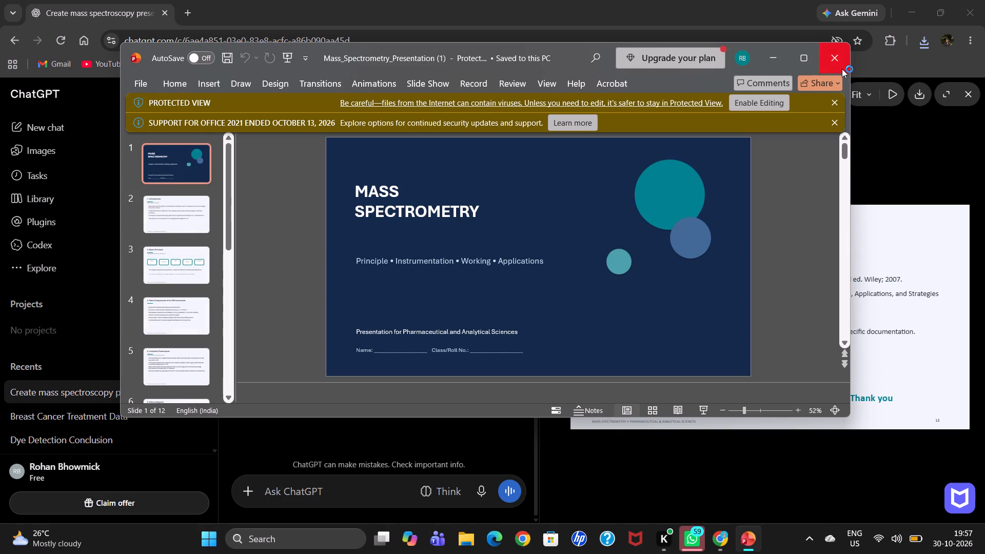
pyautogui.click(816, 58)
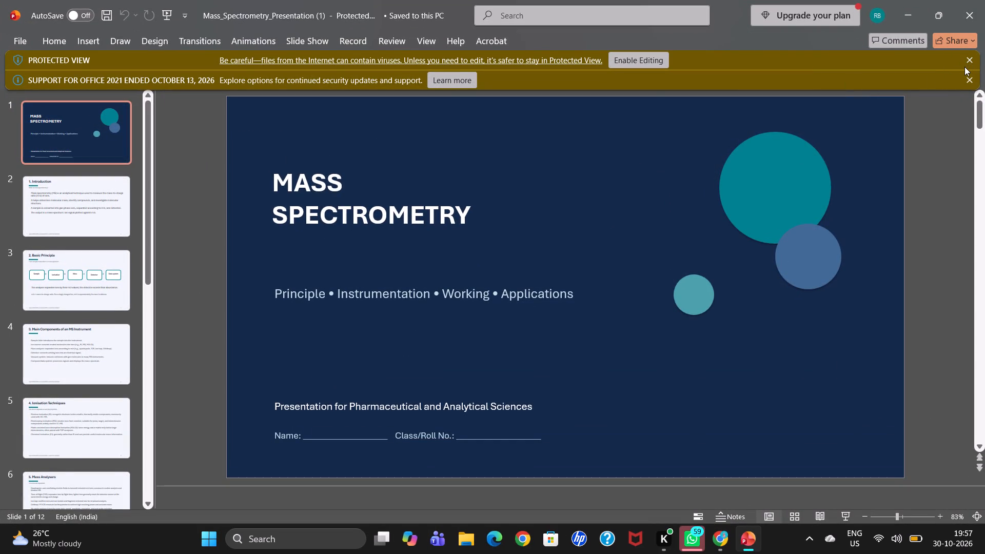
pyautogui.click(631, 63)
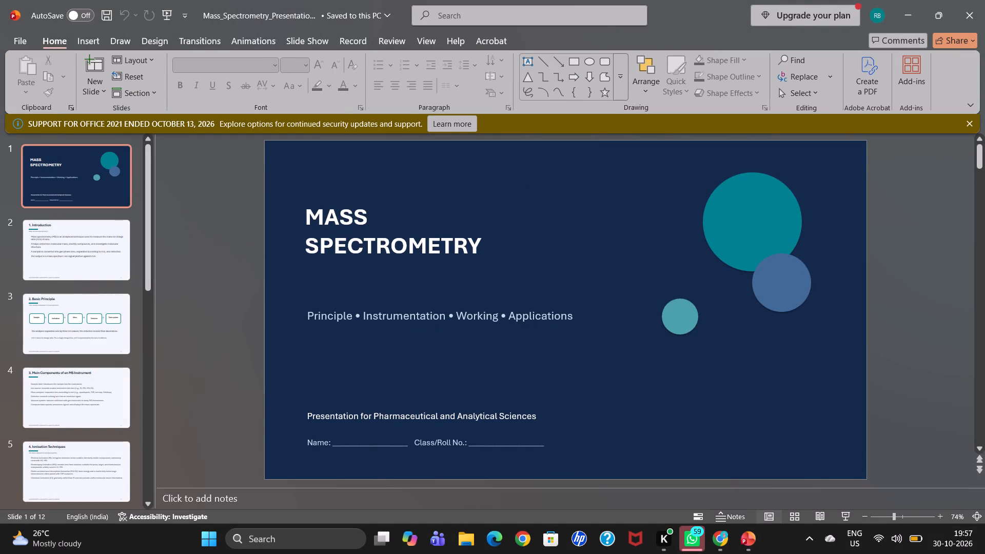
# Replace "Working" in the title slide's subtitle with "ionization Technique".
pyautogui.click(548, 314)
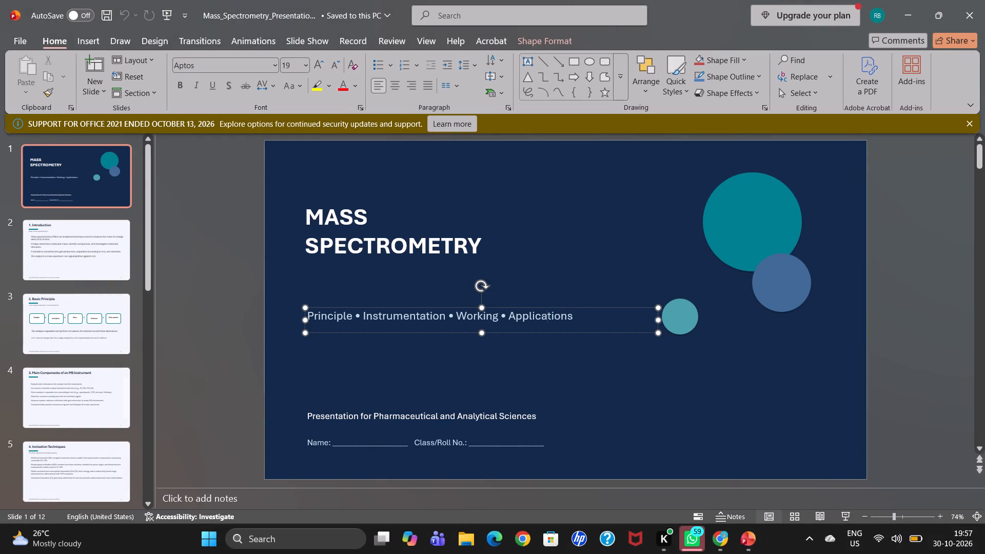
pyautogui.click(498, 319)
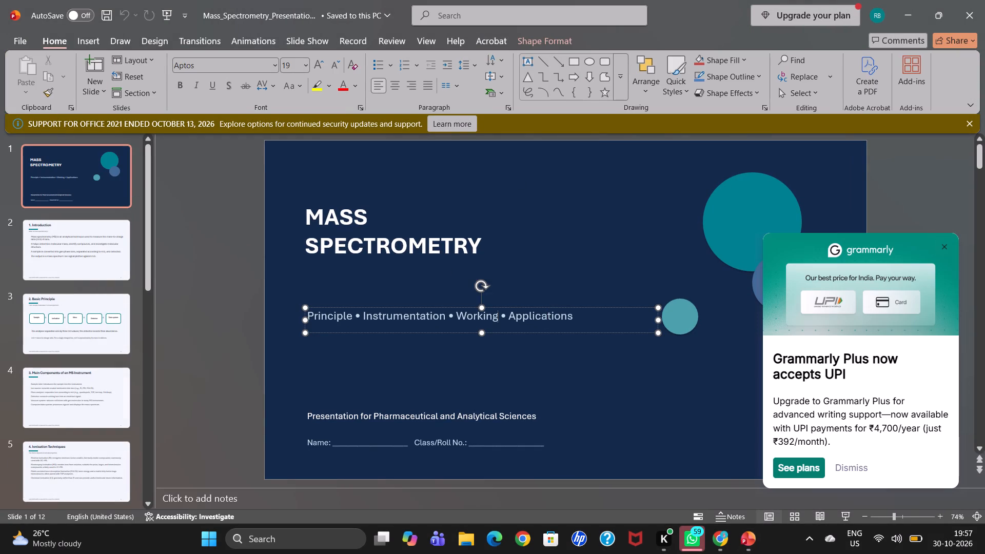
pyautogui.press('BackSpace')
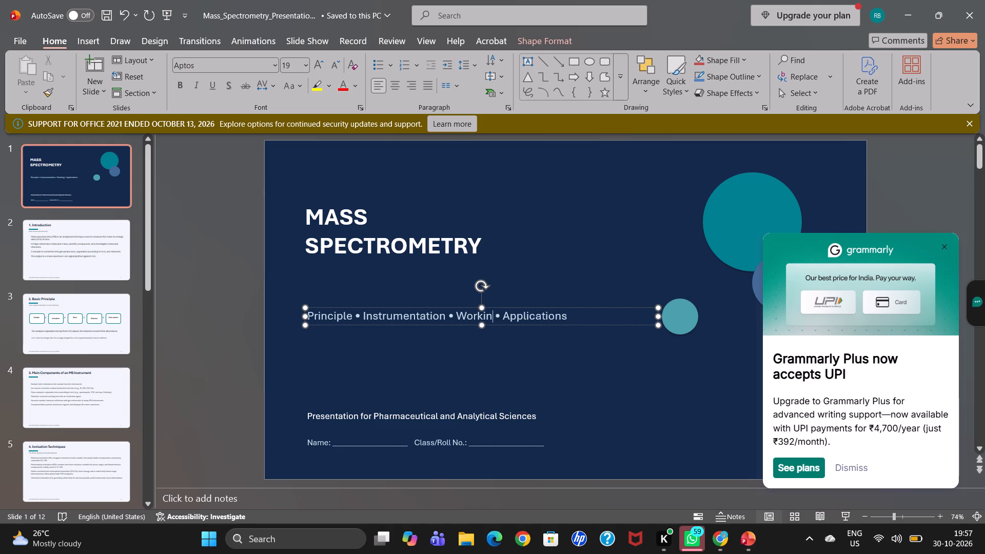
pyautogui.press('BackSpace')
pyautogui.press('BackSpace')
pyautogui.press('BackSpace')
pyautogui.press('BackSpace')
pyautogui.press('BackSpace')
pyautogui.press('BackSpace')
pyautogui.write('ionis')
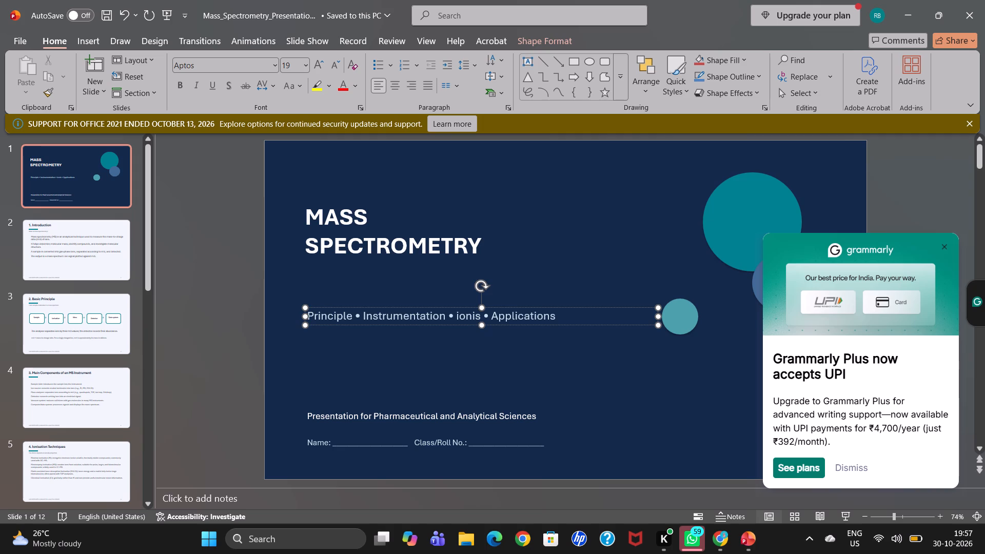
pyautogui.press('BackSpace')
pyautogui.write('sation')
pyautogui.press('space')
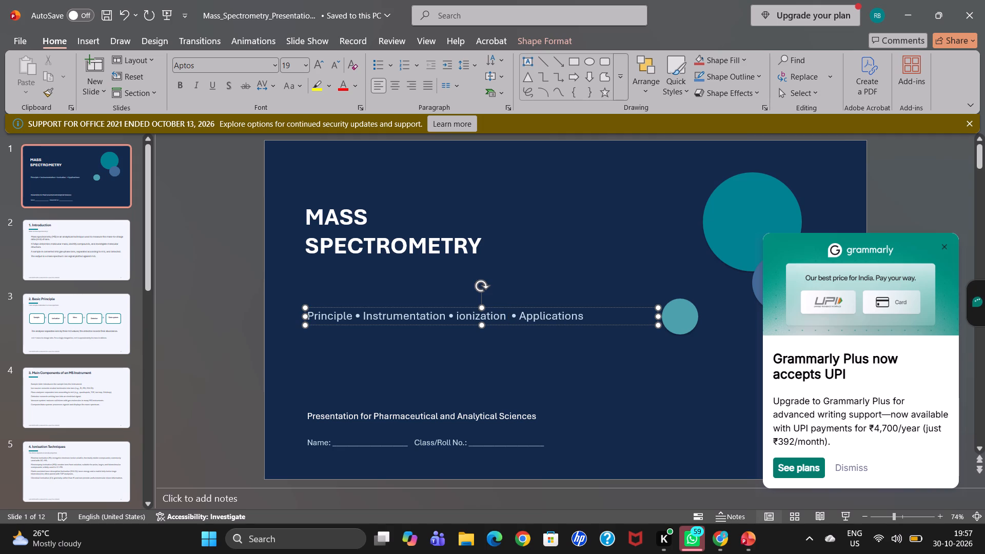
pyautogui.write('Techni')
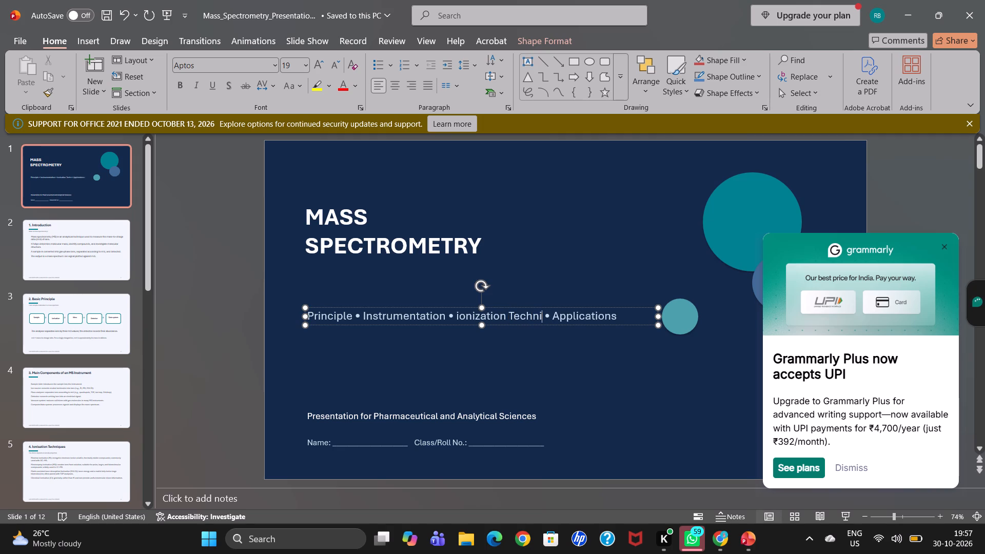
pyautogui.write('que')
# Delete "• Applications" from the end of the title slide's subtitle.
pyautogui.moveTo(565, 314); pyautogui.dragTo(610, 311)
pyautogui.press('BackSpace')
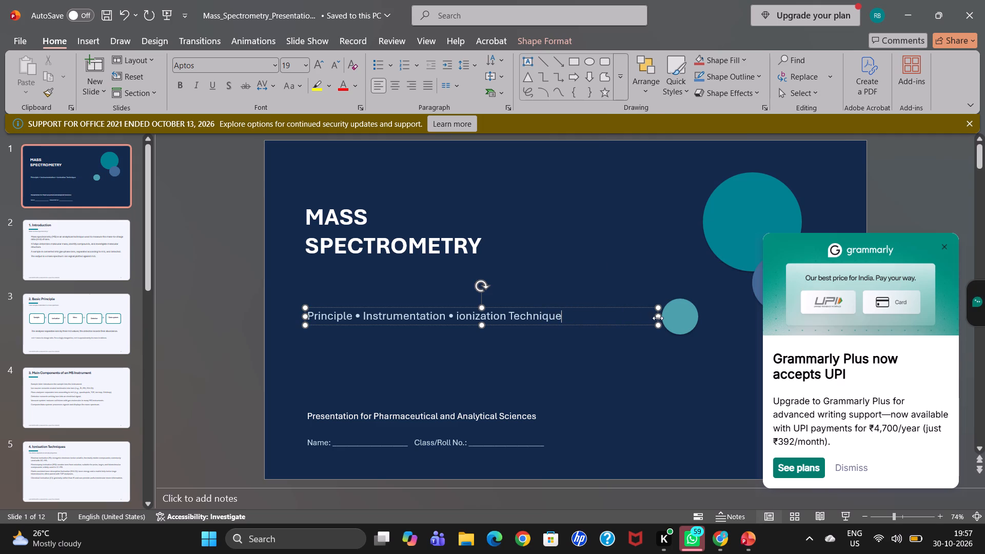
# Replace the blank line after "Name:" on the title slide with the presenter's full name, spaced from "Class/Roll No.".
pyautogui.click(606, 411)
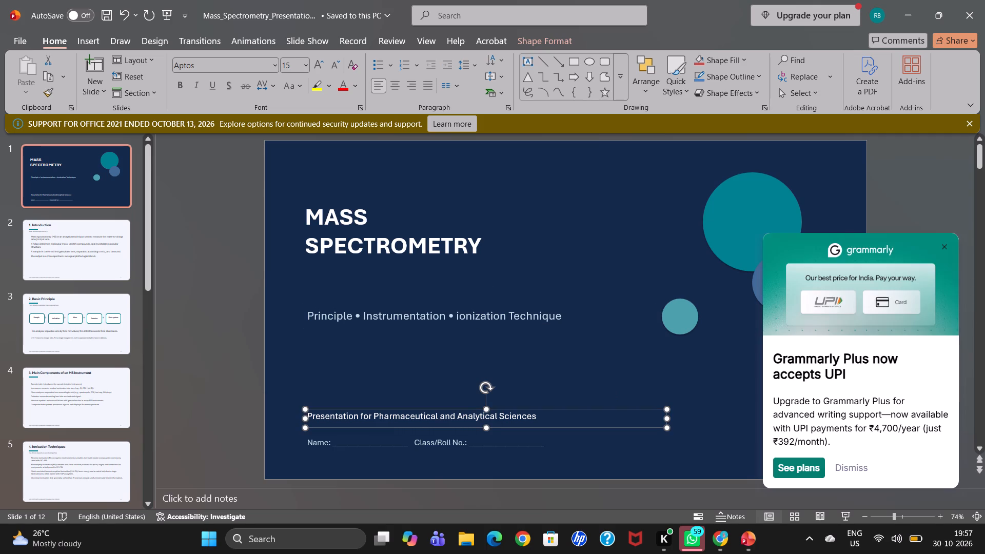
pyautogui.click(381, 445)
pyautogui.click(338, 442)
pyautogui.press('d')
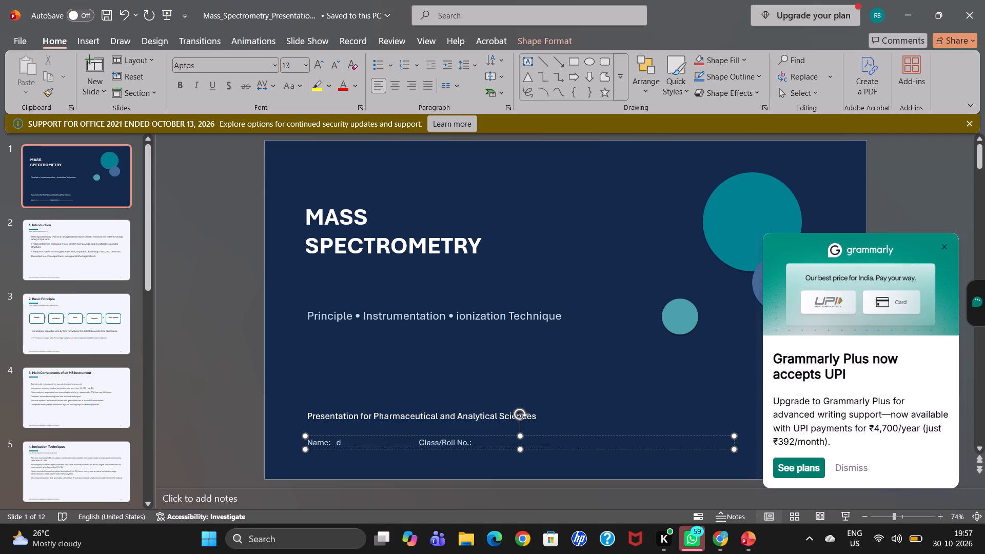
pyautogui.press('BackSpace')
pyautogui.moveTo(410, 442); pyautogui.dragTo(333, 445)
pyautogui.press('BackSpace')
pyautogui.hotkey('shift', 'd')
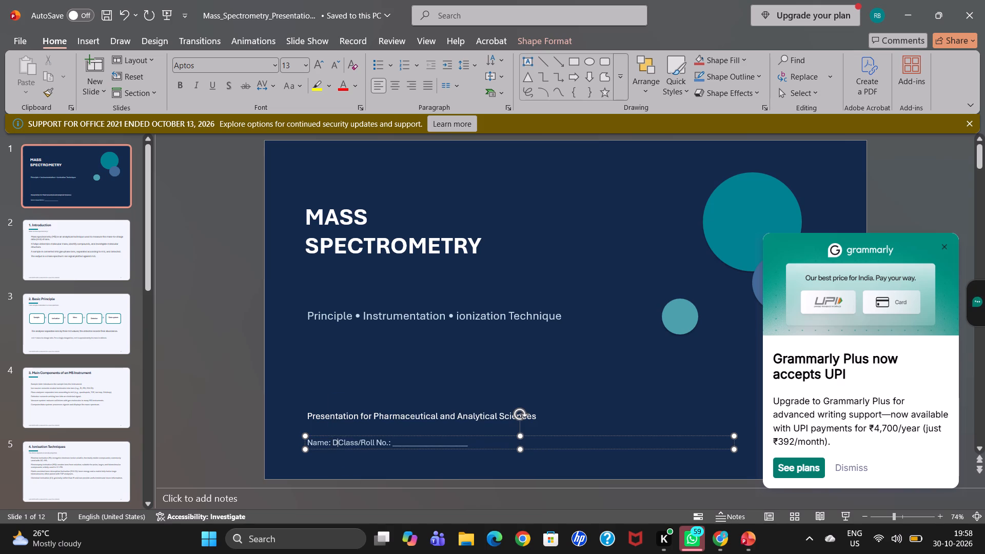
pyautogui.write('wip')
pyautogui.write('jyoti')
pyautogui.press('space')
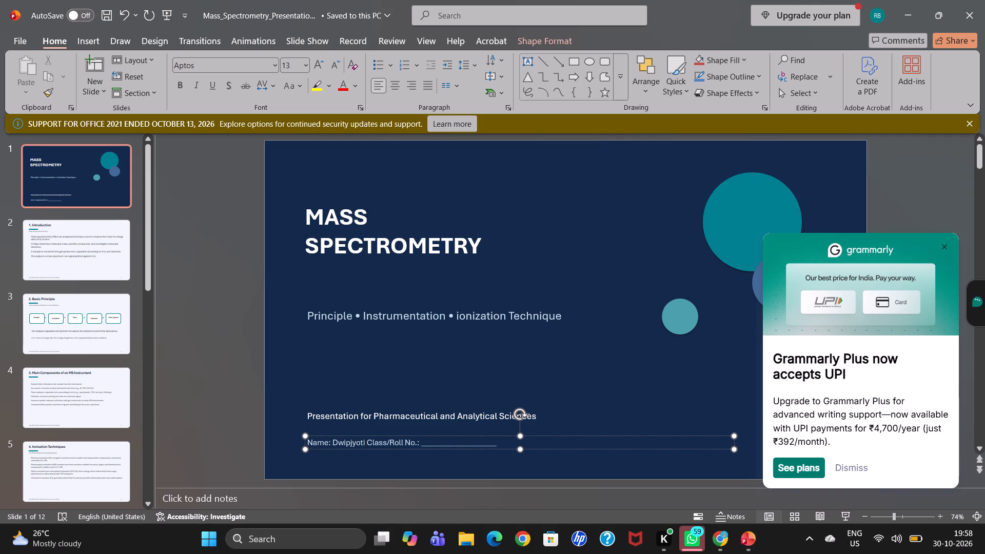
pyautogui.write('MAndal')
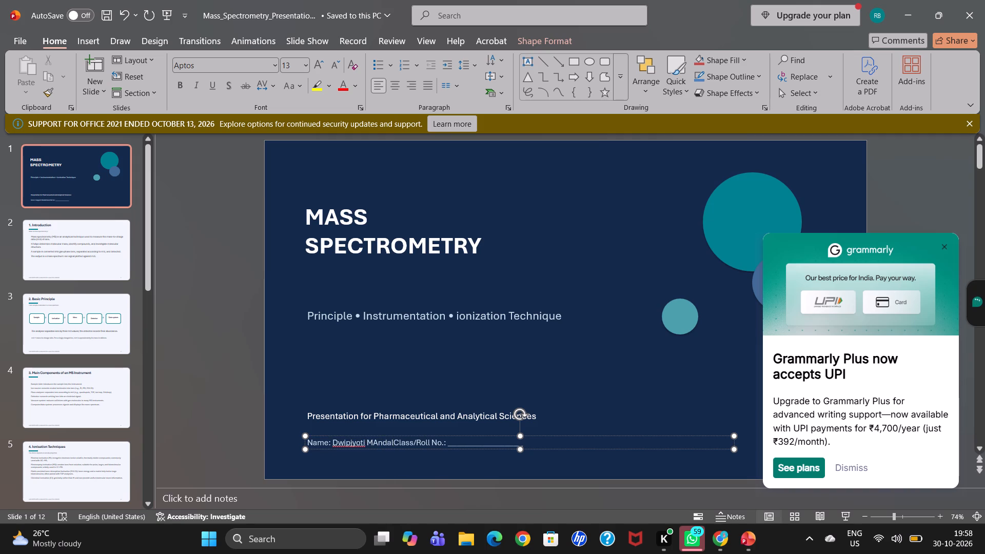
pyautogui.click(378, 443)
pyautogui.press('BackSpace')
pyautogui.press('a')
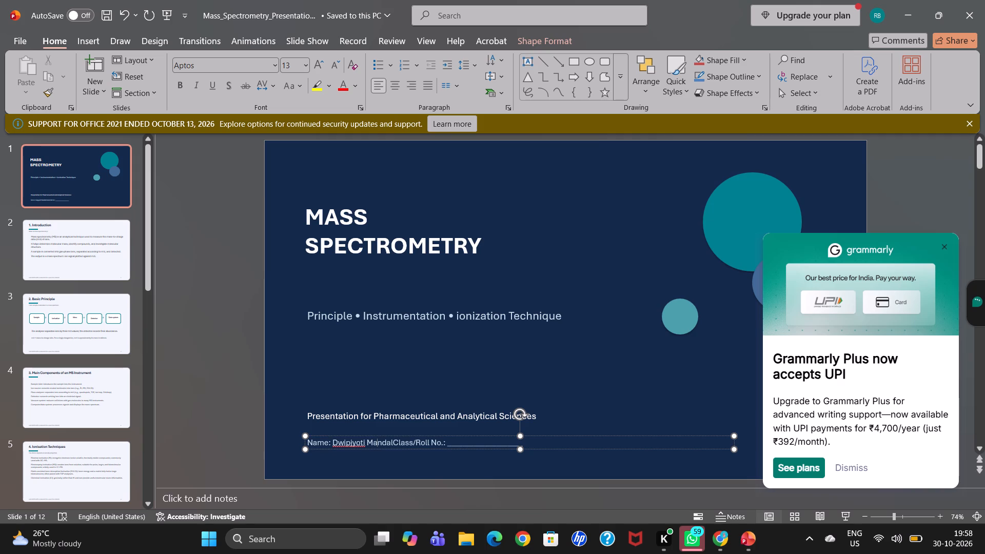
pyautogui.click(393, 443)
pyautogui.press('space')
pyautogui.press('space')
# Replace the blank line after "Class/Roll No.:" on the title slide with the presenter's roll number.
pyautogui.click(531, 443)
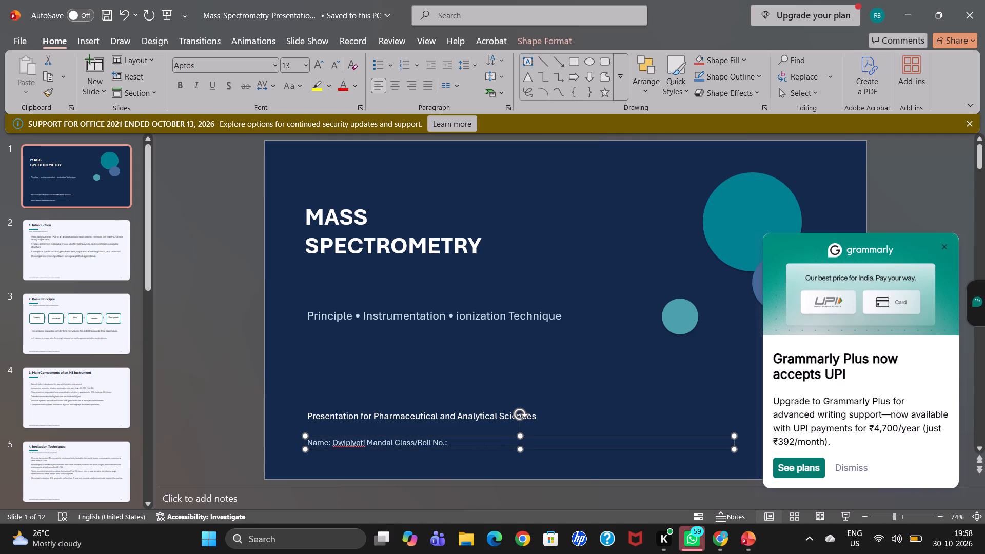
pyautogui.doubleClick(539, 443)
pyautogui.press('BackSpace')
pyautogui.press('BackSpace')
pyautogui.press('BackSpace')
pyautogui.press('BackSpace')
pyautogui.press('BackSpace')
pyautogui.press('BackSpace')
pyautogui.press('BackSpace')
pyautogui.press('BackSpace')
pyautogui.press('BackSpace')
pyautogui.press('BackSpace')
pyautogui.press('BackSpace')
pyautogui.press('BackSpace')
pyautogui.press('BackSpace')
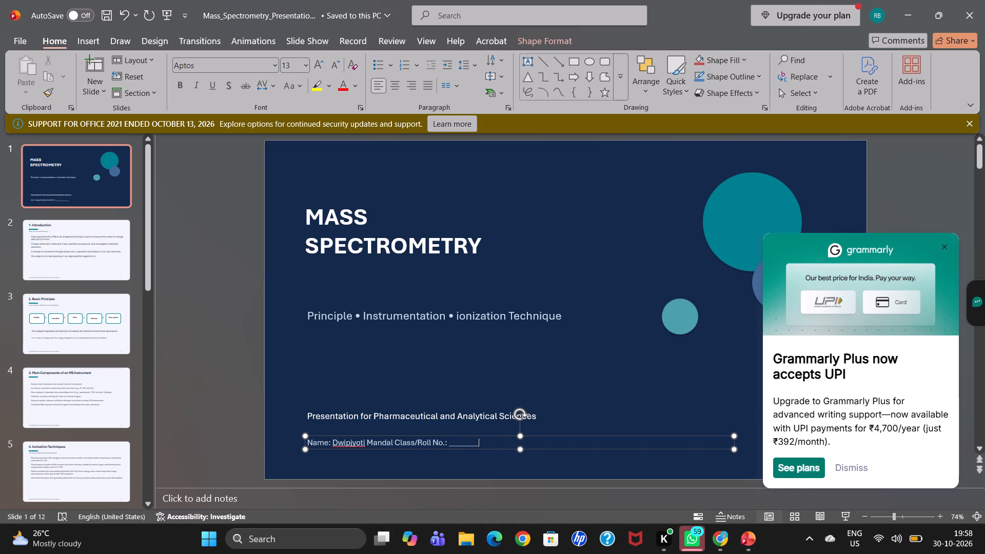
pyautogui.press('BackSpace')
pyautogui.press('BackSpace')
pyautogui.press('BackSpace')
pyautogui.press('BackSpace')
pyautogui.press('BackSpace')
pyautogui.press('BackSpace')
pyautogui.press('BackSpace')
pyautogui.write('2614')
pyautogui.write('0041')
# On slide 4, "Main Components of an MS Instrument", dismiss the Grammarly offer, shrink the component list's text box and move it lower.
pyautogui.click(108, 273)
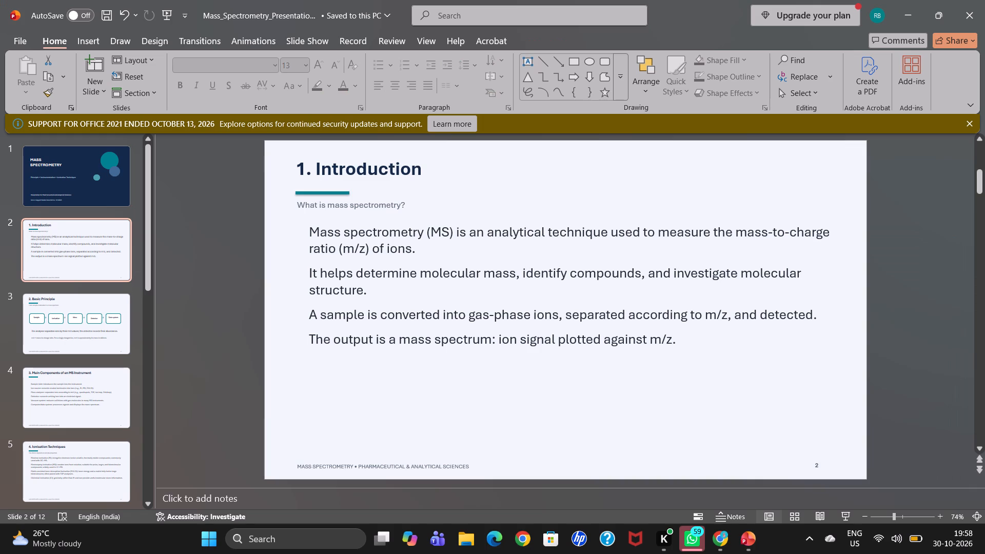
pyautogui.click(96, 329)
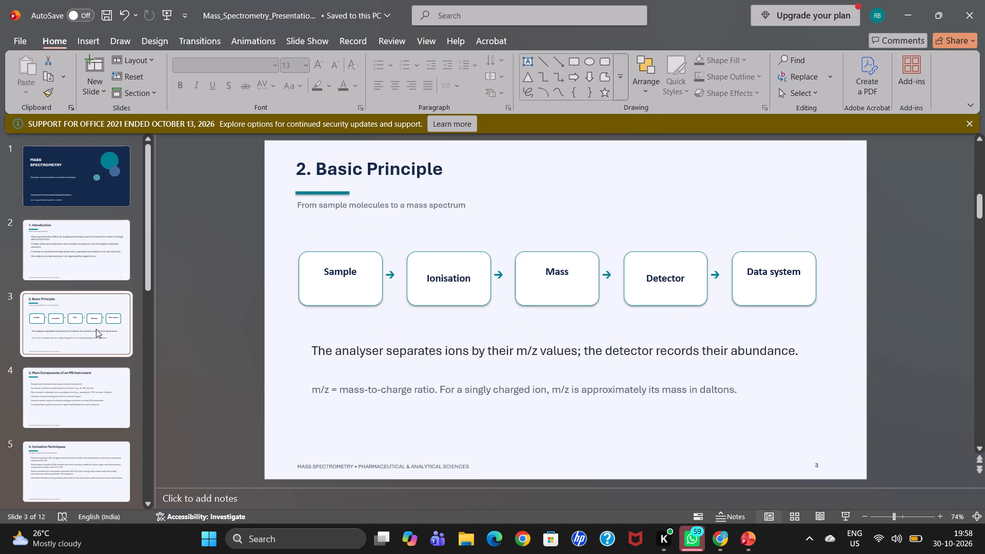
pyautogui.click(97, 378)
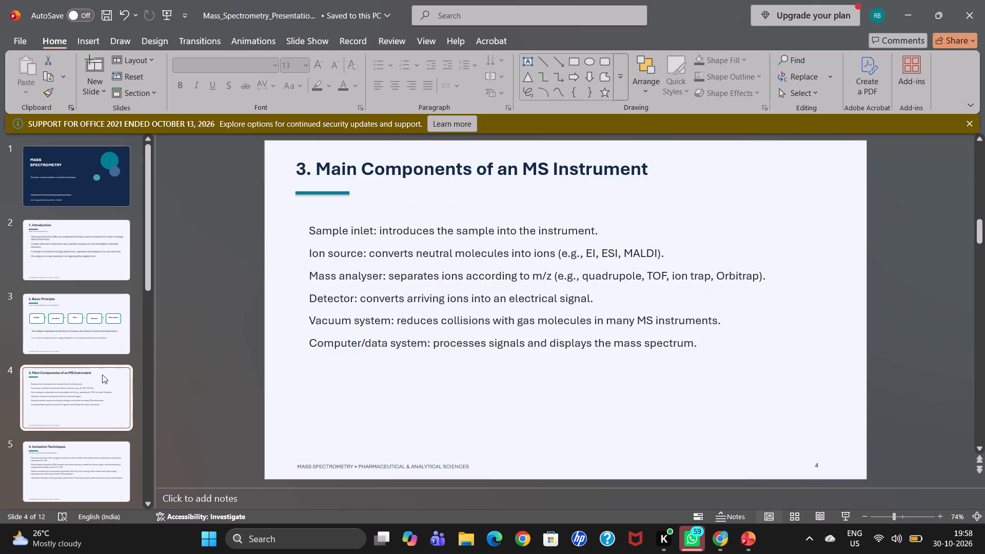
pyautogui.click(354, 231)
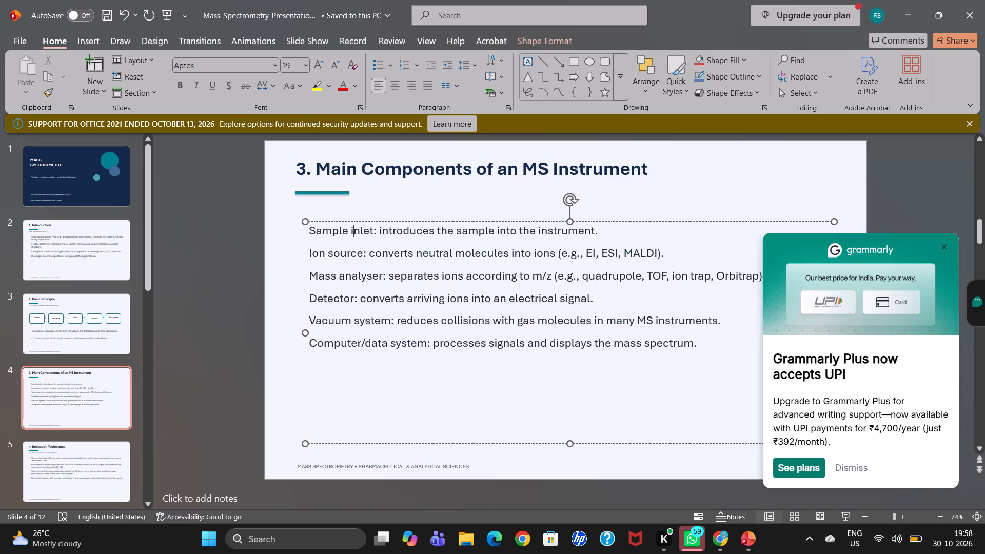
pyautogui.click(947, 243)
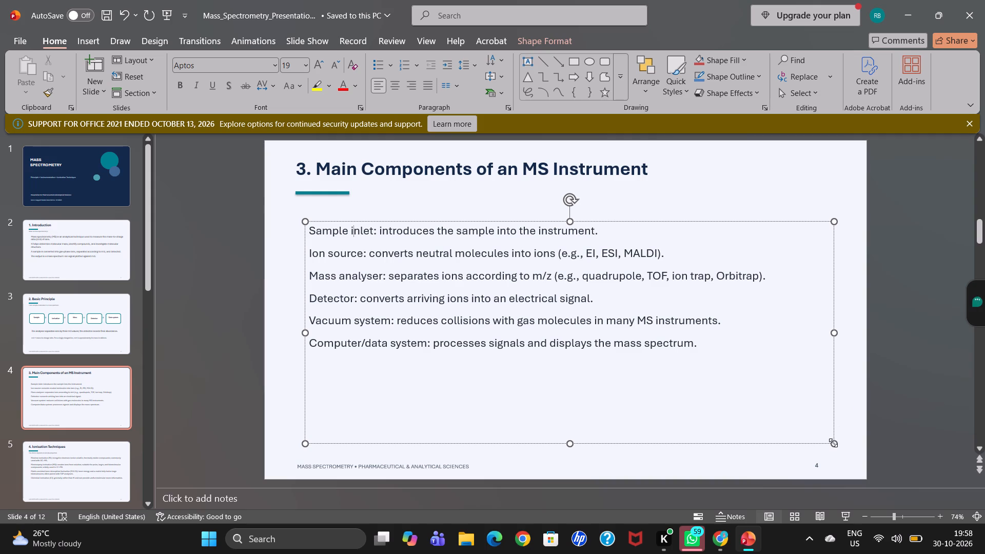
pyautogui.moveTo(833, 443); pyautogui.dragTo(703, 383)
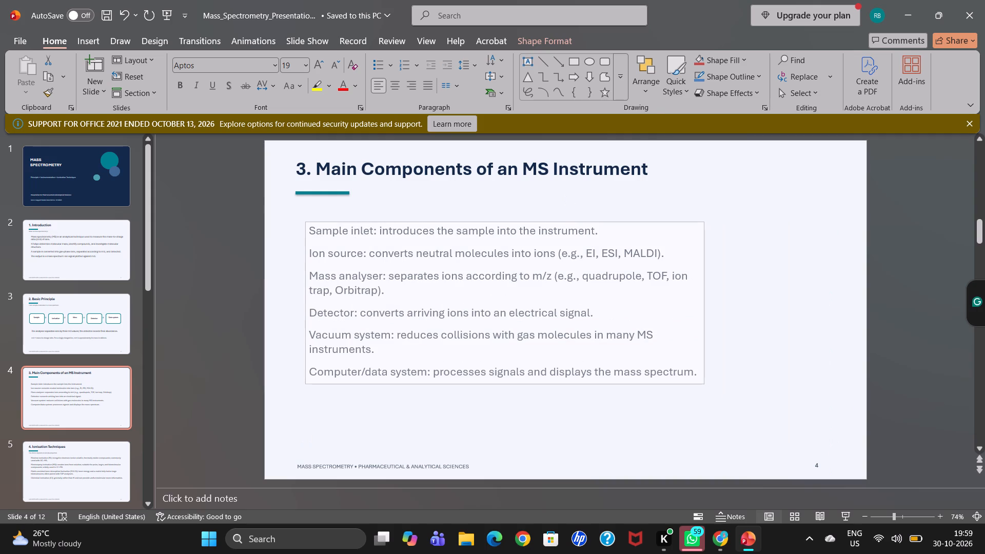
pyautogui.moveTo(703, 383); pyautogui.dragTo(702, 350)
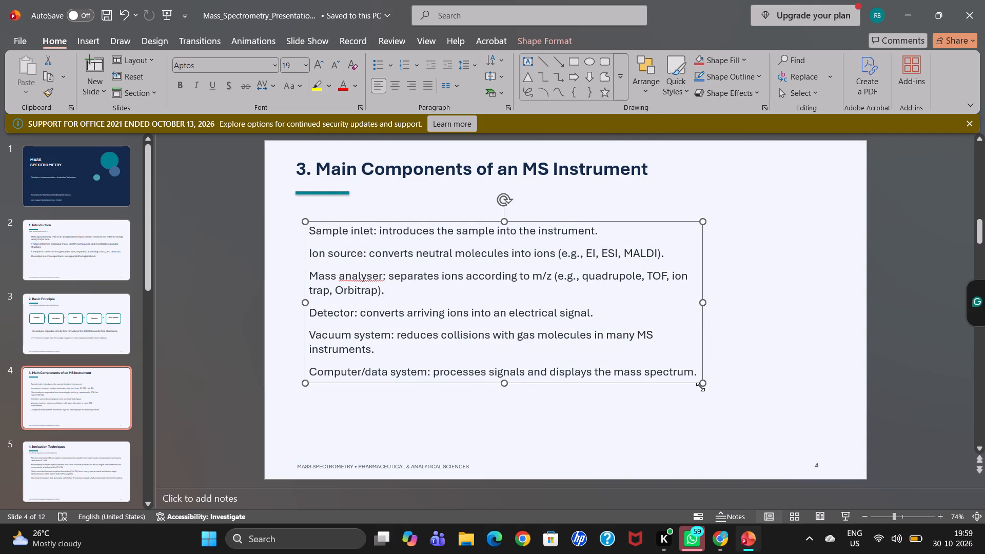
pyautogui.moveTo(667, 221); pyautogui.dragTo(660, 280)
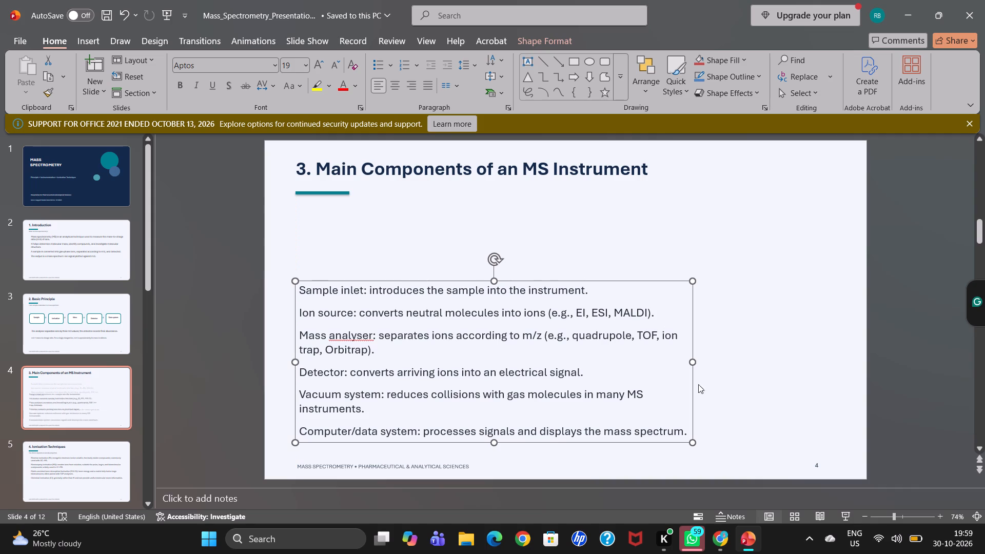
# Set the font size of the component list text on slide 4 to 14.
pyautogui.moveTo(684, 429); pyautogui.dragTo(320, 322)
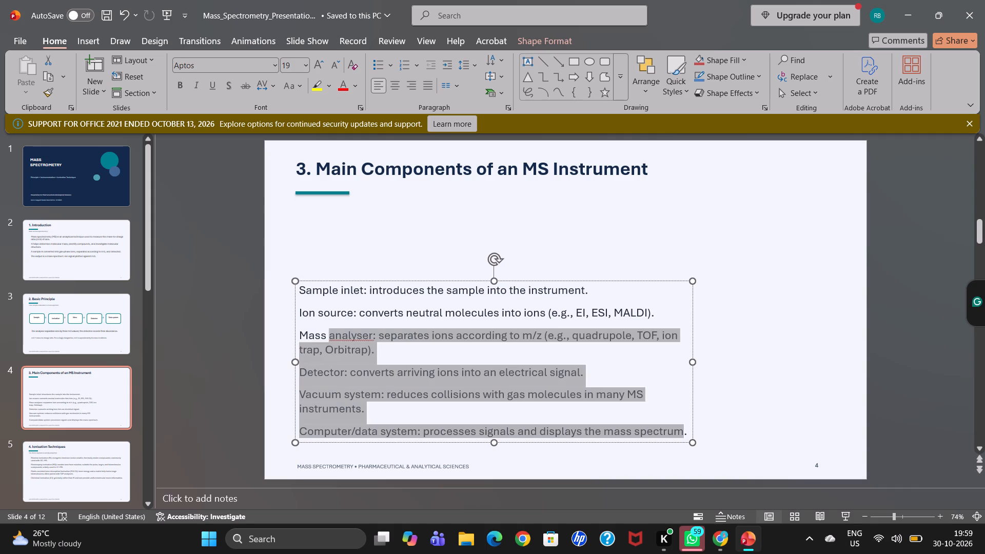
pyautogui.moveTo(320, 322); pyautogui.dragTo(306, 292)
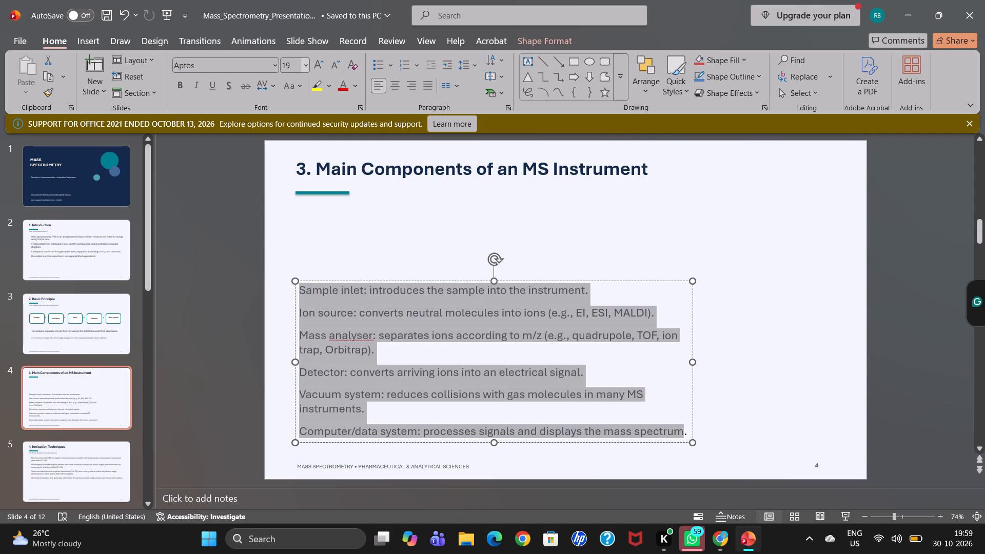
pyautogui.click(294, 63)
pyautogui.press('BackSpace')
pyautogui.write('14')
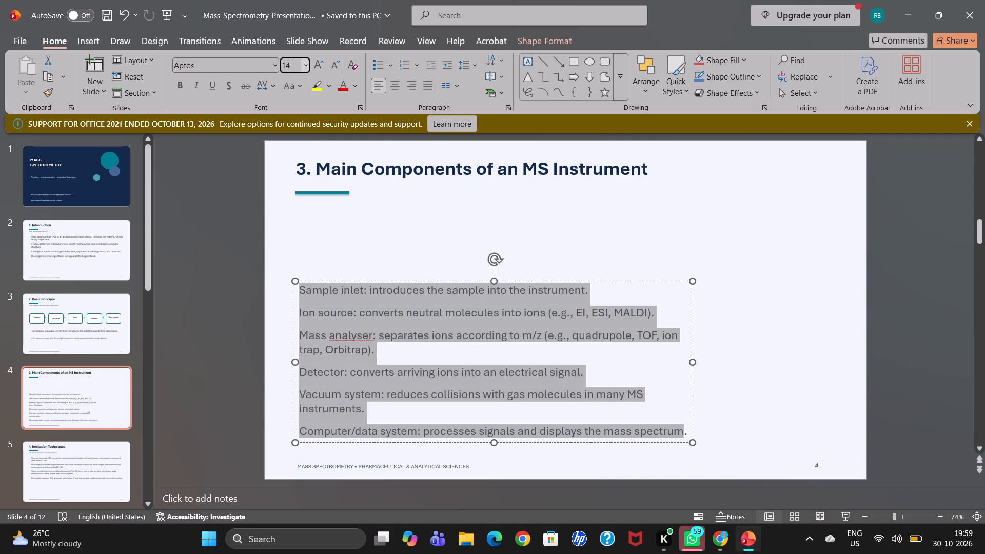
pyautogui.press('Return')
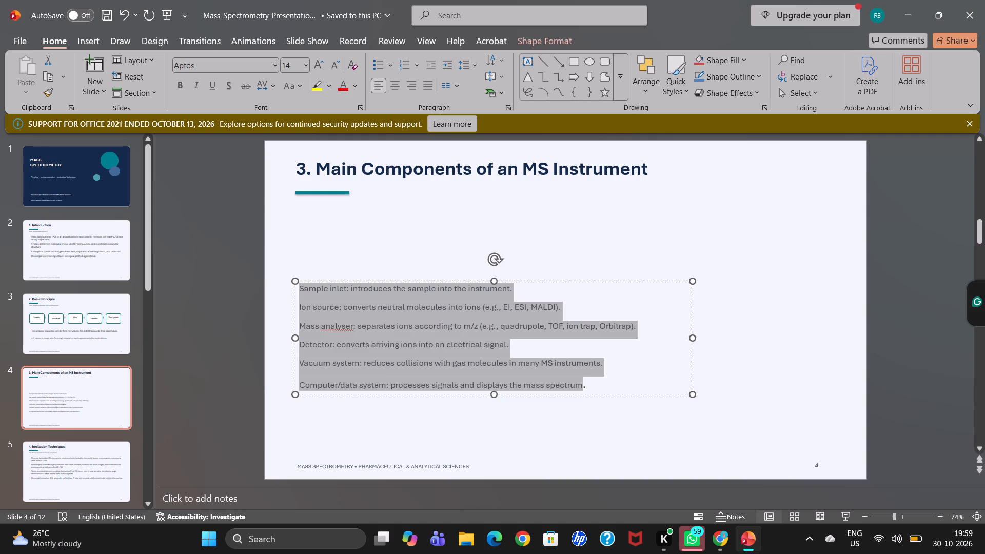
# Move the component list's text box down to just above the slide footer and narrow it to fit its longest line.
pyautogui.click(633, 295)
pyautogui.moveTo(600, 282); pyautogui.dragTo(600, 332)
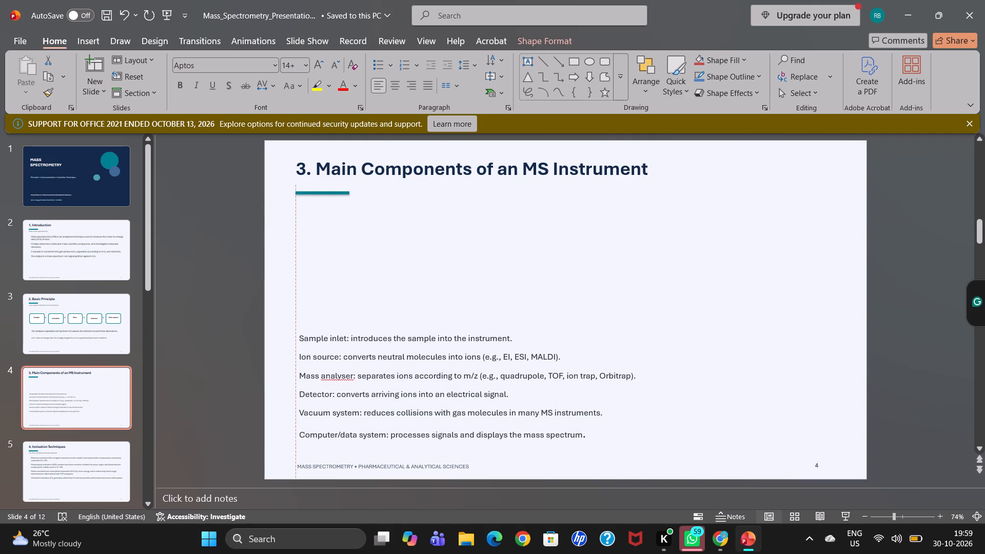
pyautogui.moveTo(600, 332); pyautogui.dragTo(600, 345)
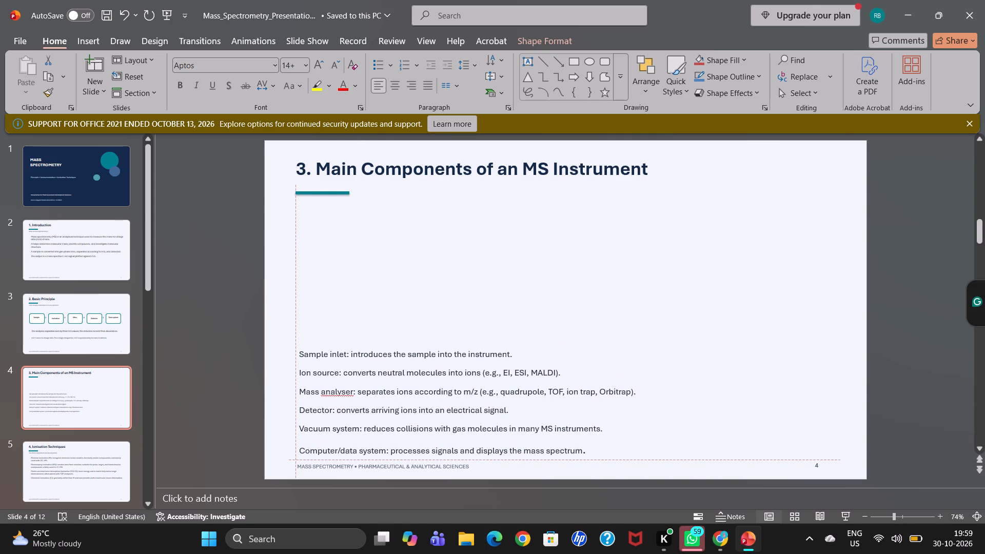
pyautogui.moveTo(600, 345); pyautogui.dragTo(600, 346)
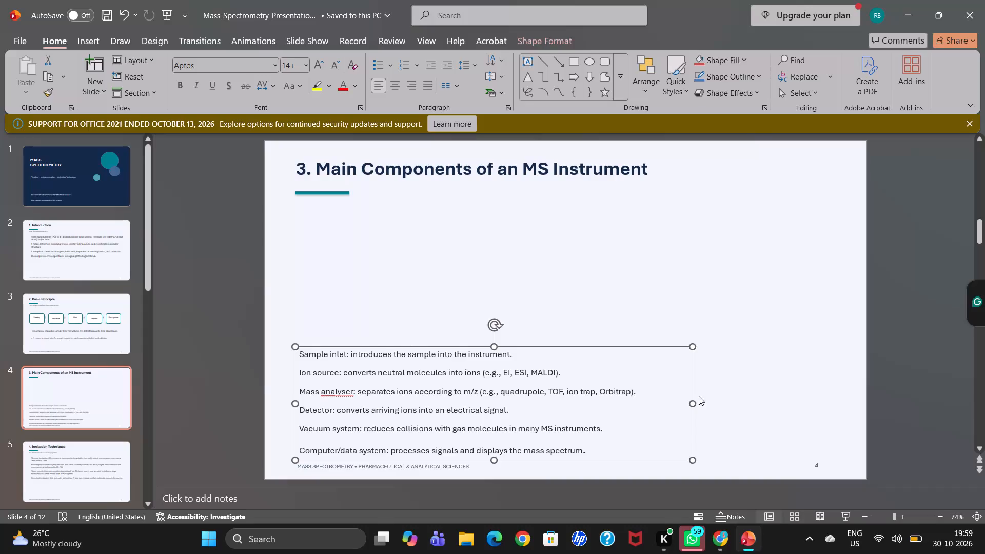
pyautogui.moveTo(694, 406); pyautogui.dragTo(659, 411)
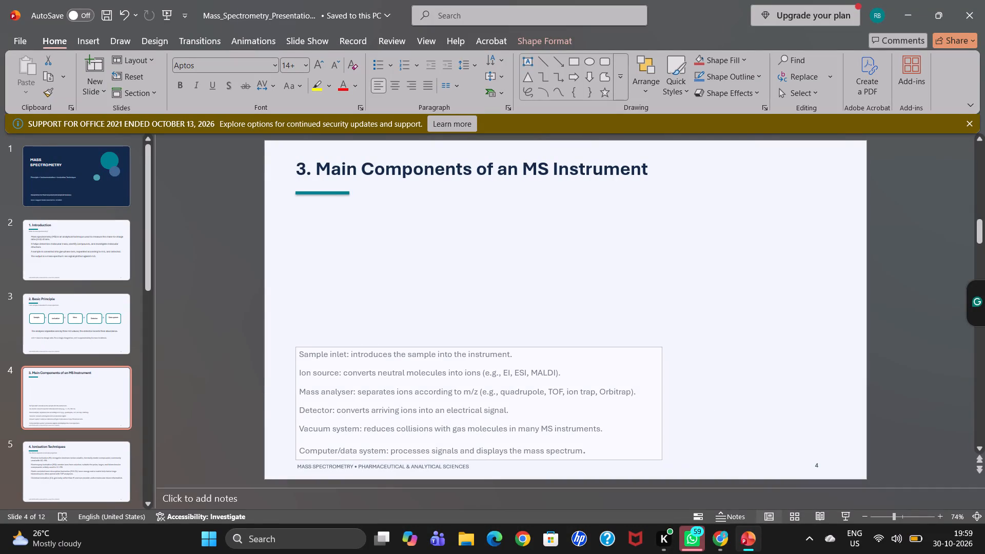
pyautogui.moveTo(659, 411); pyautogui.dragTo(614, 408)
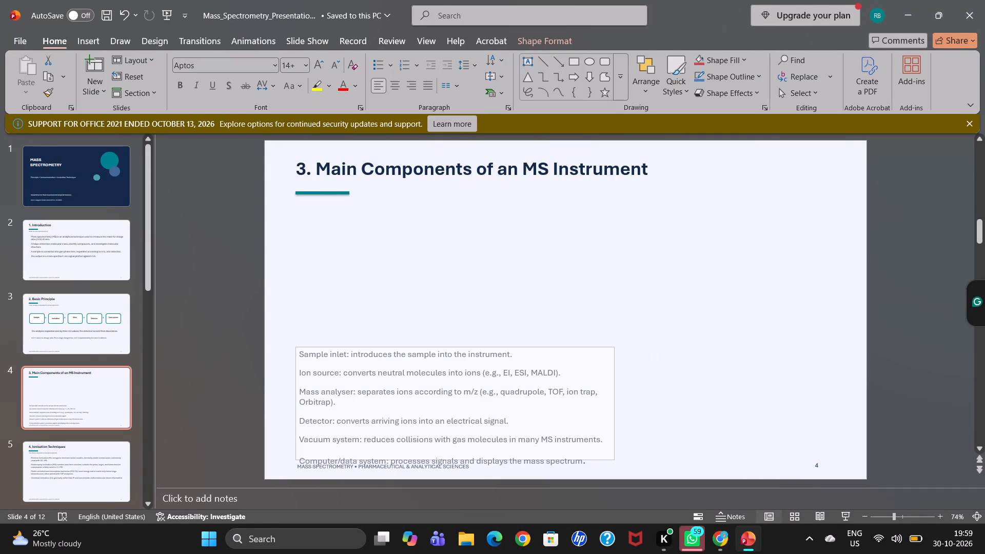
pyautogui.moveTo(614, 408); pyautogui.dragTo(648, 411)
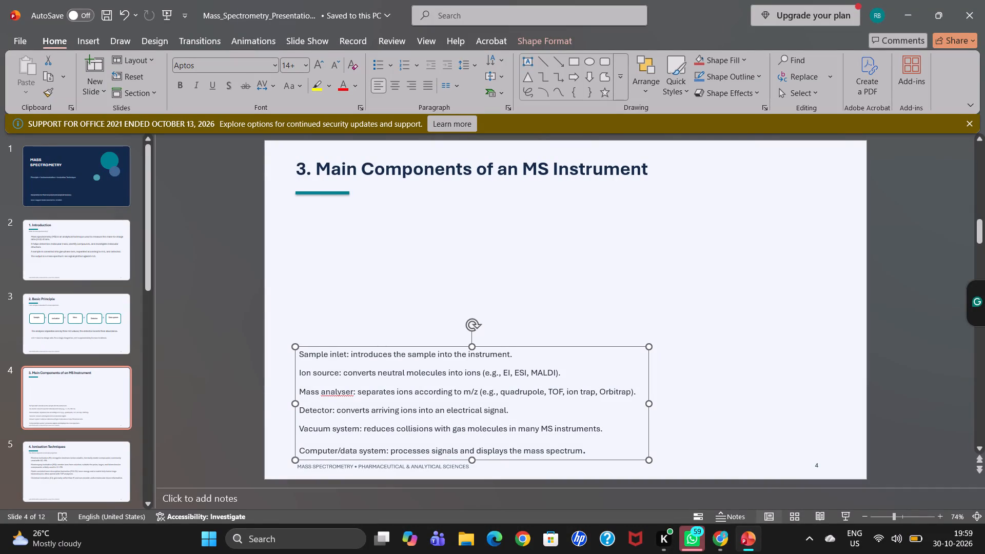
# On slide 4, bold the six component names with their colons, from "Sample inlet:" to "Computer/data system:".
pyautogui.moveTo(387, 450); pyautogui.dragTo(379, 451)
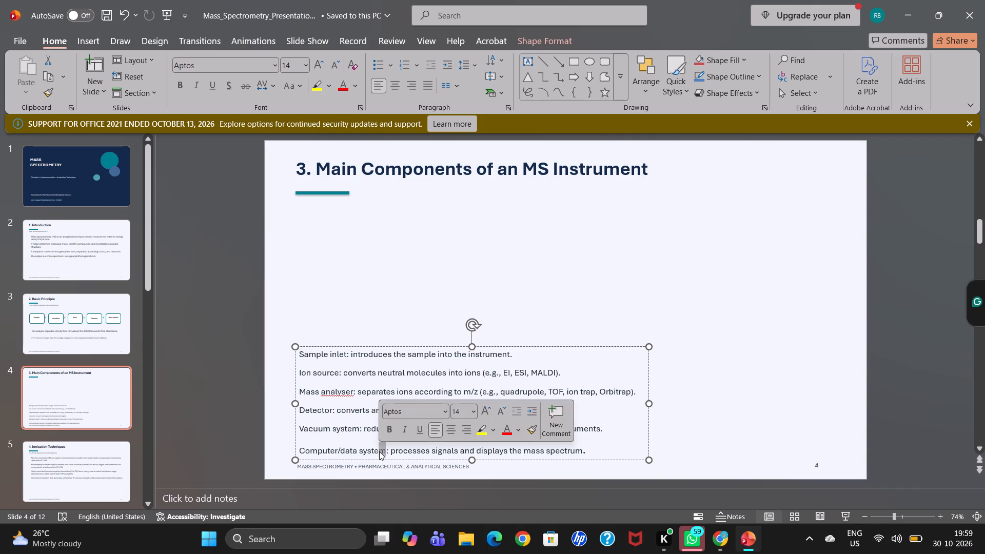
pyautogui.click(391, 451)
pyautogui.moveTo(388, 452); pyautogui.dragTo(314, 449)
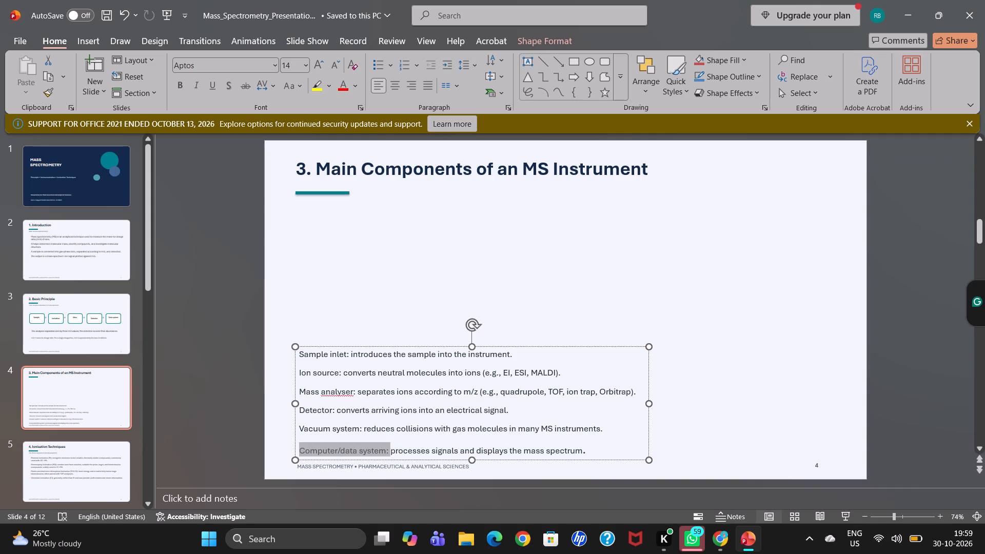
pyautogui.keyDown('ctrl'); pyautogui.moveTo(361, 428); pyautogui.dragTo(293, 433); pyautogui.keyUp('ctrl')
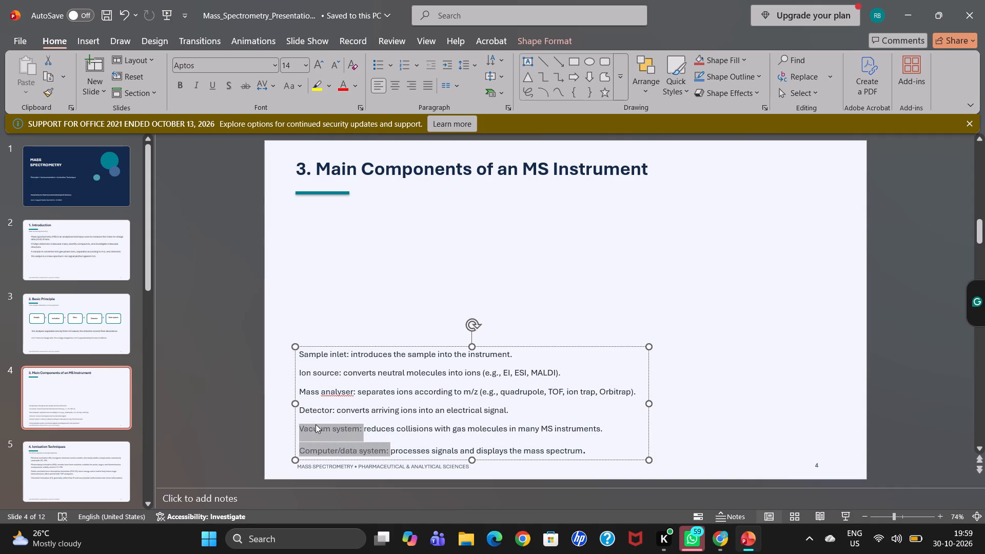
pyautogui.keyDown('ctrl'); pyautogui.moveTo(336, 410); pyautogui.dragTo(303, 410); pyautogui.keyUp('ctrl')
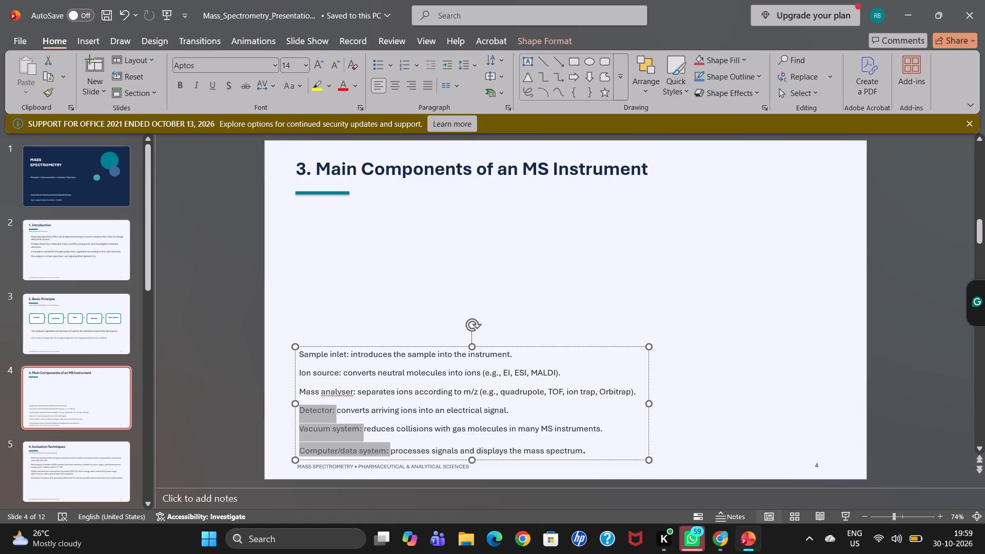
pyautogui.keyDown('ctrl'); pyautogui.moveTo(356, 390); pyautogui.dragTo(305, 391); pyautogui.keyUp('ctrl')
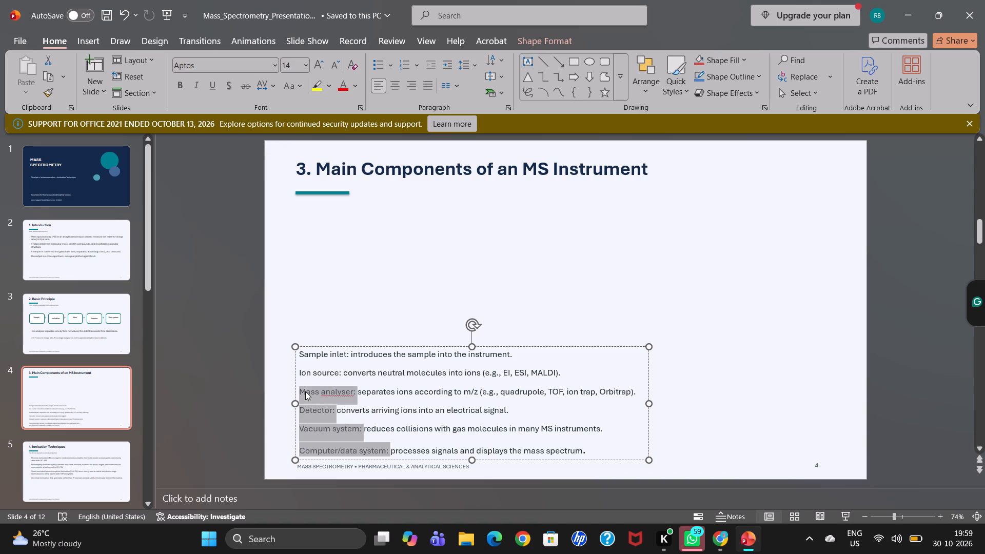
pyautogui.keyDown('ctrl'); pyautogui.moveTo(342, 372); pyautogui.dragTo(296, 372); pyautogui.keyUp('ctrl')
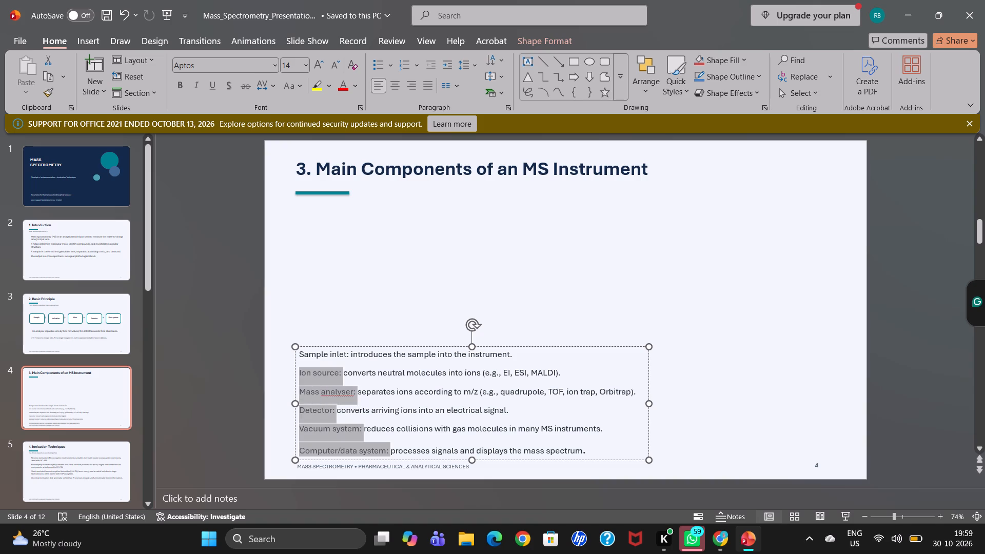
pyautogui.keyDown('ctrl'); pyautogui.moveTo(348, 353); pyautogui.dragTo(300, 356); pyautogui.keyUp('ctrl')
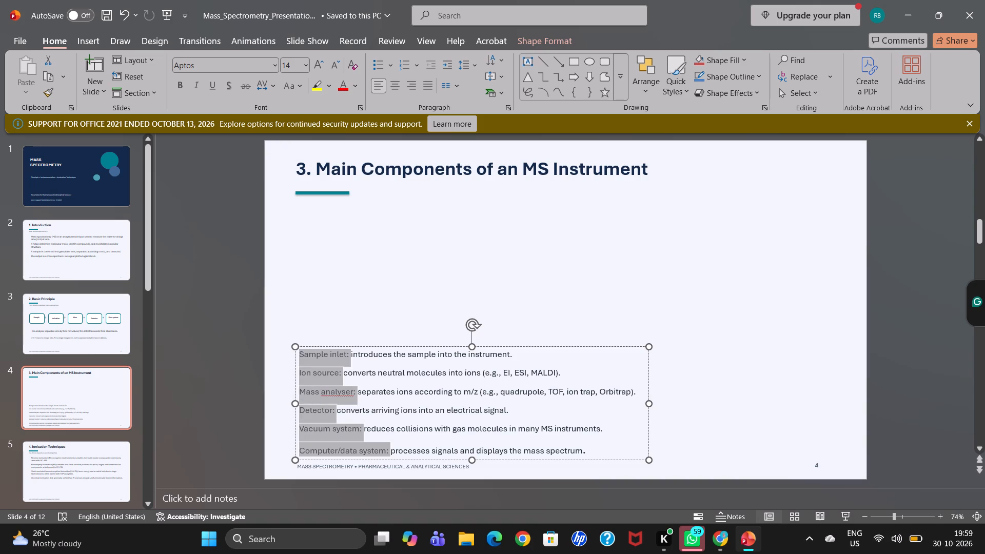
pyautogui.keyDown('ctrl'); pyautogui.moveTo(300, 356); pyautogui.dragTo(299, 356); pyautogui.keyUp('ctrl')
pyautogui.click(179, 83)
pyautogui.click(371, 235)
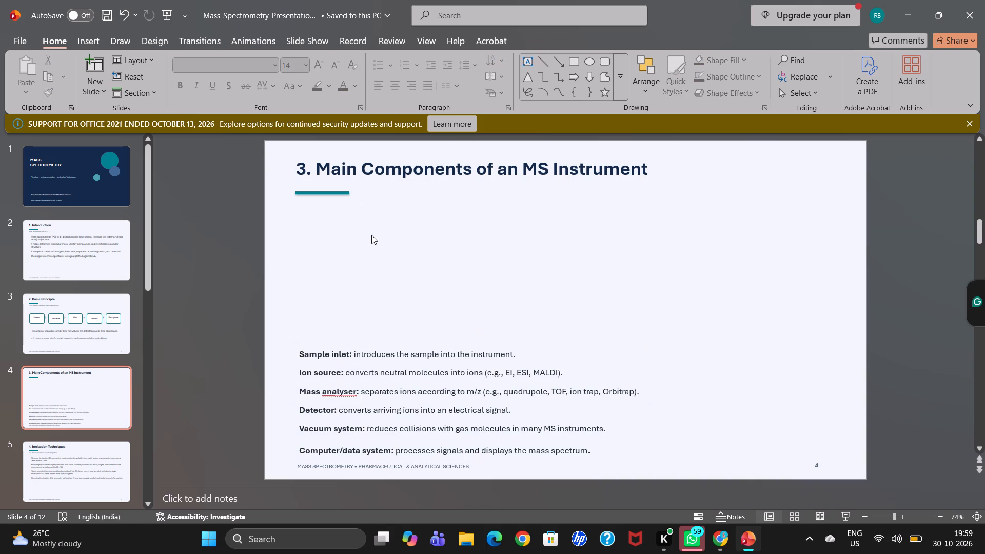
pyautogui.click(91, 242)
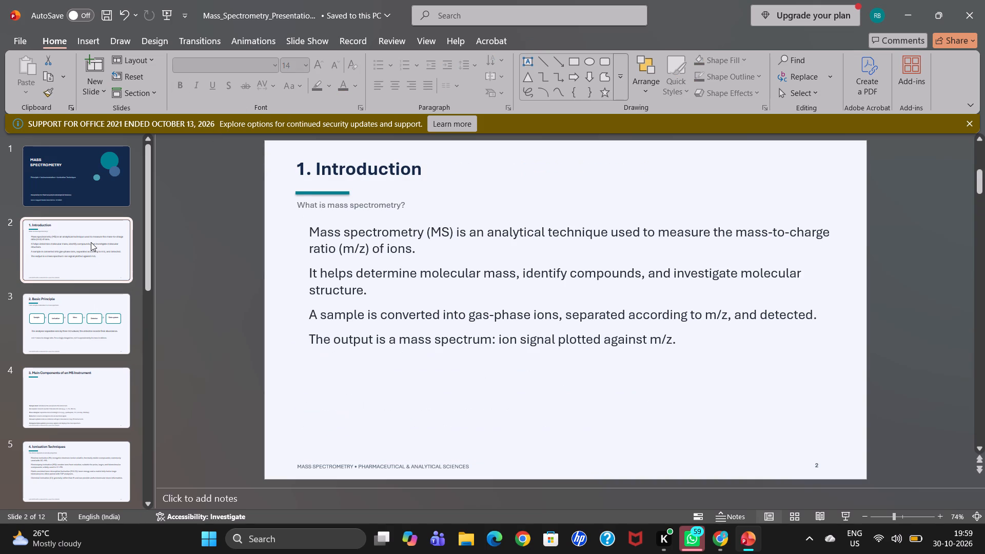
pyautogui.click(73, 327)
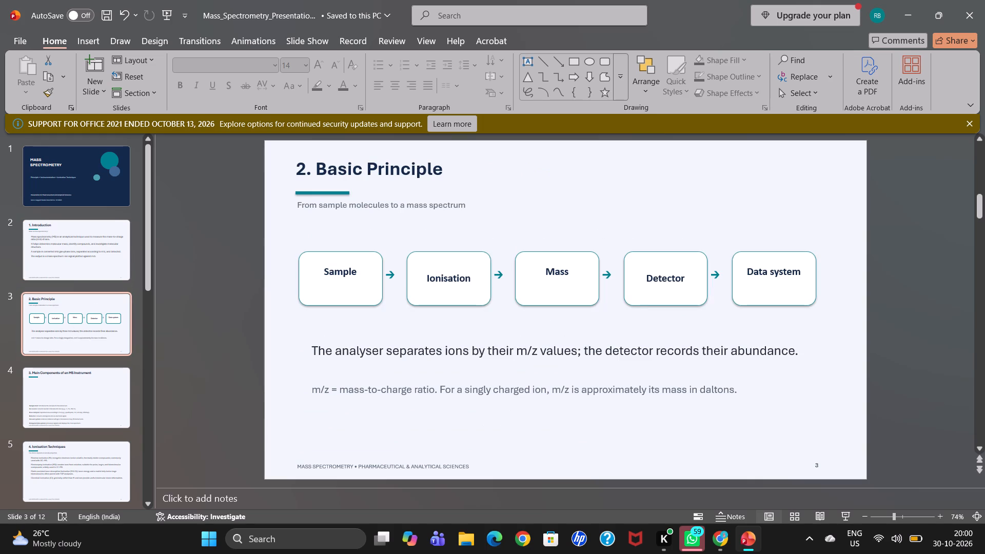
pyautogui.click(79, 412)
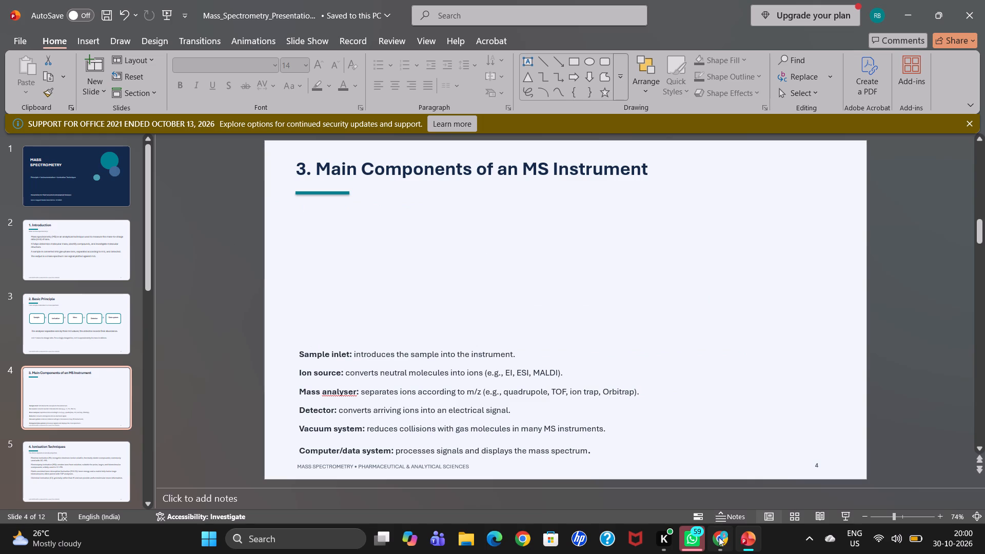
# Switch to Chrome and search Google in a new tab for "mass spectrometry diagram".
pyautogui.click(711, 459)
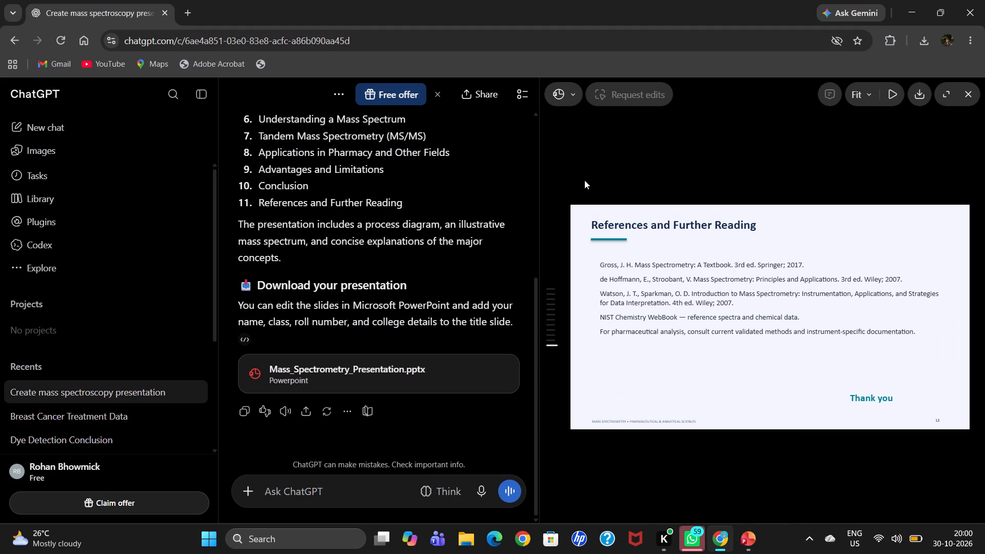
pyautogui.click(190, 12)
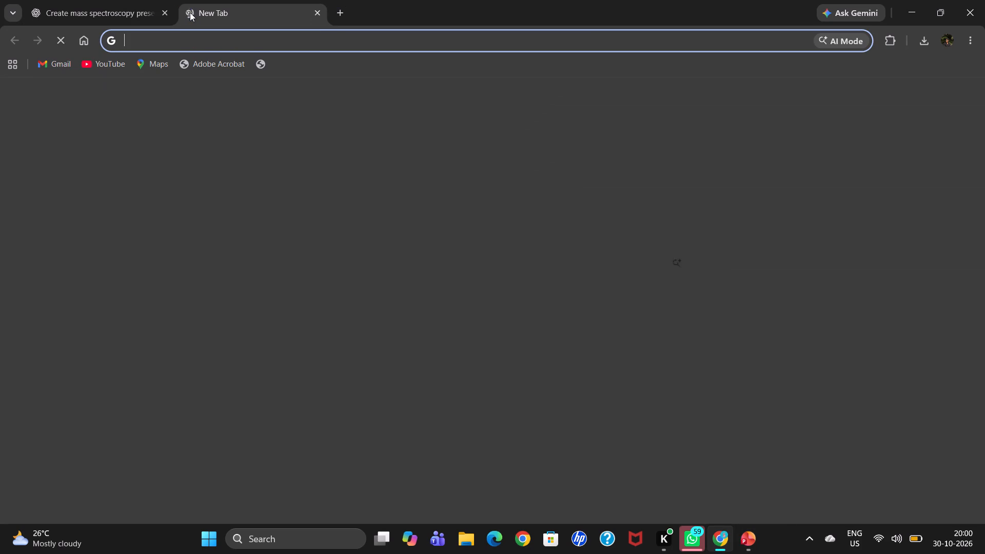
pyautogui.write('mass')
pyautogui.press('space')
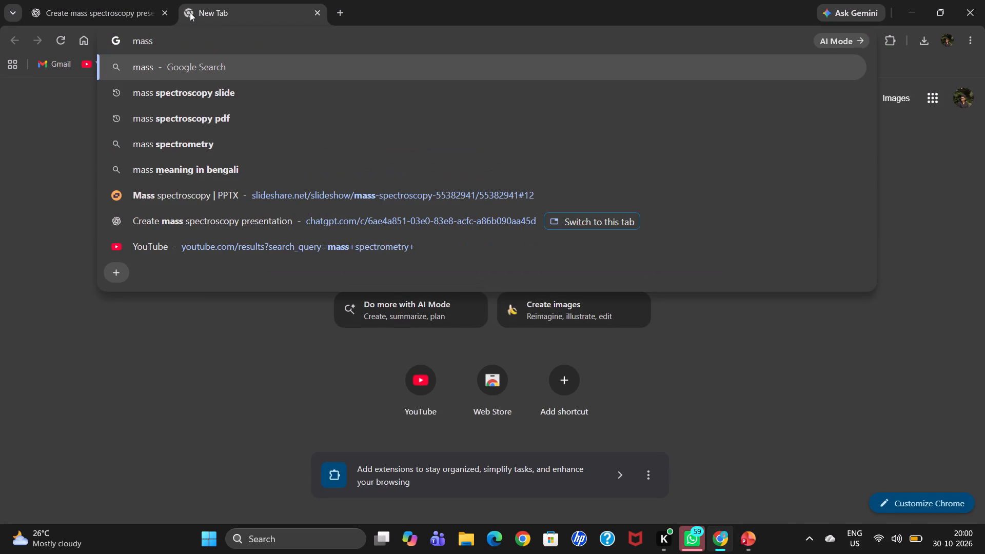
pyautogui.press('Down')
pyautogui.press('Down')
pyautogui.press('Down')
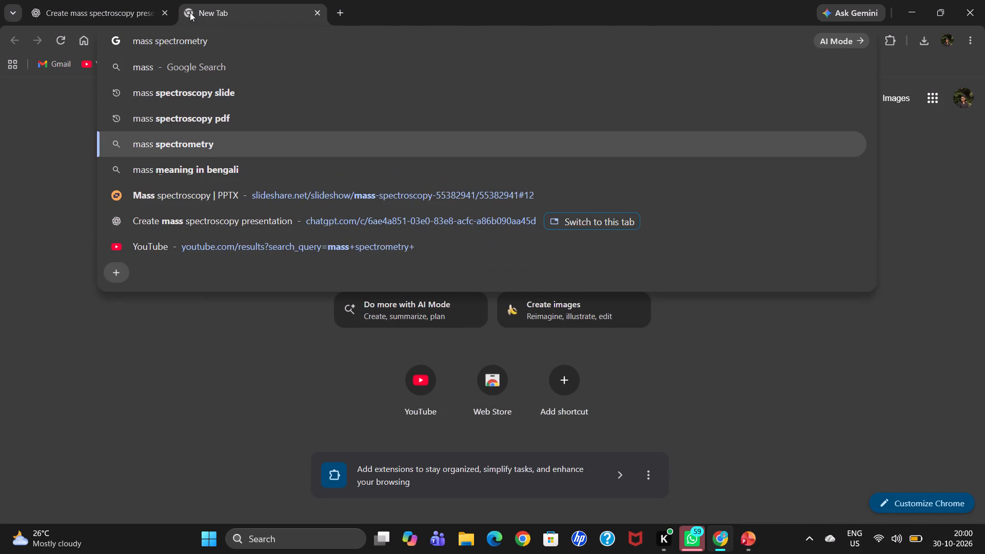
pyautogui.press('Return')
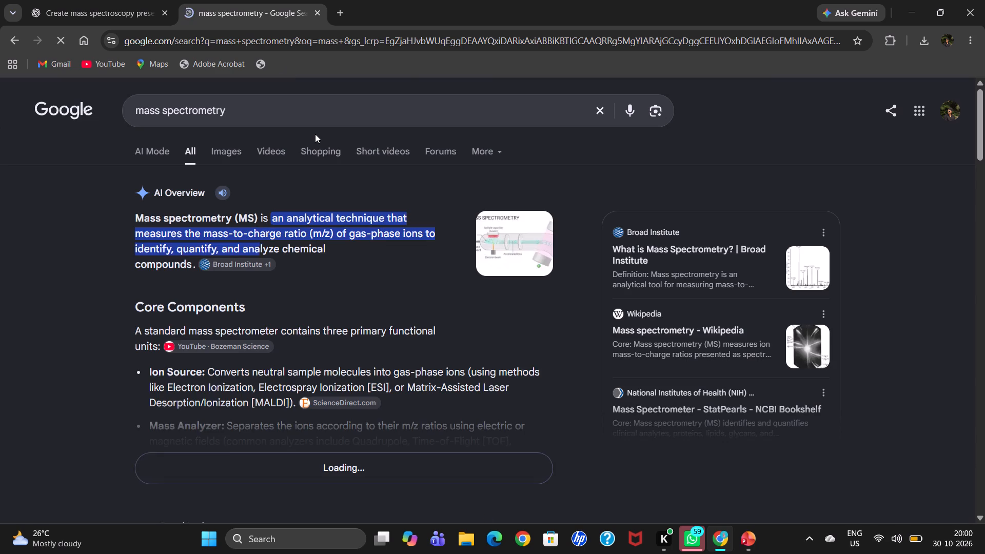
pyautogui.click(288, 114)
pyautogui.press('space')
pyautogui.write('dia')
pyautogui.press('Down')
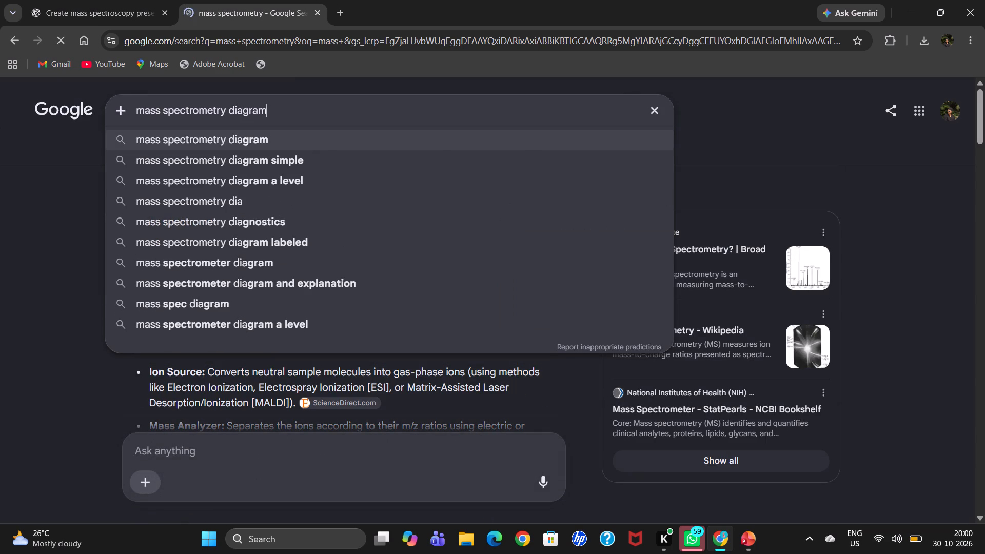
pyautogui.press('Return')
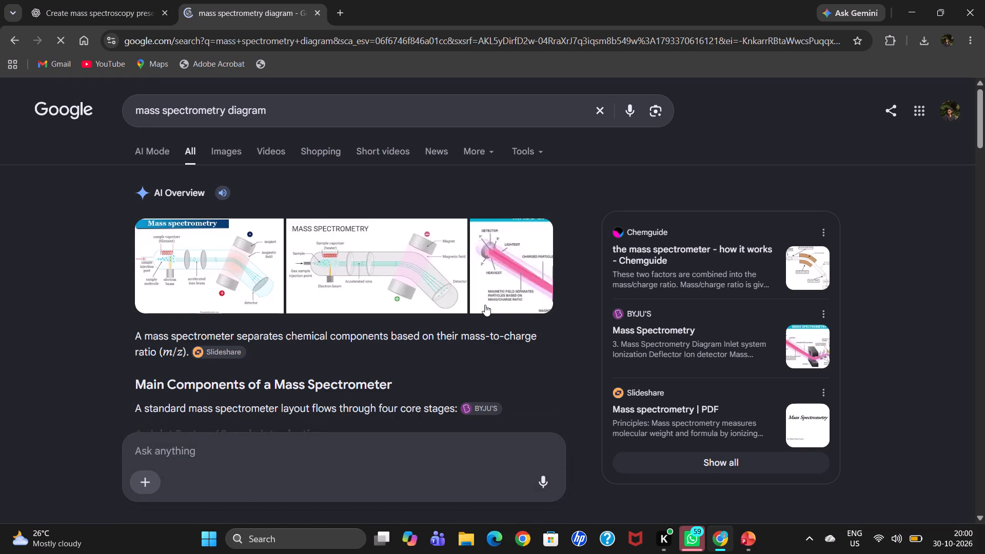
# Preview the microbenotes.com mass spectrometry diagram and look through the related instrument diagrams from other sites.
pyautogui.click(353, 283)
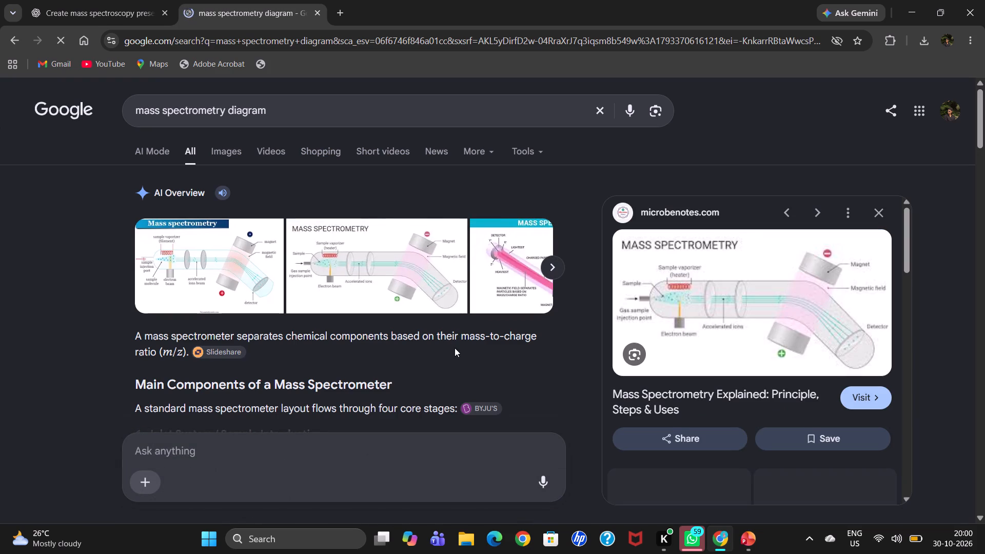
pyautogui.scroll(-1, 710, 320)
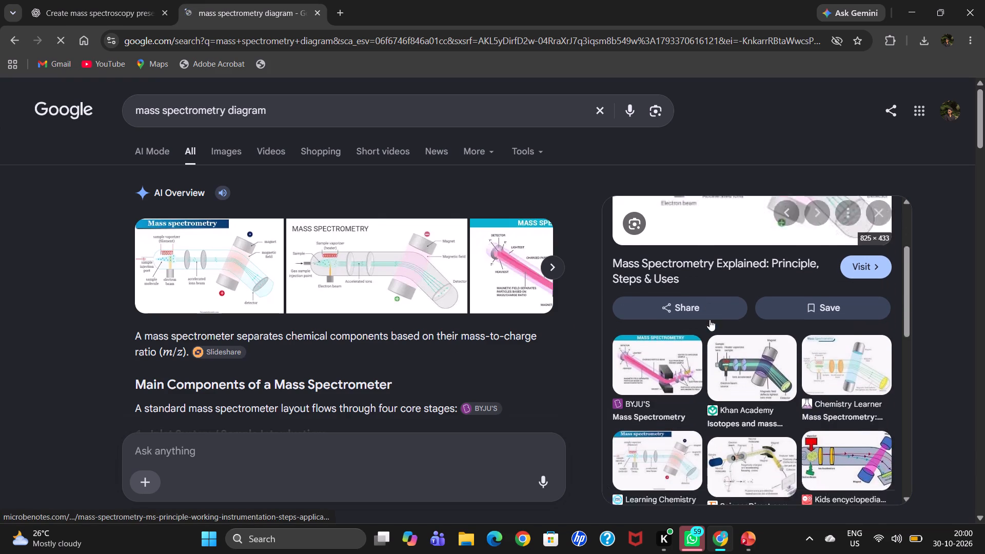
pyautogui.scroll(-3, 710, 320)
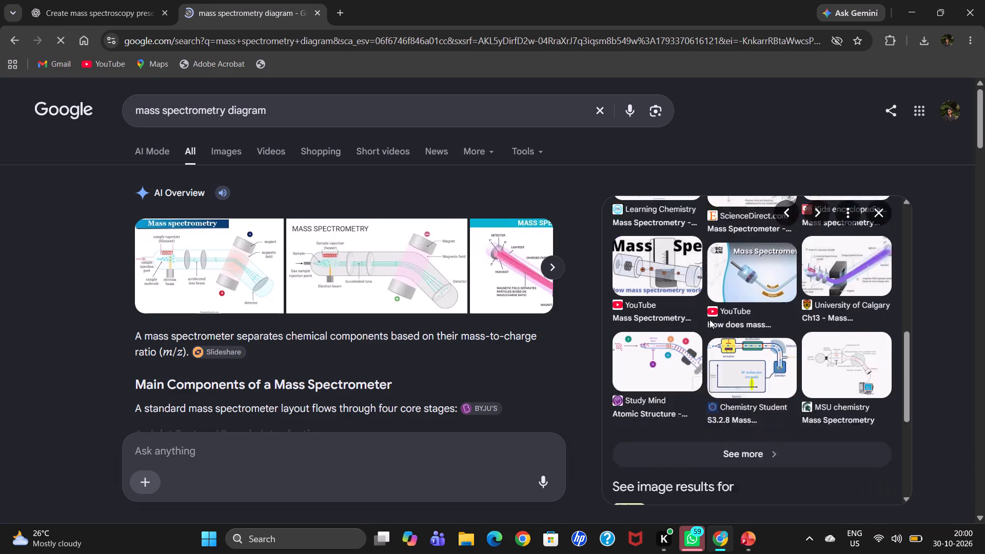
pyautogui.scroll(-1, 710, 320)
pyautogui.scroll(2, 710, 320)
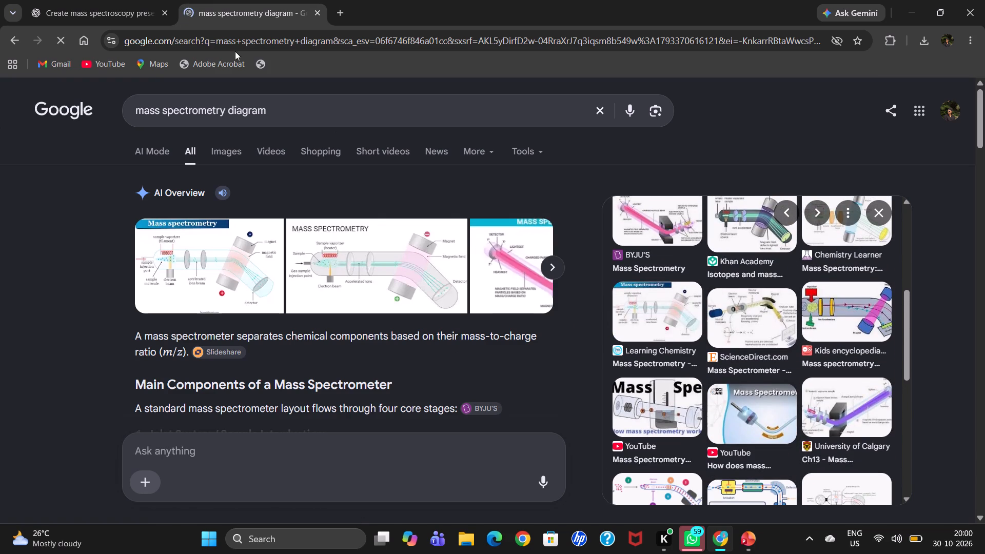
# Replace the diagram search tab with a new one, open YouTube there and search for "mass spectrometry".
pyautogui.click(340, 11)
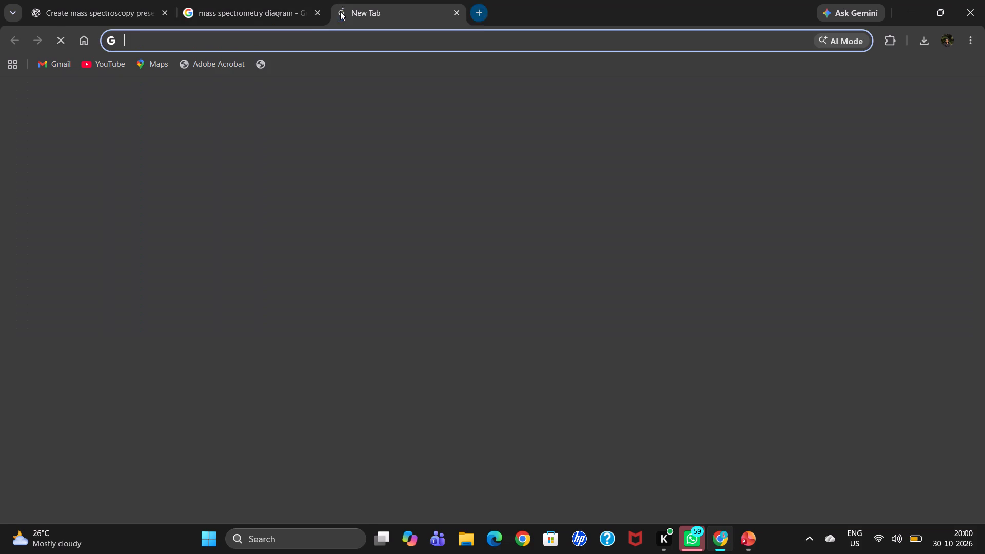
pyautogui.click(321, 16)
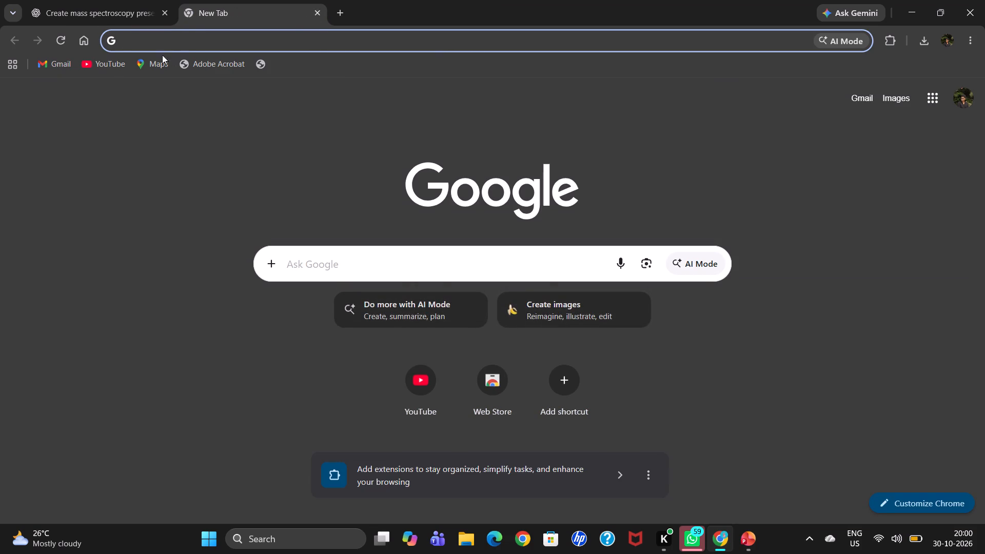
pyautogui.click(117, 72)
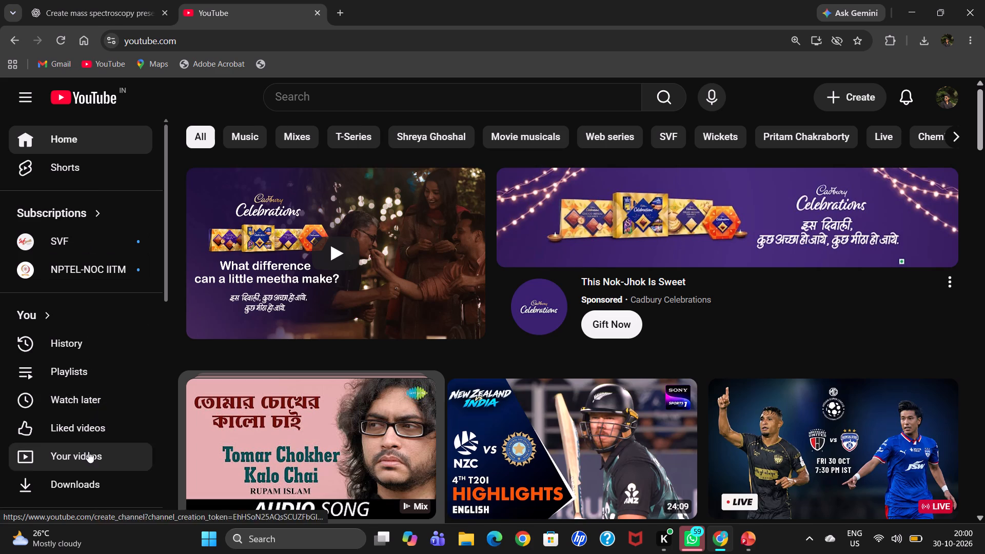
pyautogui.click(342, 101)
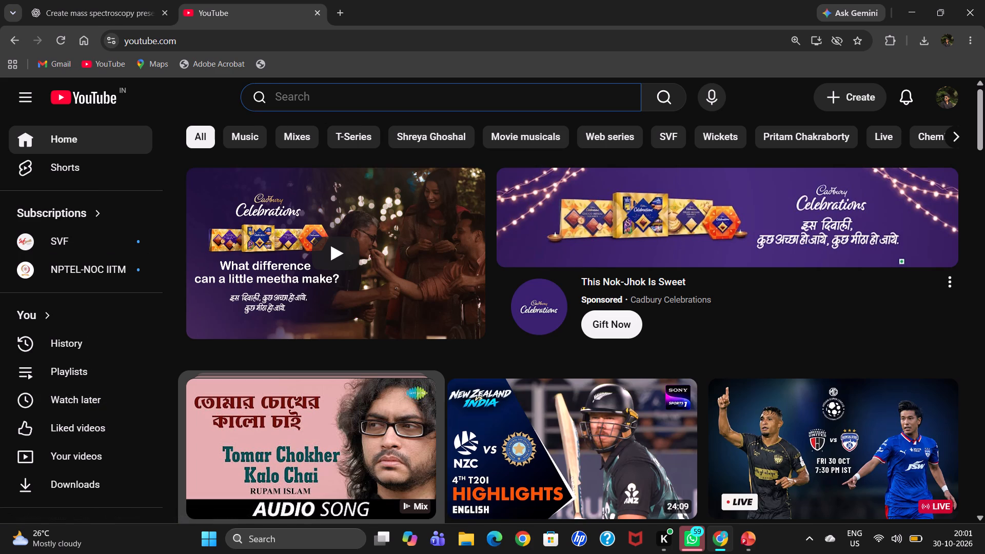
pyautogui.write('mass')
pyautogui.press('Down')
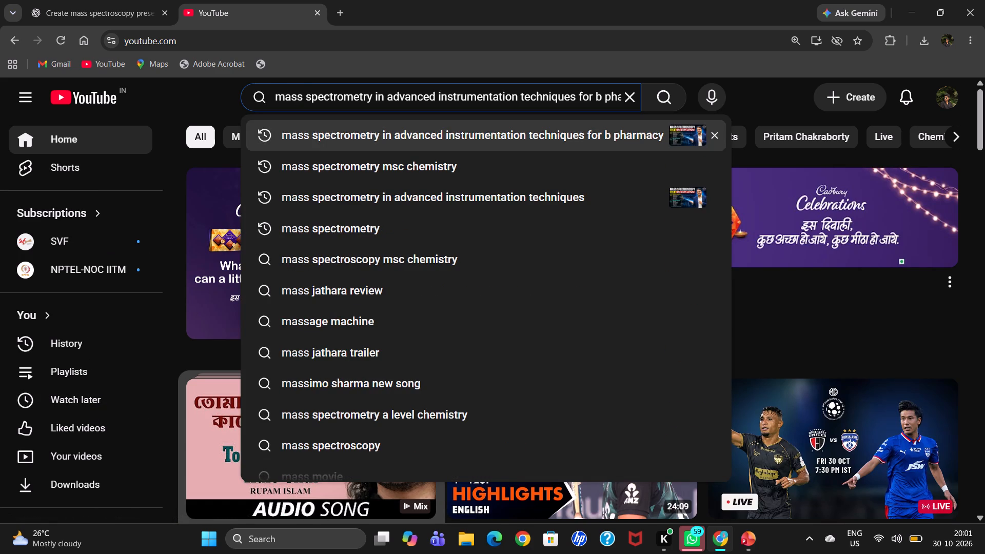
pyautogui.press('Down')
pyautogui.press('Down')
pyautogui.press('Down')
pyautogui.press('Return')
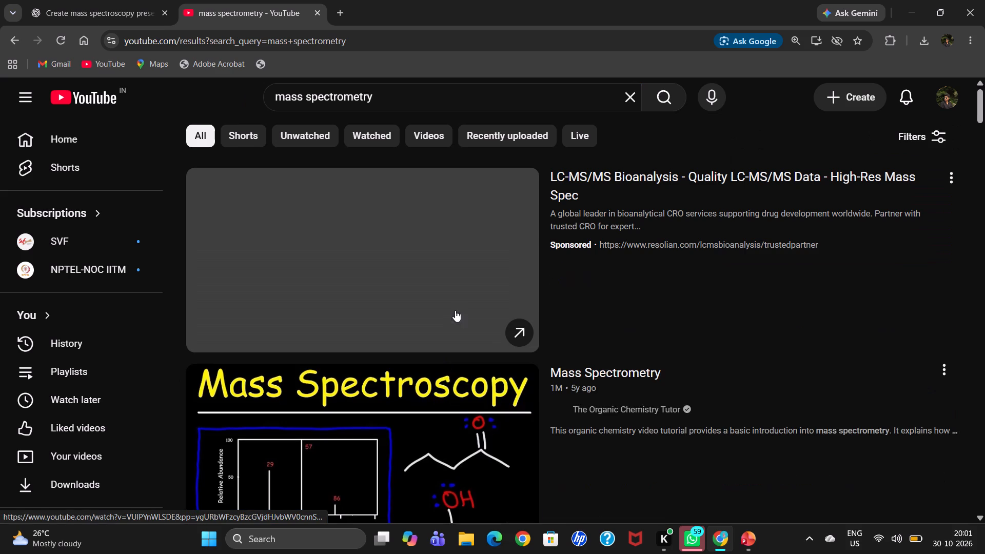
# Look through the YouTube results for "mass spectrometry" for a lecture covering instrumentation and working.
pyautogui.scroll(-7, 464, 399)
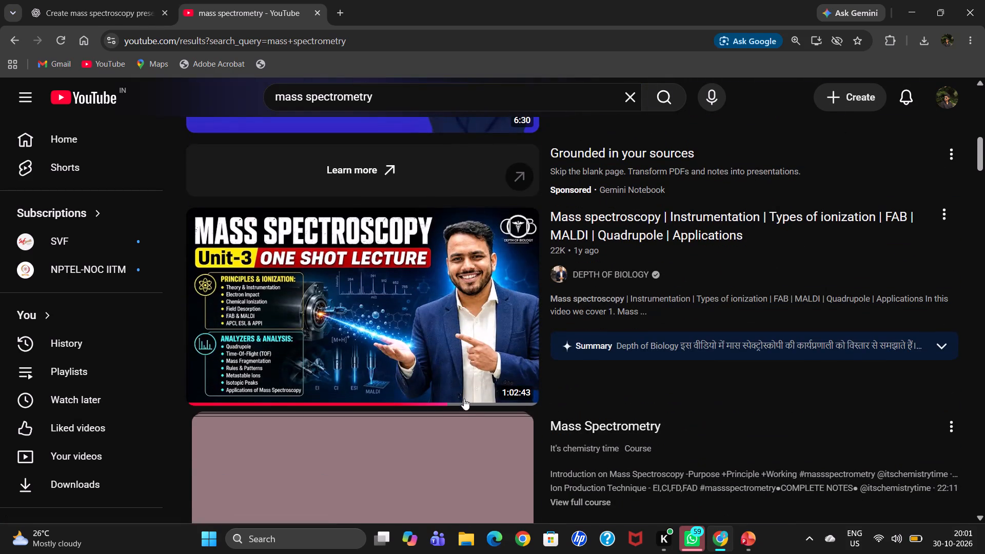
pyautogui.scroll(-2, 464, 399)
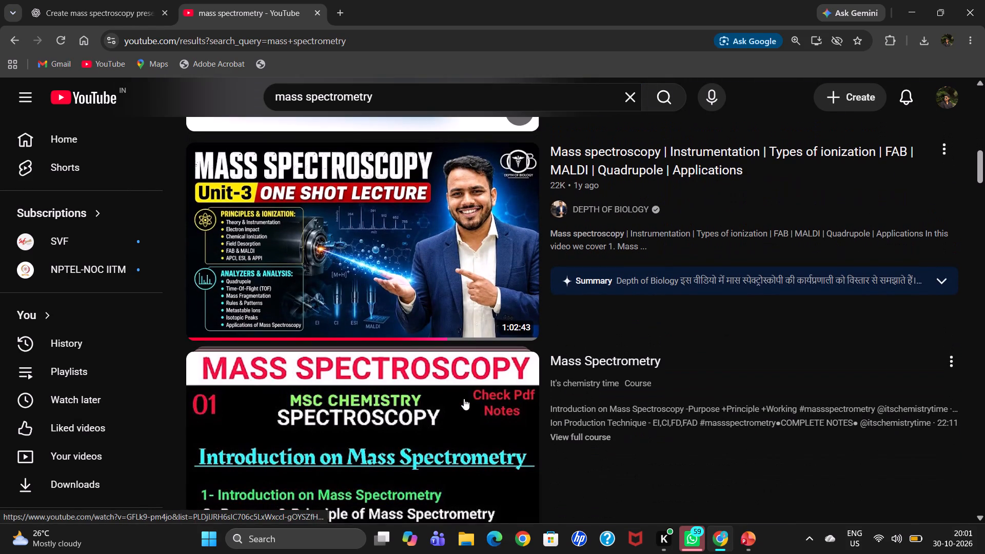
pyautogui.scroll(-1, 464, 399)
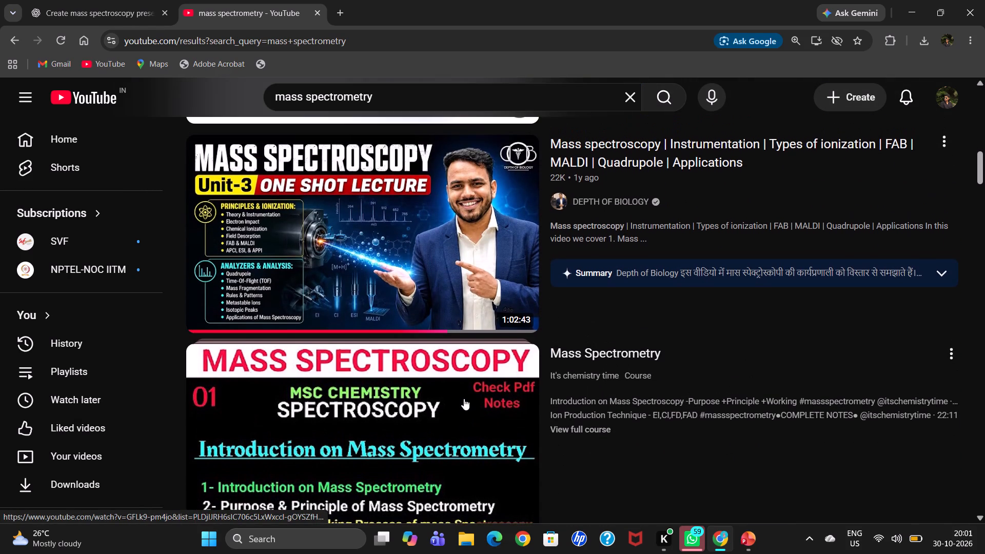
pyautogui.scroll(-1, 464, 399)
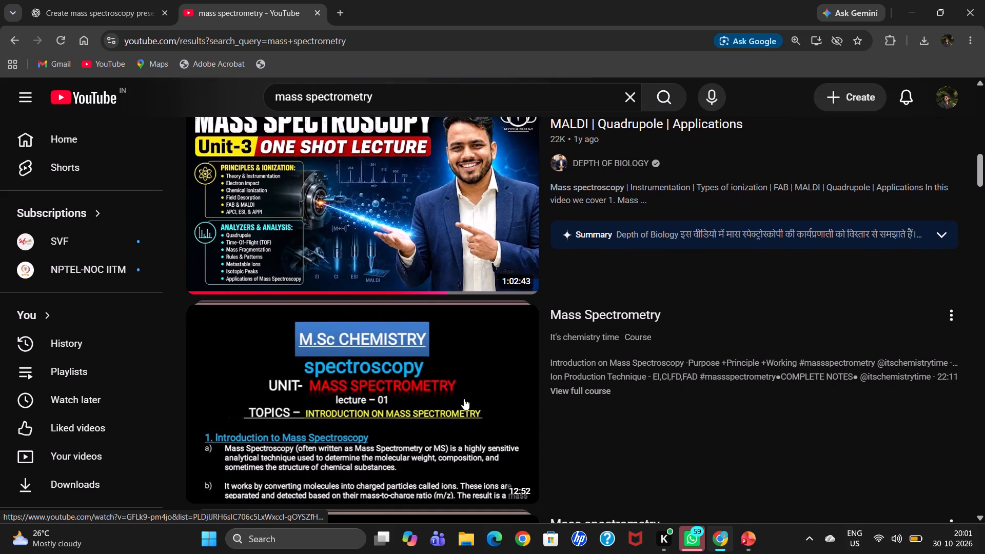
pyautogui.scroll(-5, 464, 399)
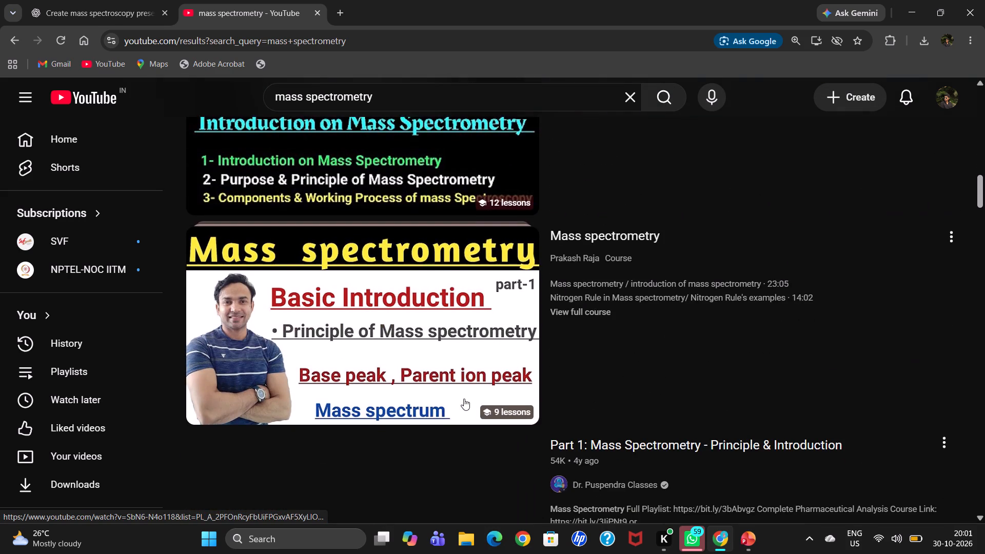
pyautogui.scroll(-4, 464, 399)
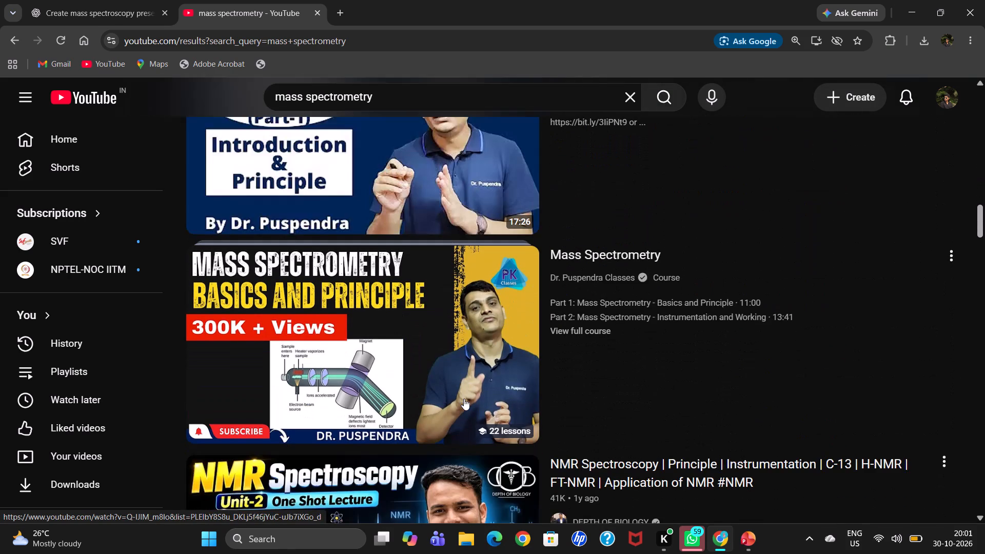
pyautogui.scroll(-3, 464, 399)
pyautogui.scroll(1, 464, 399)
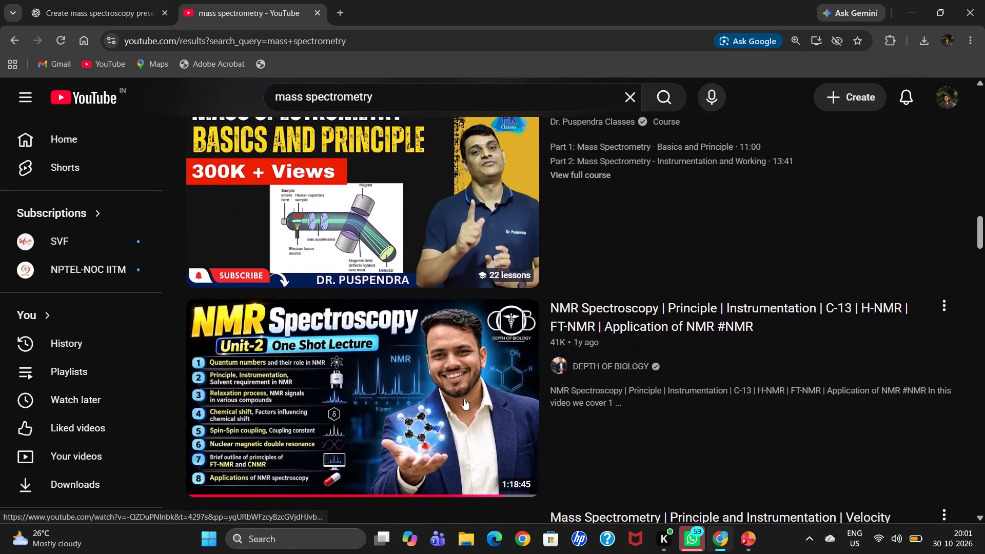
# Browse the YouTube results for "mass spectrometry" again, comparing the lecture videos and courses on principle, instrumentation and ionization.
pyautogui.scroll(1, 464, 399)
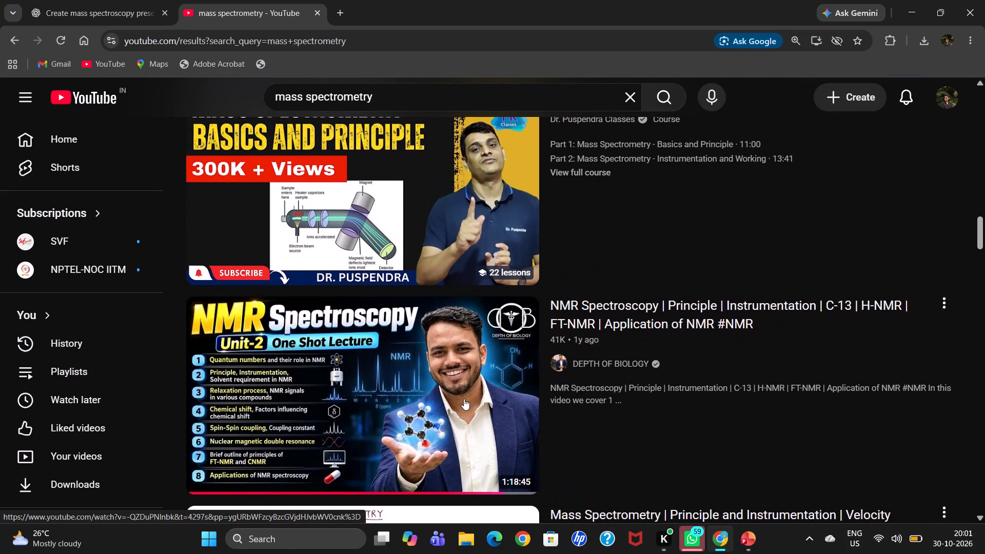
pyautogui.scroll(-1, 464, 399)
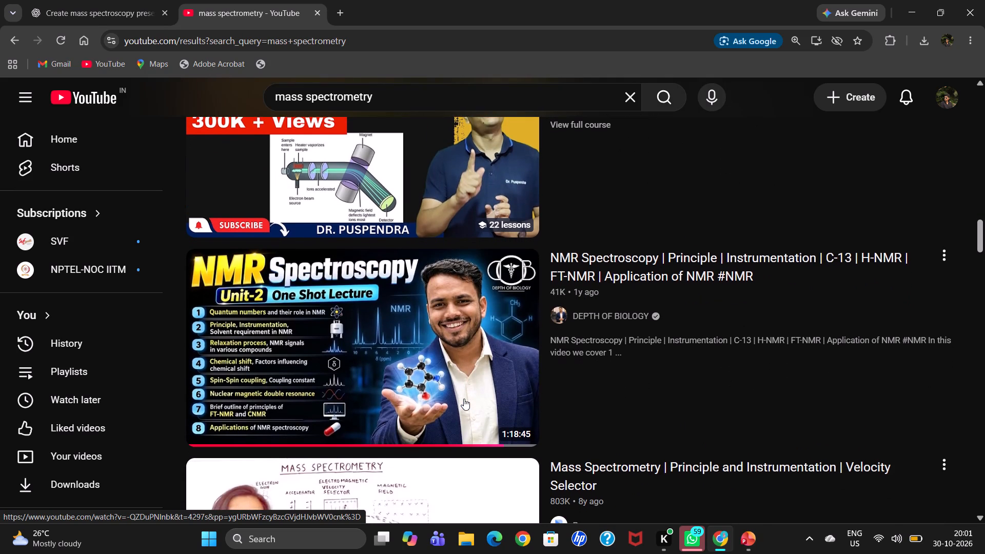
pyautogui.scroll(-2, 464, 399)
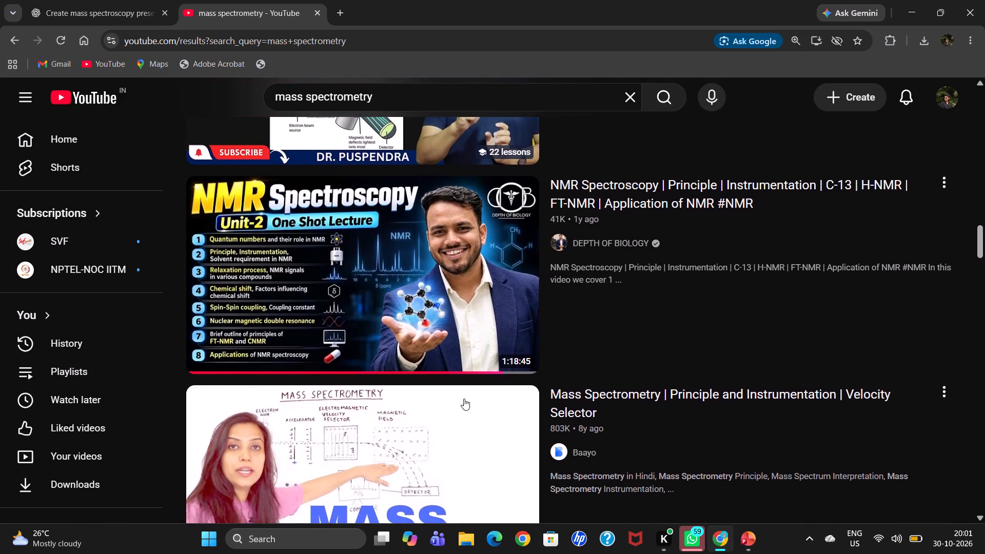
pyautogui.scroll(-7, 464, 399)
pyautogui.scroll(1, 464, 399)
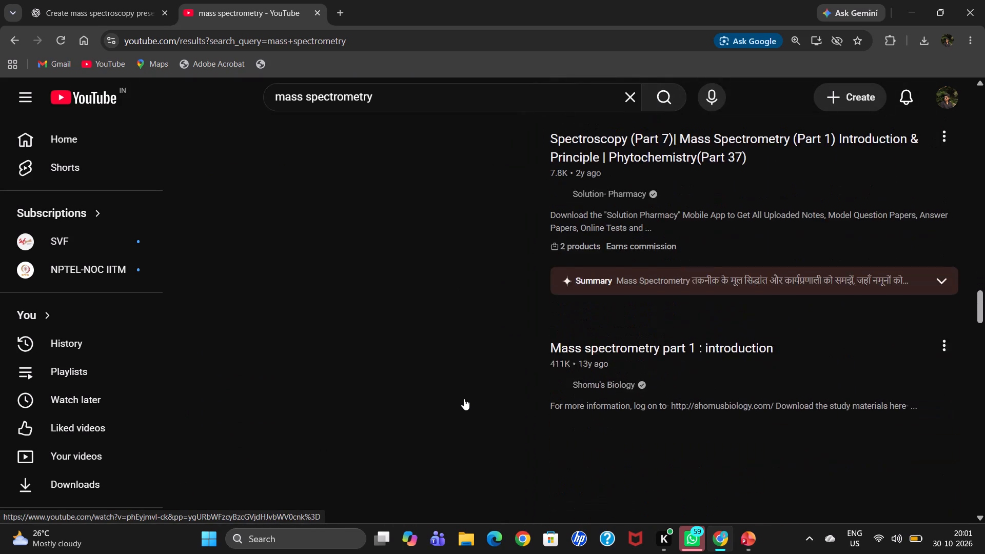
pyautogui.scroll(4, 464, 399)
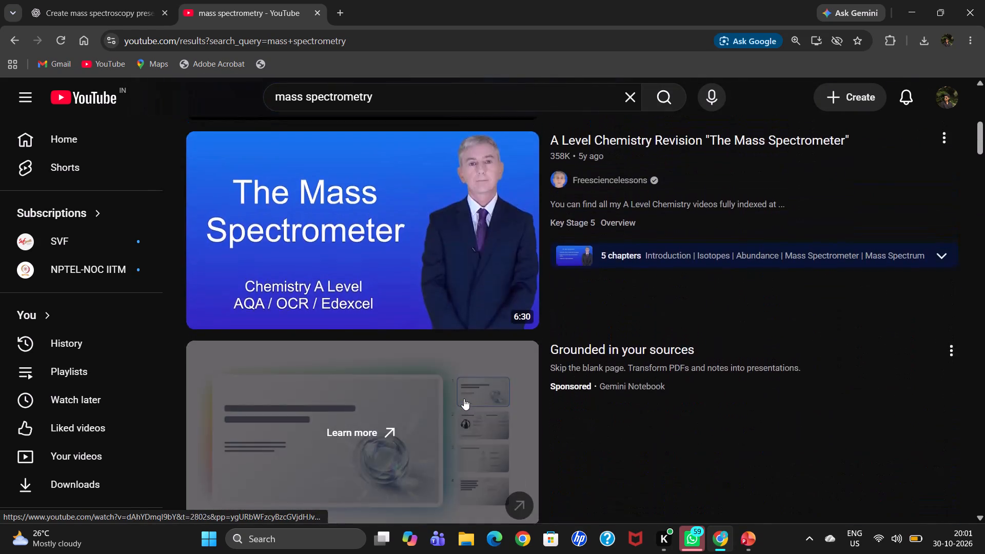
pyautogui.scroll(7, 464, 399)
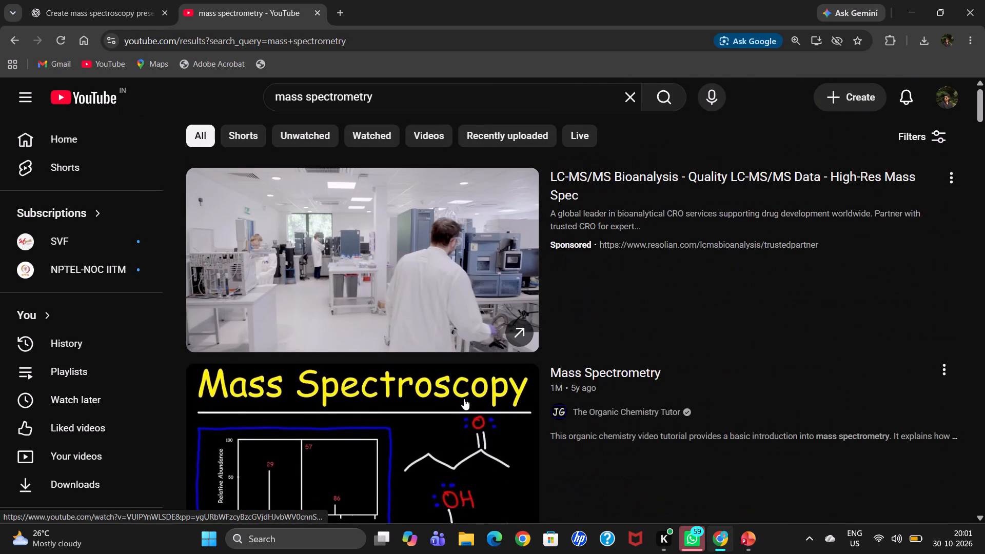
pyautogui.scroll(-12, 464, 399)
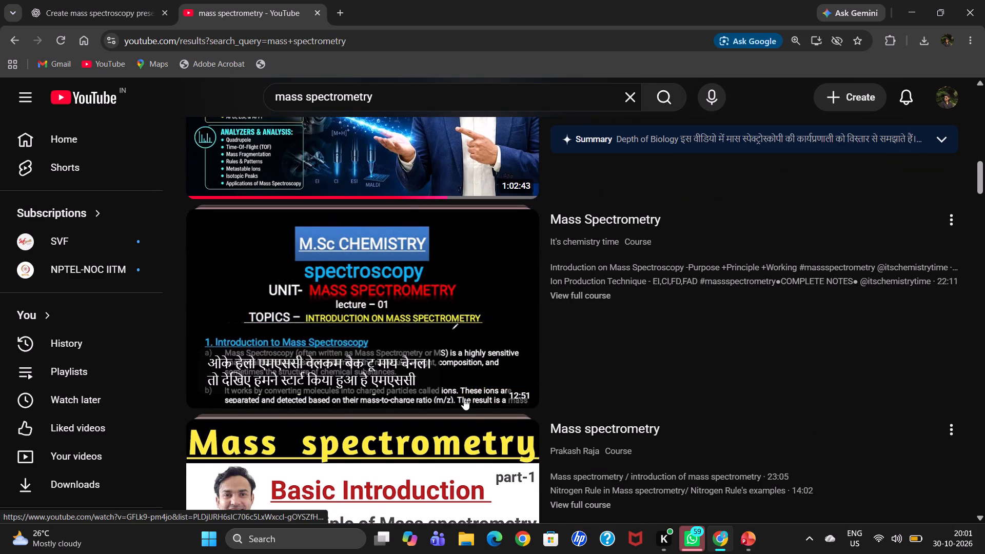
pyautogui.scroll(-6, 464, 399)
pyautogui.scroll(1, 464, 399)
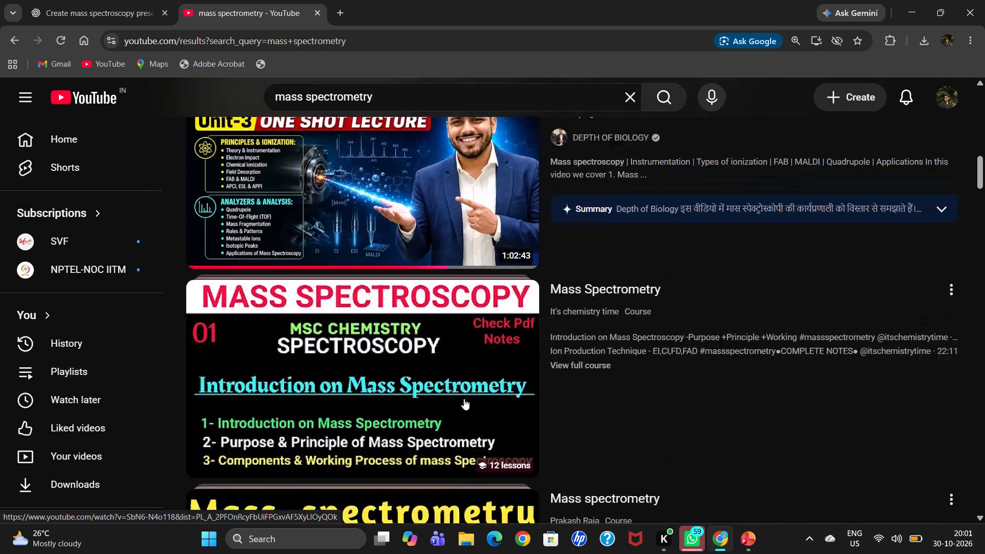
pyautogui.scroll(-2, 464, 399)
pyautogui.scroll(2, 464, 399)
pyautogui.scroll(-1, 464, 399)
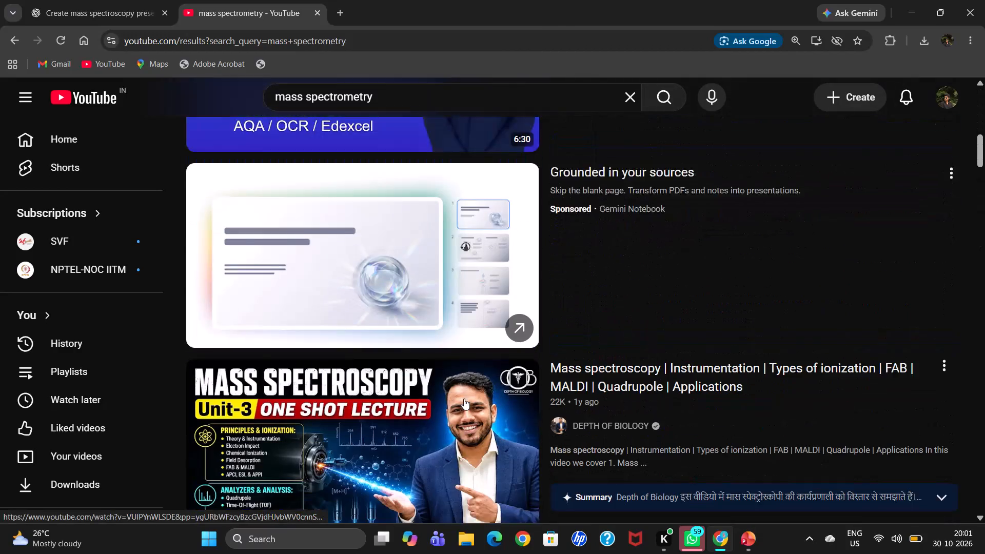
pyautogui.scroll(-3, 464, 399)
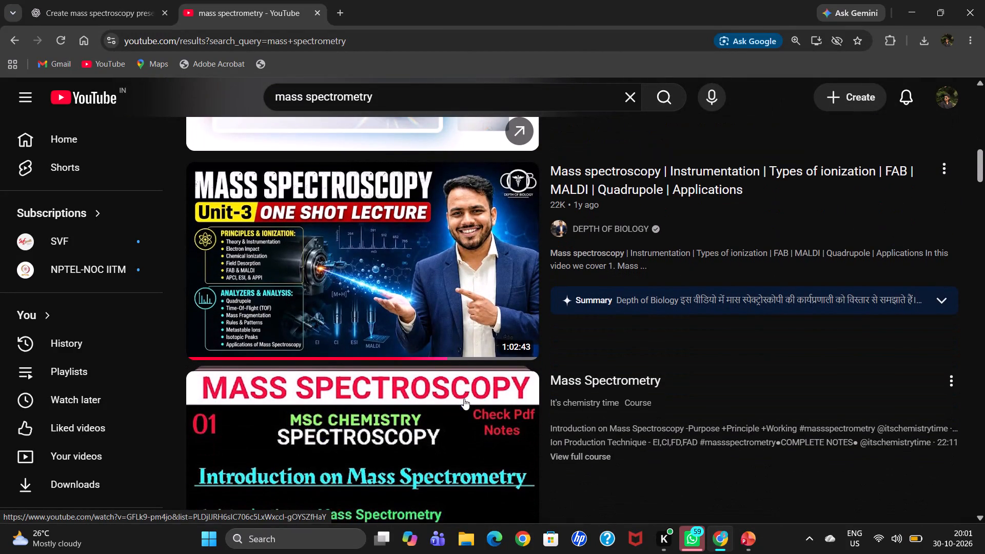
# Refine the YouTube search by extending the query to "mass spectrometry pk".
pyautogui.click(460, 101)
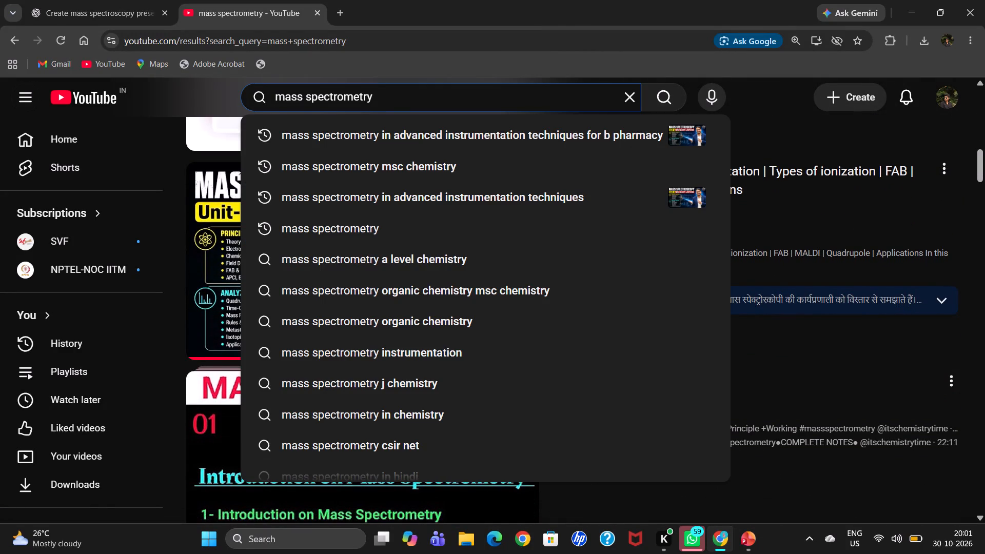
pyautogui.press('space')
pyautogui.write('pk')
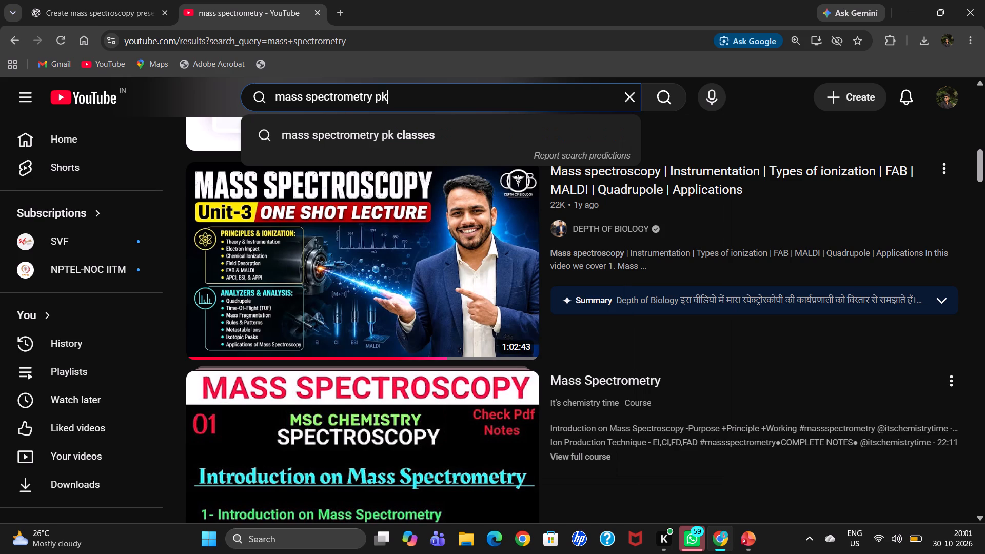
# Search YouTube for "mass spectrometry pk classes" and open "Part 2: Mass Spectrometry - Instrumentation and Working" from the Mass Spectrometry course.
pyautogui.click(369, 144)
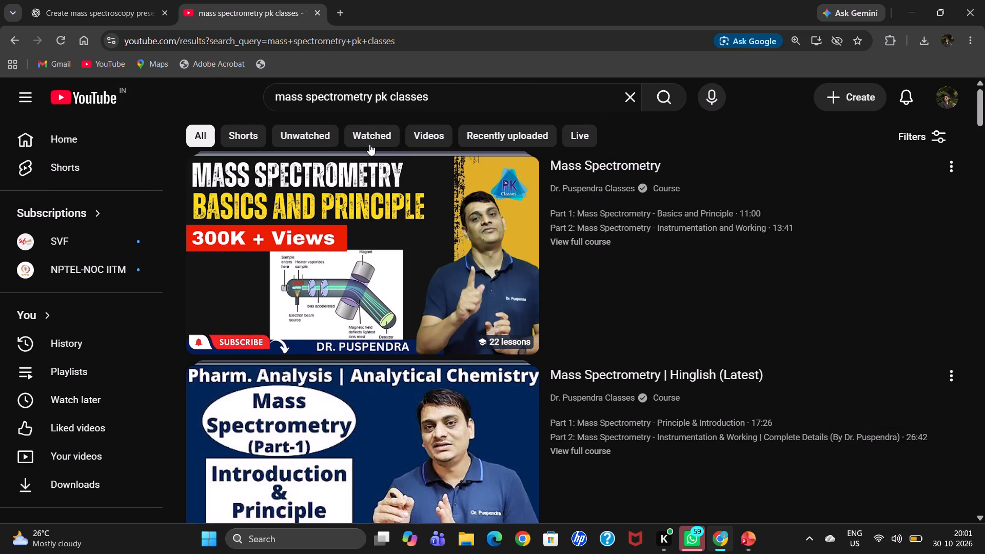
pyautogui.click(399, 222)
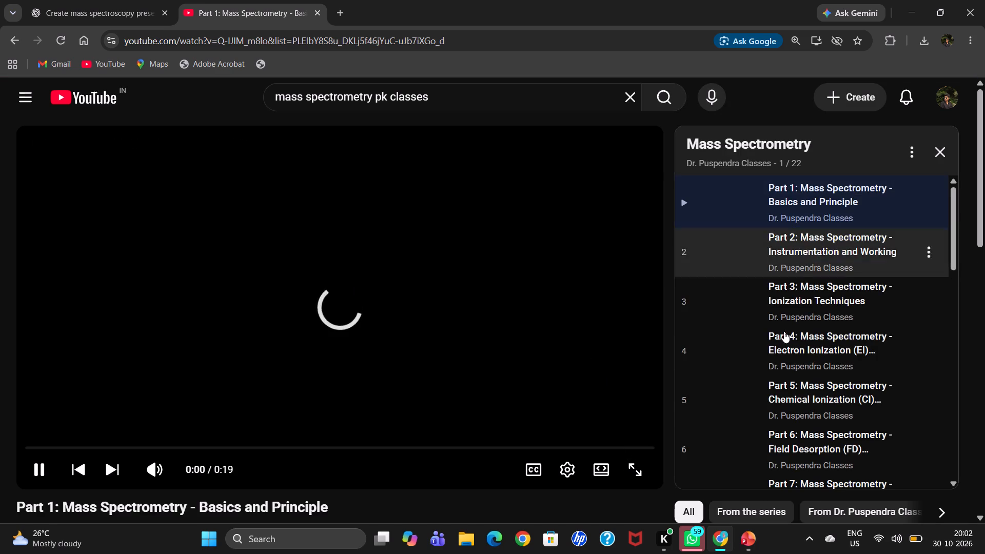
pyautogui.click(863, 242)
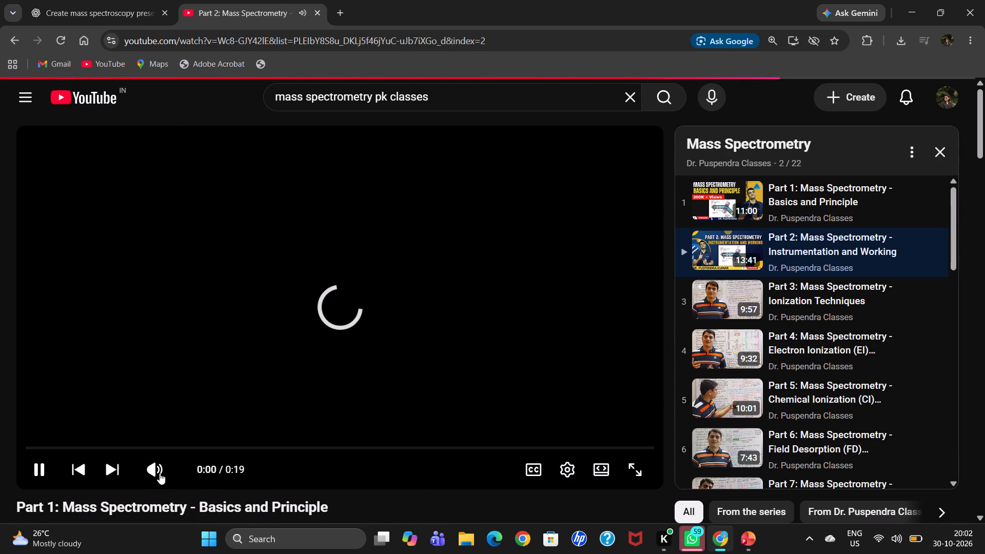
# Mute the Part 2 instrumentation video while it plays and collapse the course's playlist.
pyautogui.click(160, 473)
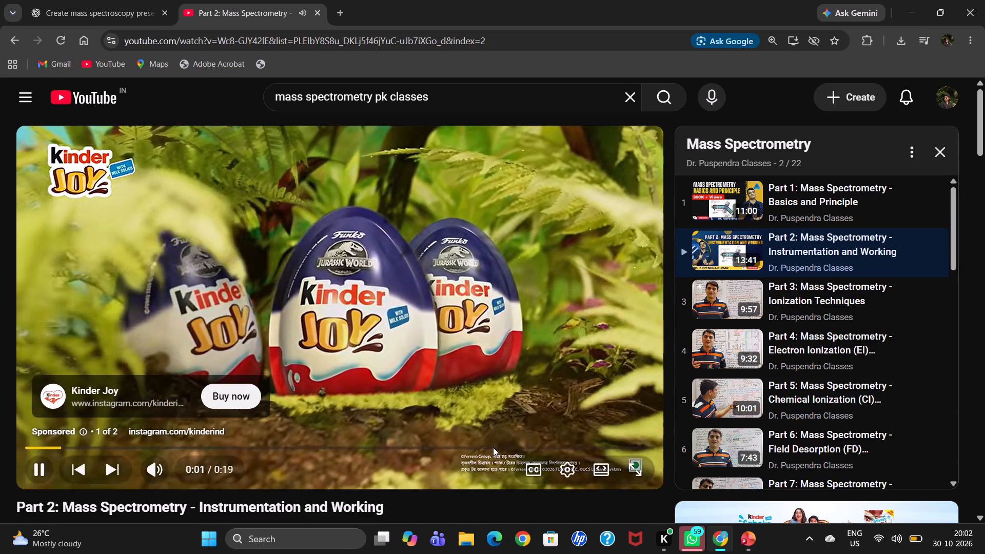
pyautogui.click(161, 471)
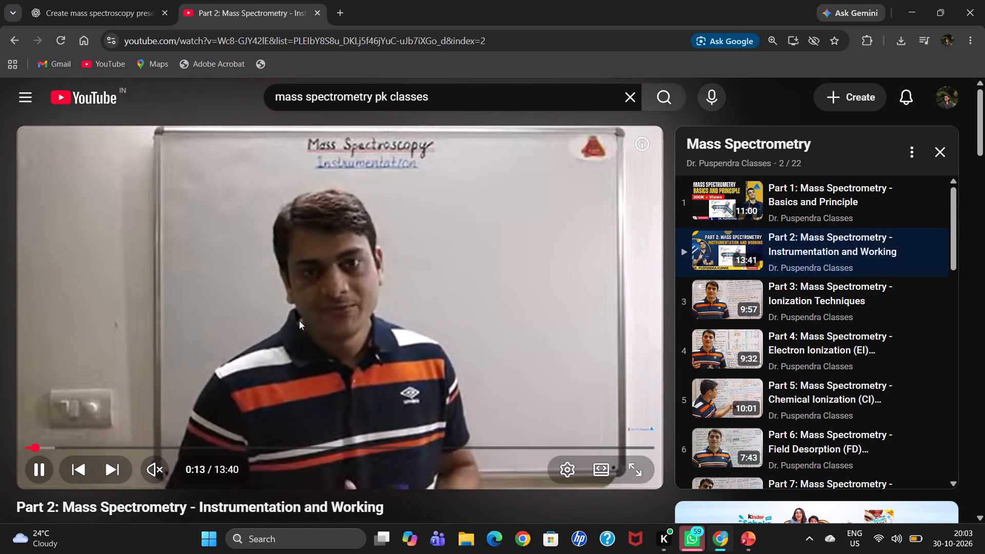
pyautogui.click(940, 148)
pyautogui.hscroll(6, 572, 262)
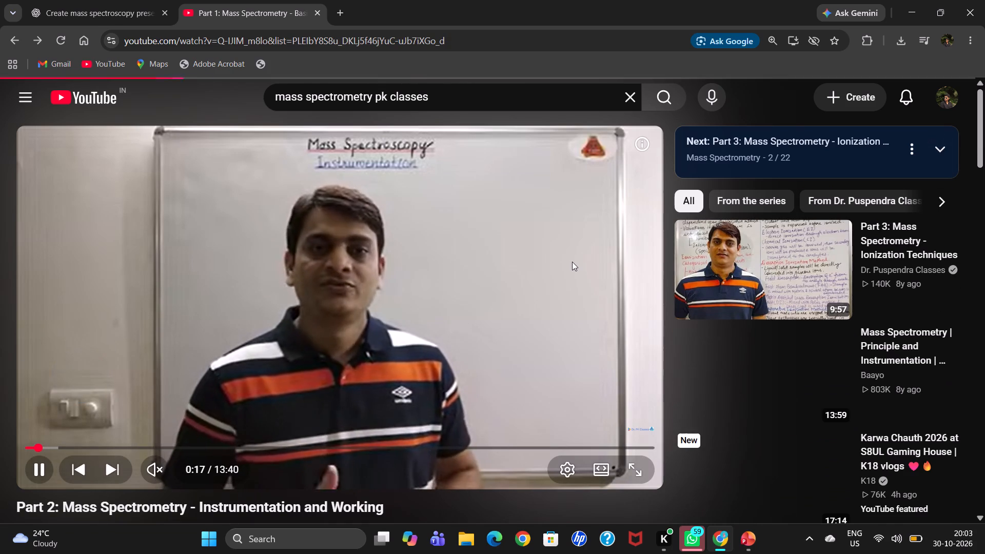
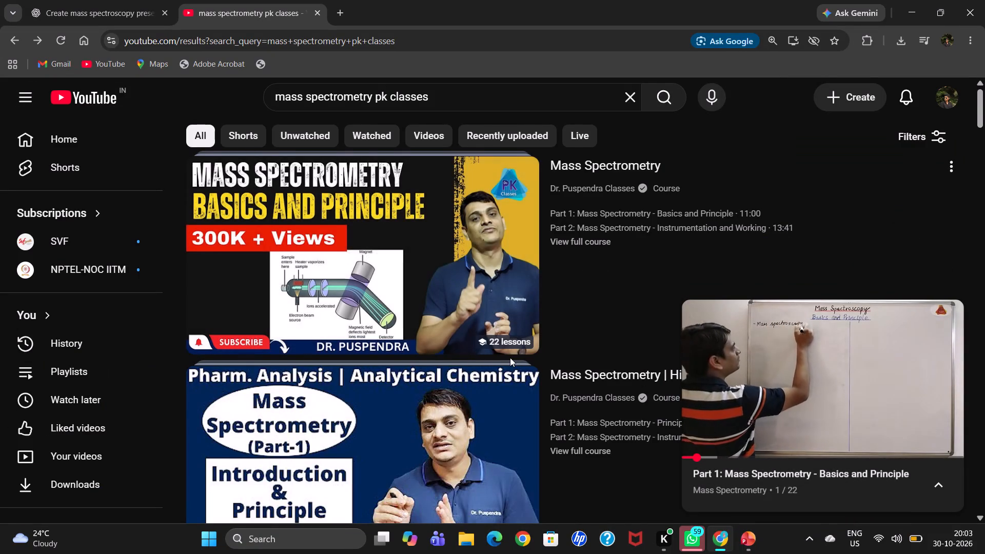
# Look through the YouTube results for "mass spectrometry pk classes" for another lecture on instrumentation and working.
pyautogui.scroll(-5, 510, 358)
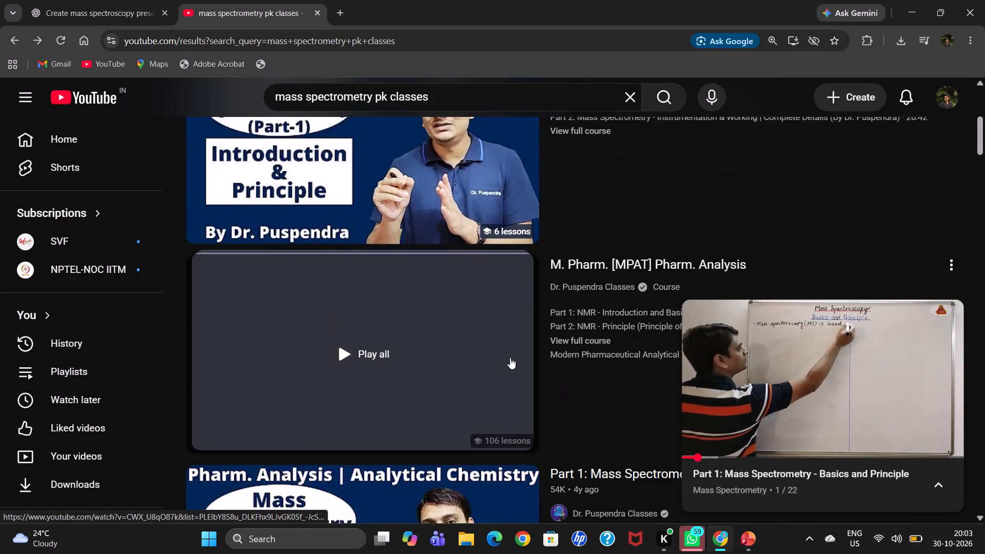
pyautogui.scroll(-4, 510, 358)
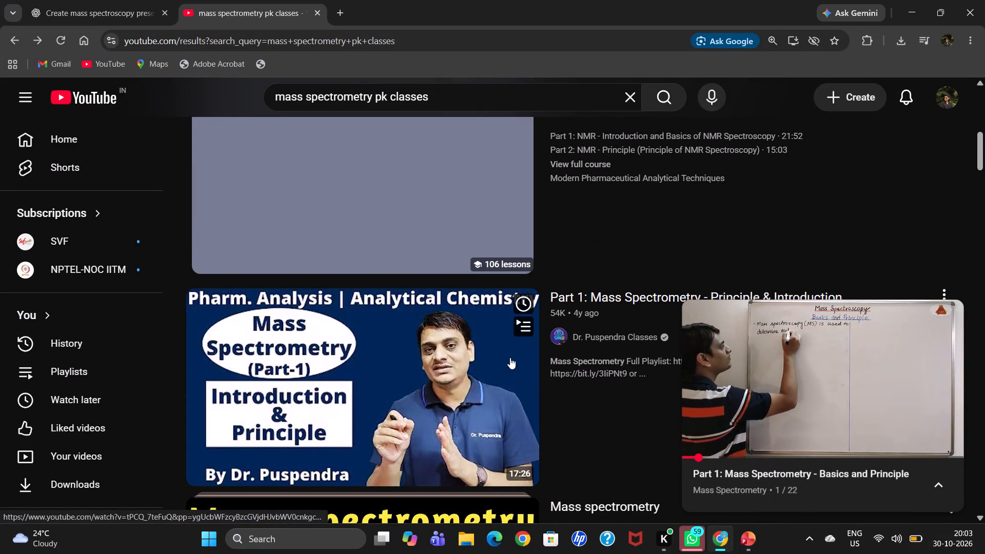
pyautogui.scroll(-7, 510, 358)
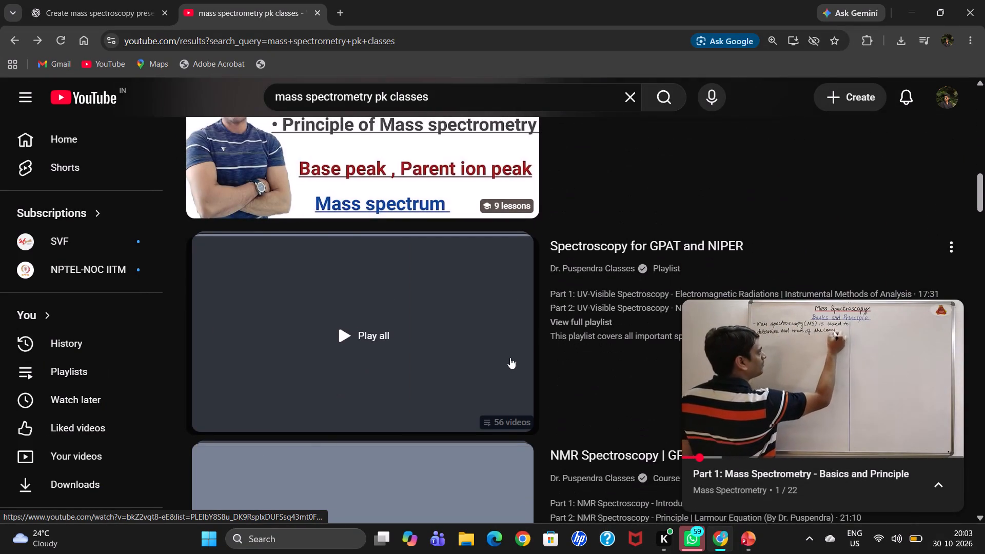
pyautogui.scroll(10, 510, 358)
pyautogui.scroll(-2, 510, 358)
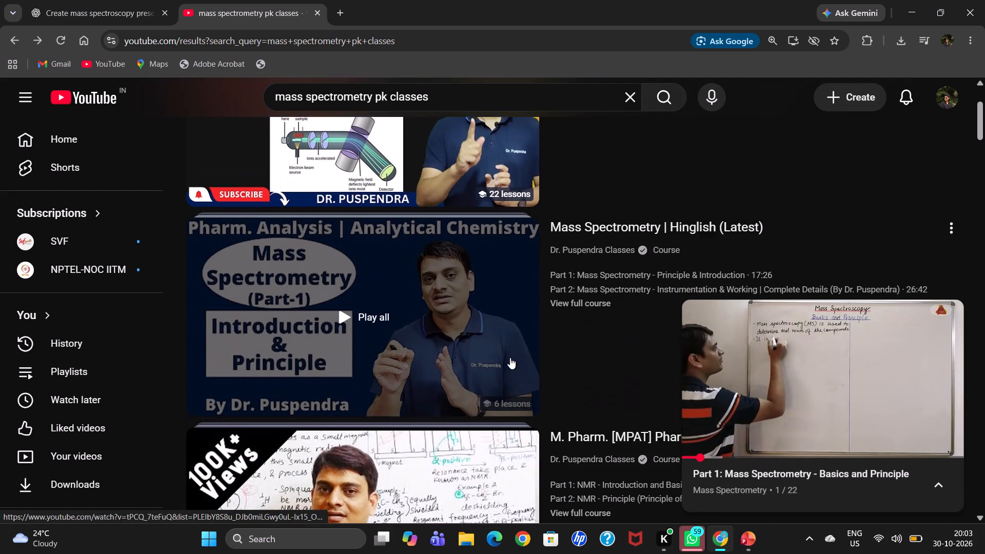
pyautogui.scroll(-1, 510, 358)
# Shorten the YouTube search to "mass pk classes" and open the "Mass Spectrometry | Hinglish (Latest)" course from the results.
pyautogui.click(371, 98)
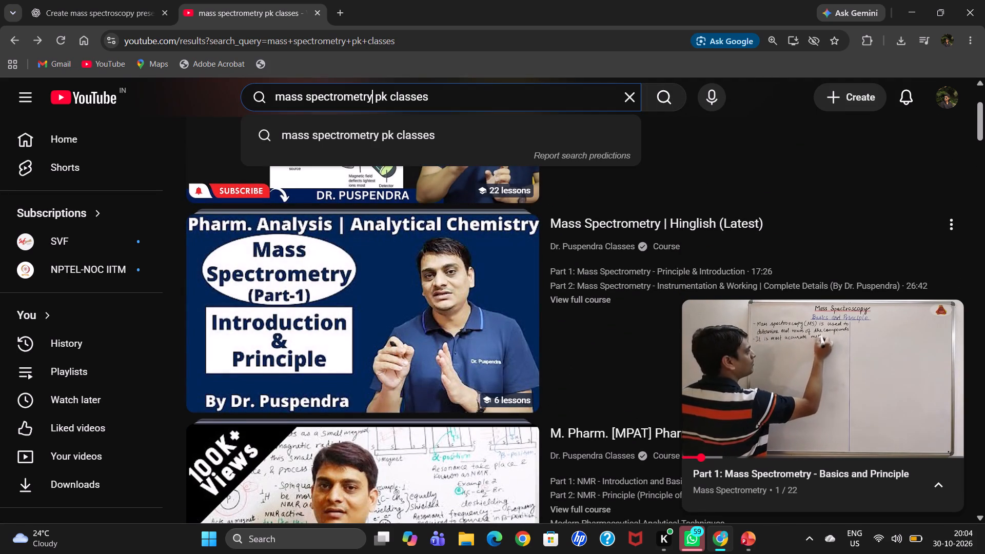
pyautogui.press('BackSpace')
pyautogui.press('BackSpace')
pyautogui.press('BackSpace')
pyautogui.press('BackSpace')
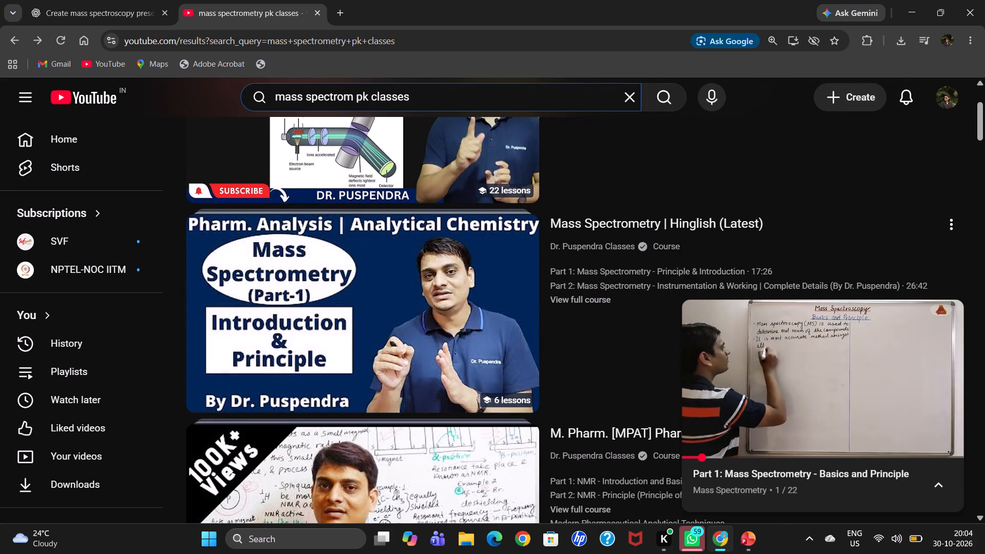
pyautogui.press('BackSpace')
pyautogui.press('BackSpace')
pyautogui.press('BackSpace')
pyautogui.press('BackSpace')
pyautogui.press('BackSpace')
pyautogui.press('BackSpace')
pyautogui.press('BackSpace')
pyautogui.press('BackSpace')
pyautogui.press('Return')
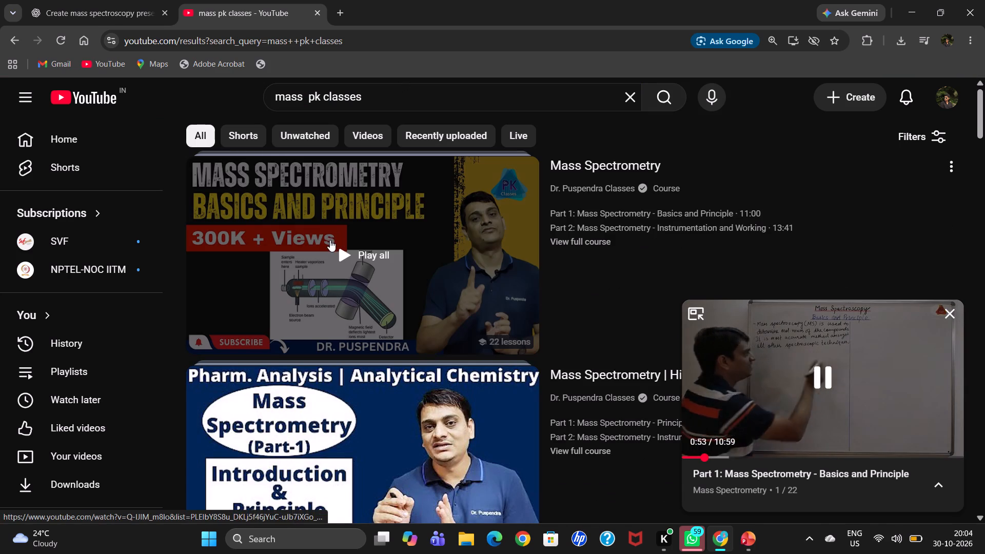
pyautogui.scroll(-2, 342, 274)
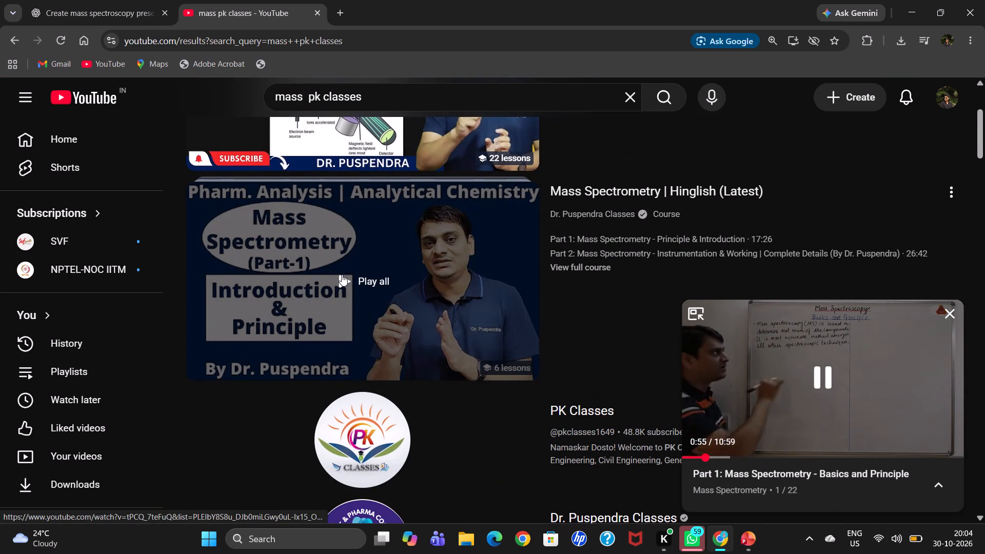
pyautogui.click(342, 274)
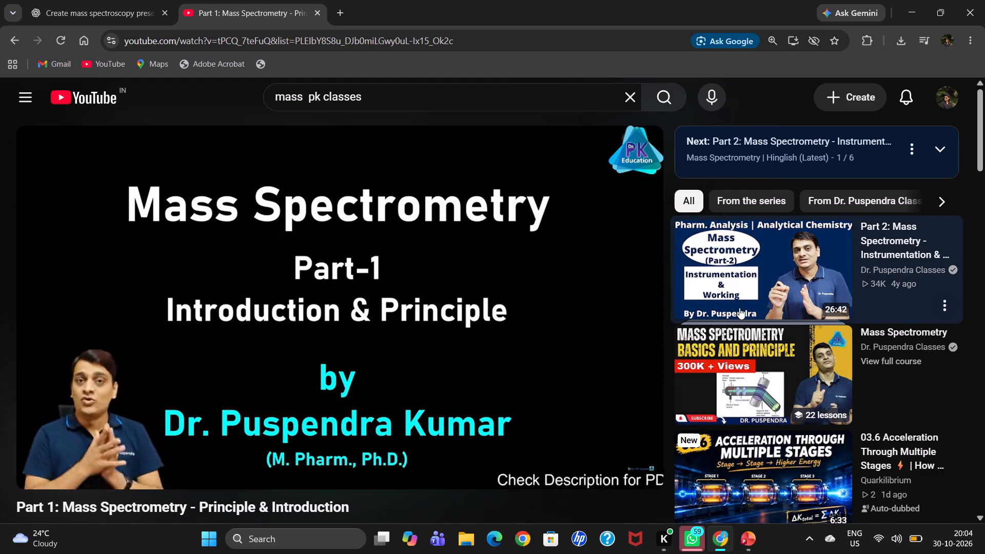
# Open the "Part 2: Mass Spectrometry - Instrumentation & Working" video and skip ahead to about 2:40.
pyautogui.click(750, 300)
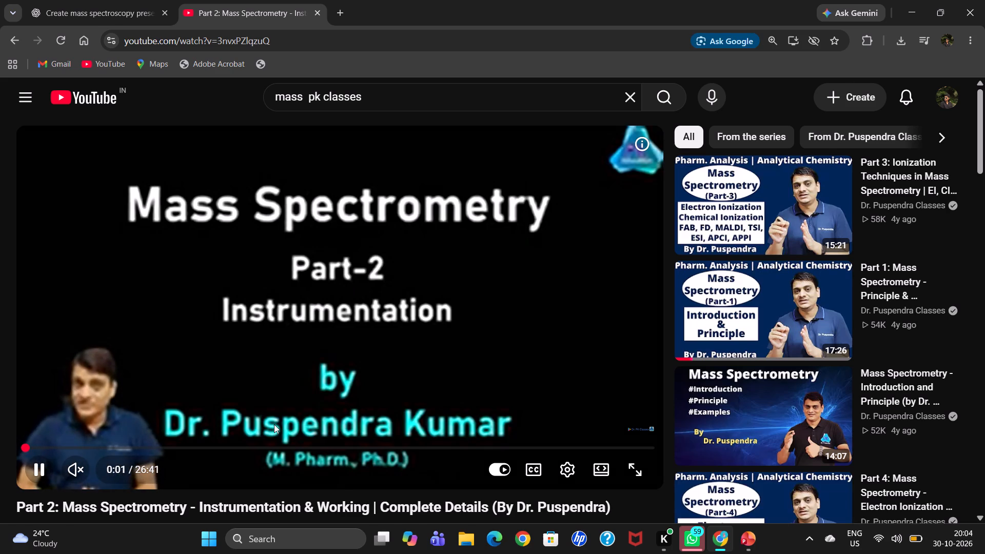
pyautogui.click(89, 444)
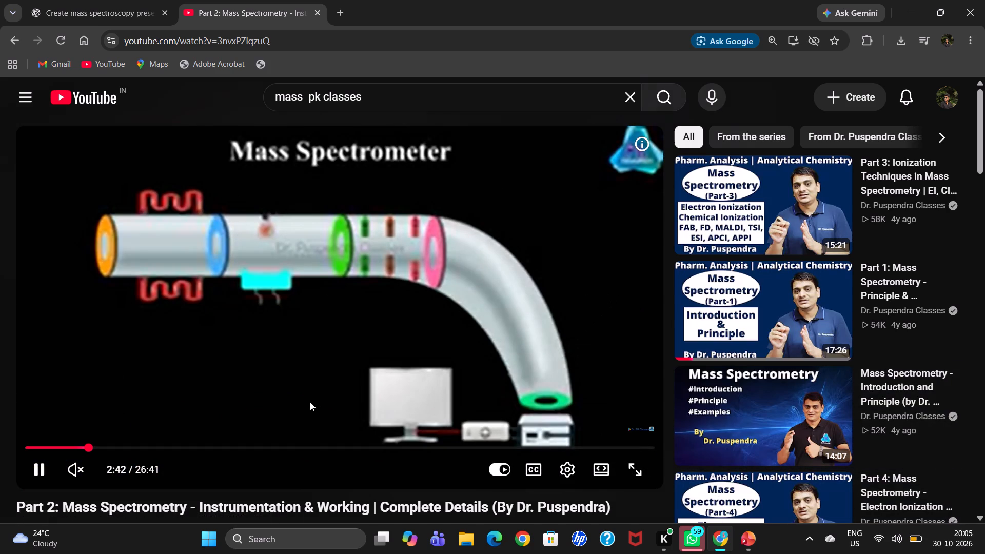
# Pause the Part 2 instrumentation video at the Mass Spectrometer diagram at 2:43, switch it to HD quality and view it full screen.
pyautogui.click(410, 336)
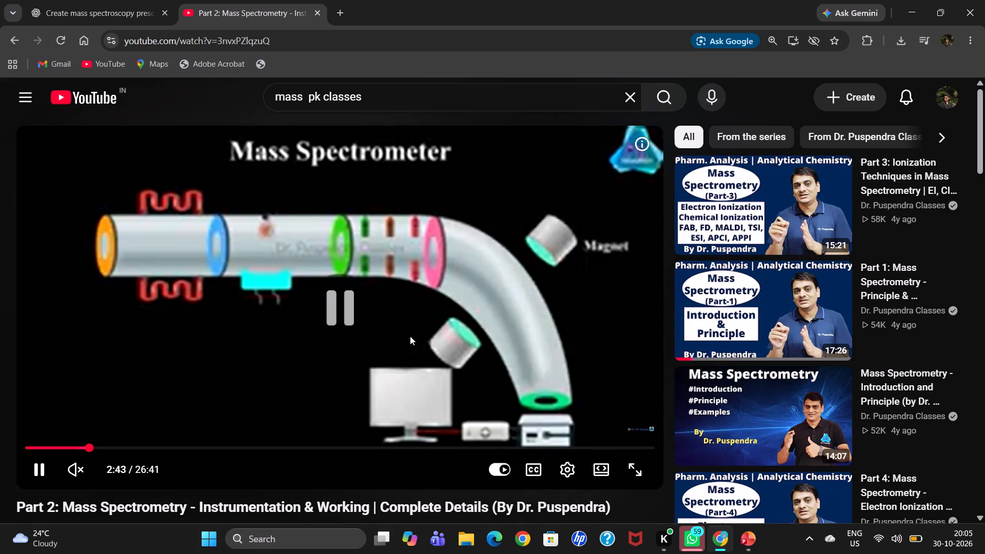
pyautogui.click(575, 470)
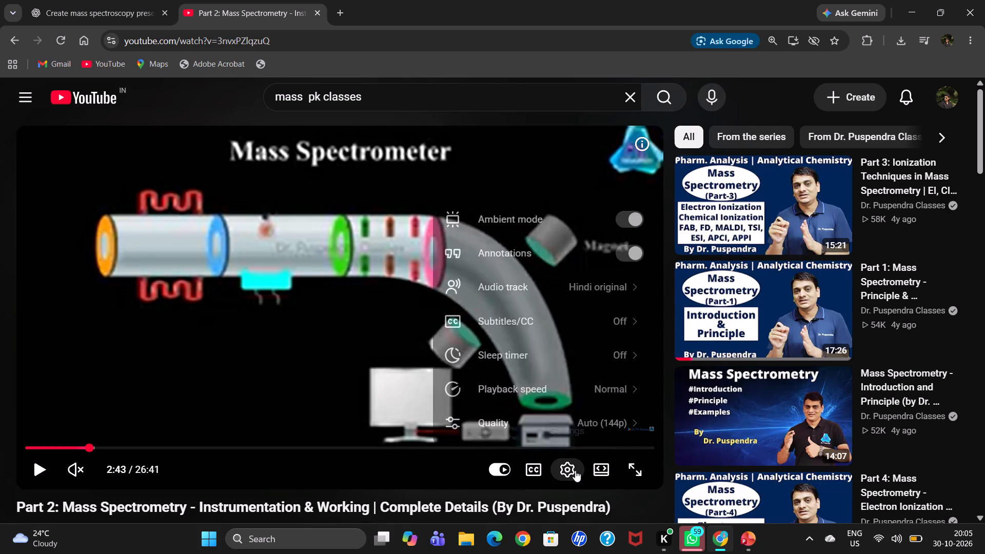
pyautogui.click(605, 414)
pyautogui.click(606, 287)
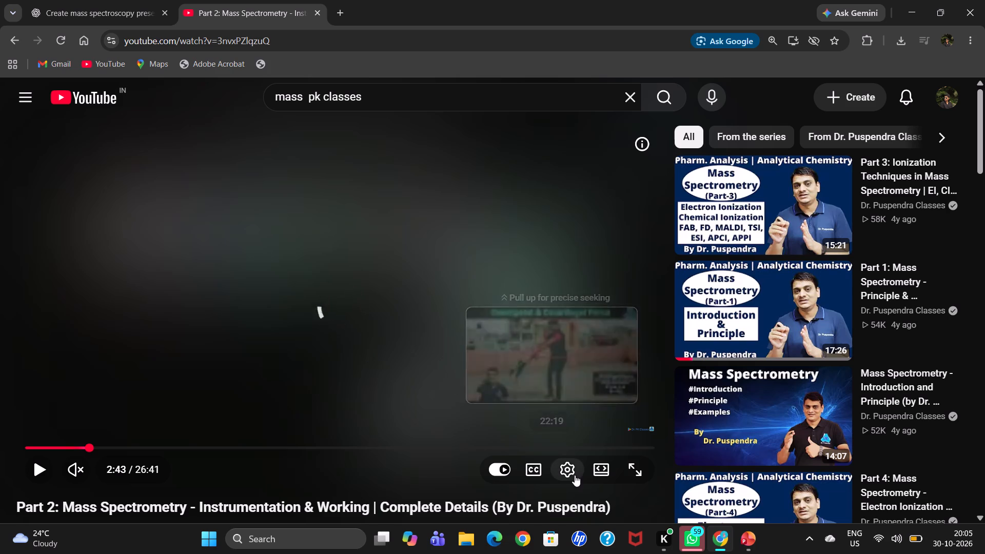
pyautogui.click(625, 476)
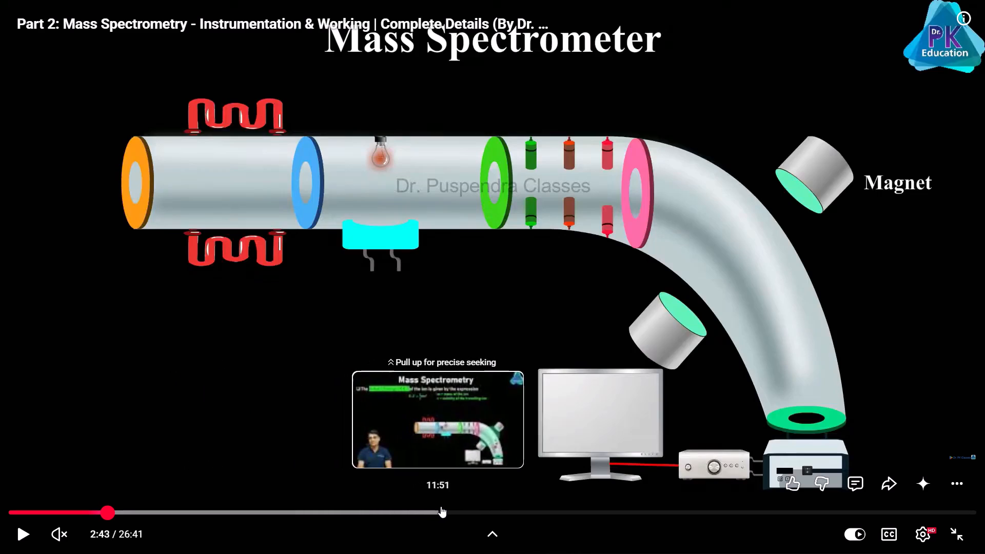
# Skip the video to 9:21 to examine the spectrometer diagram there, leaving full screen and stepping back slightly.
pyautogui.click(348, 514)
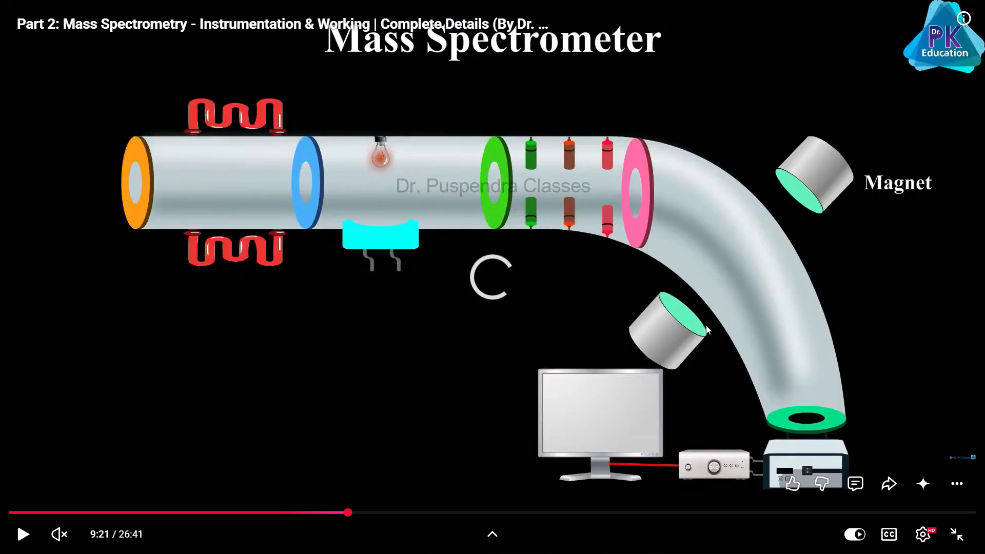
pyautogui.press('Escape')
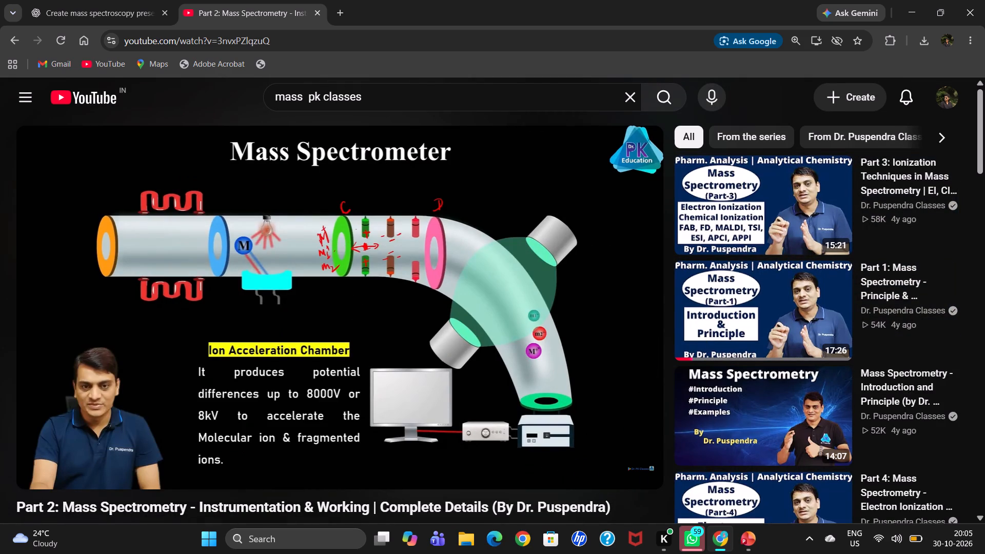
pyautogui.press('Left')
pyautogui.press('Left')
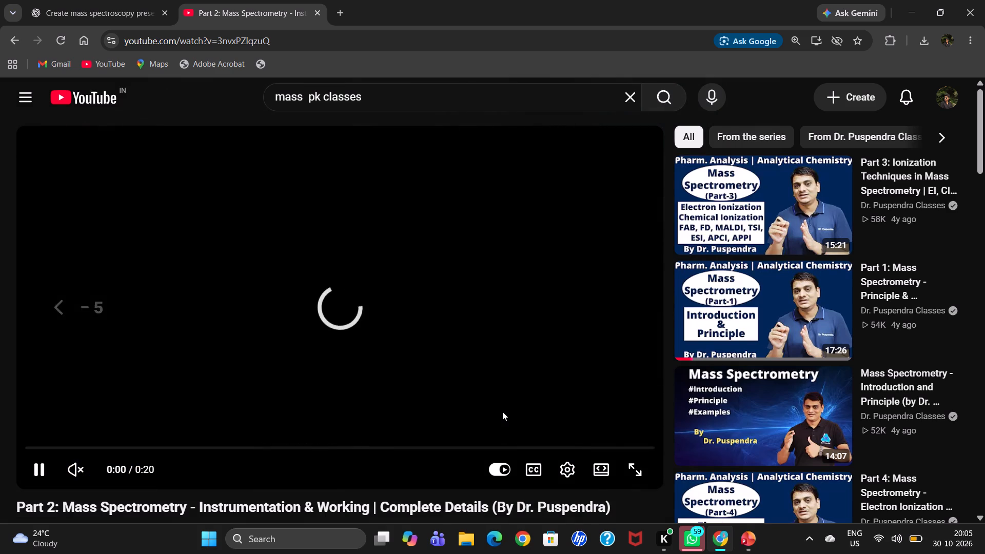
# Replace the video tab with a new one and search Google for "mass spectrometry diagram".
pyautogui.click(316, 16)
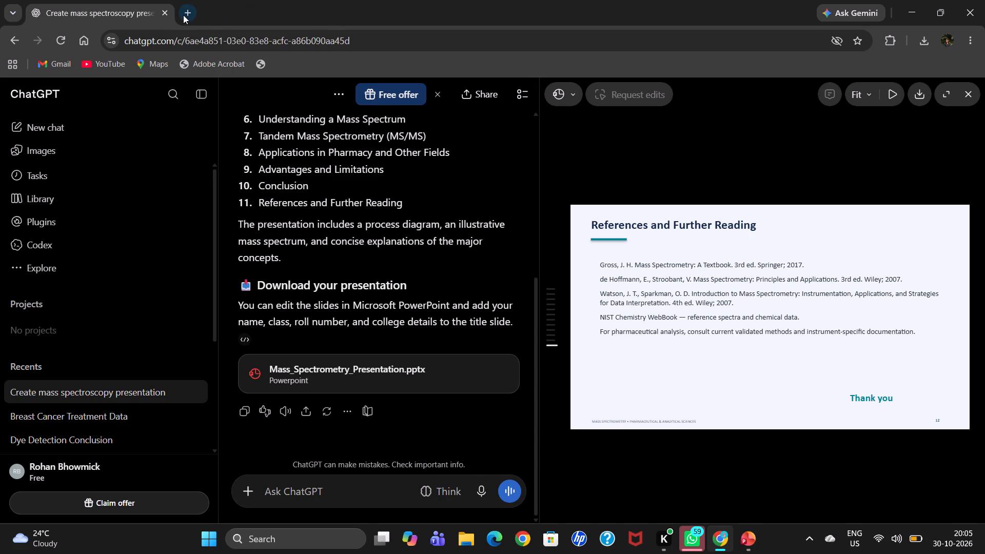
pyautogui.click(183, 15)
pyautogui.write('mass')
pyautogui.press('space')
pyautogui.press('Down')
pyautogui.press('Down')
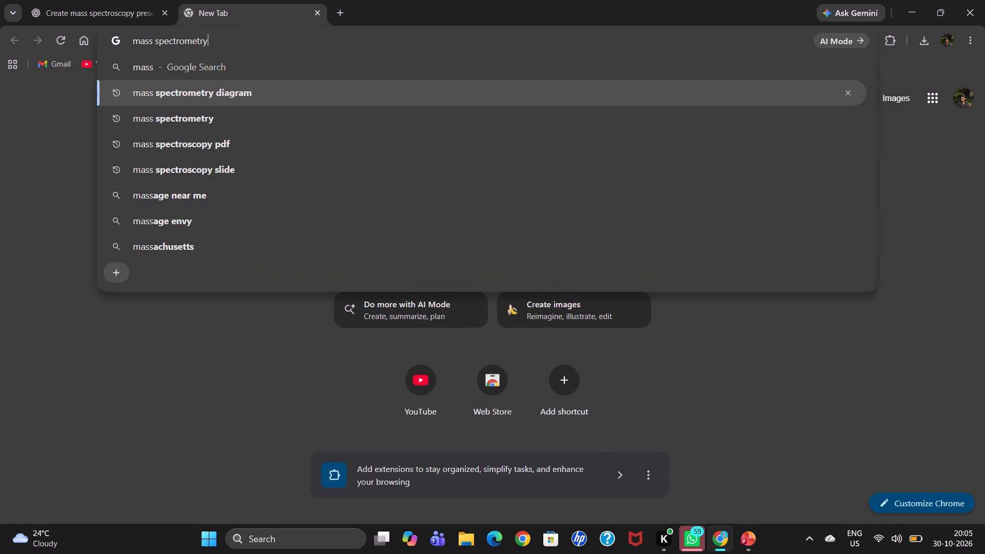
pyautogui.press('Up')
pyautogui.press('Return')
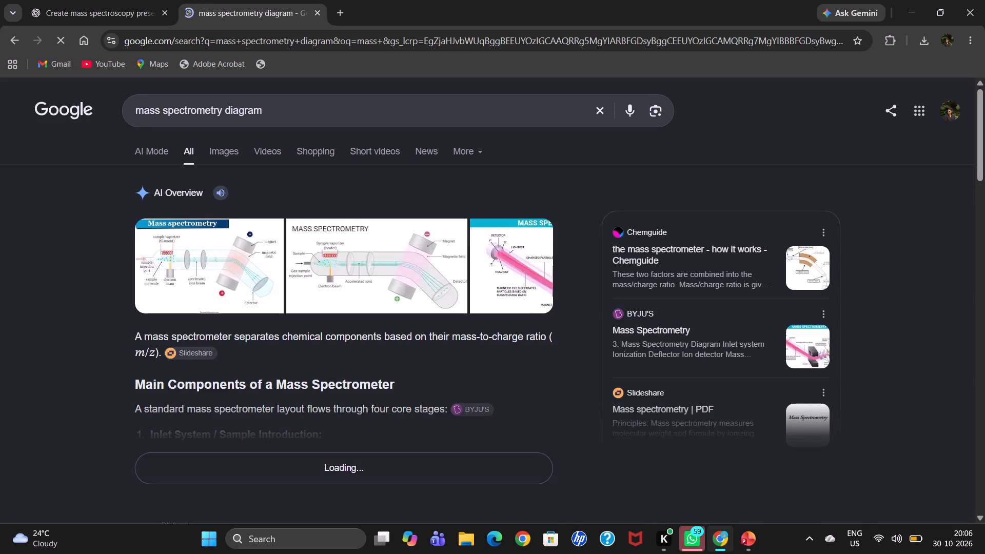
# Try to open the middle diagram in the AI Overview, then switch the "mass spectrometry diagram" search to image results.
pyautogui.click(363, 294)
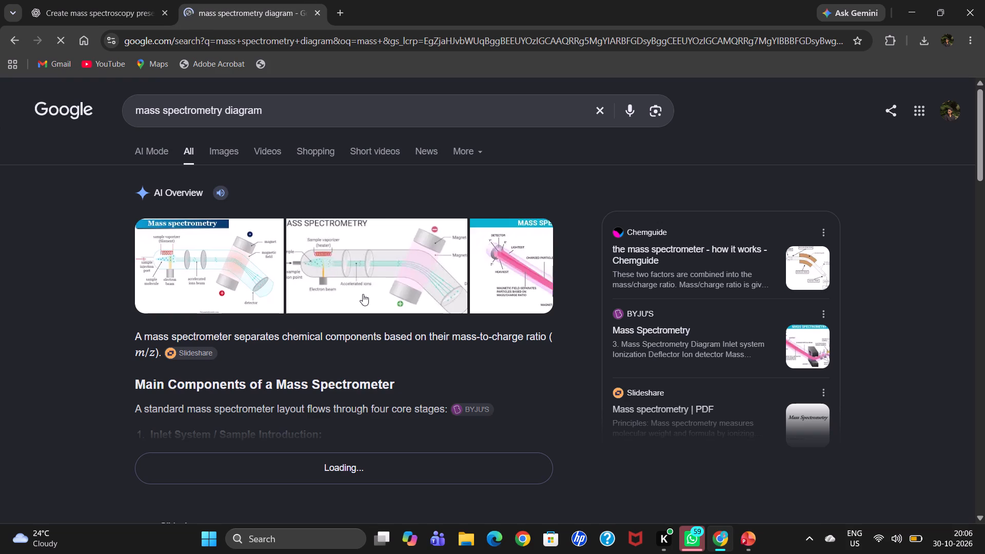
pyautogui.click(387, 274)
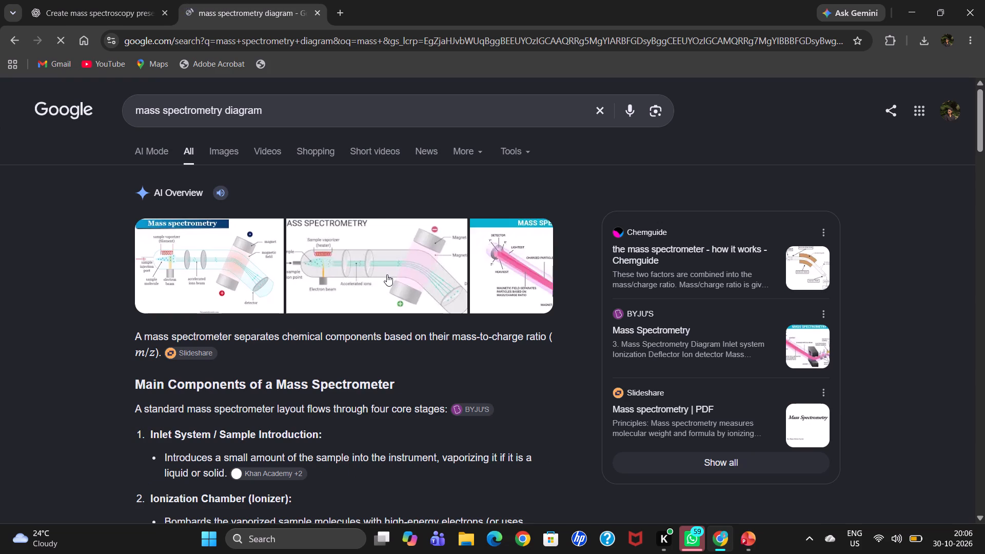
pyautogui.click(223, 154)
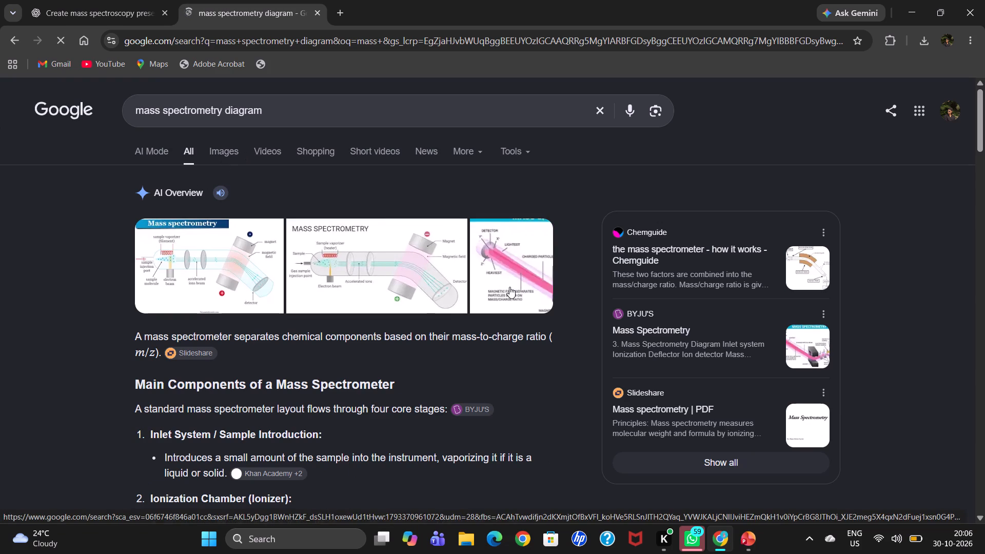
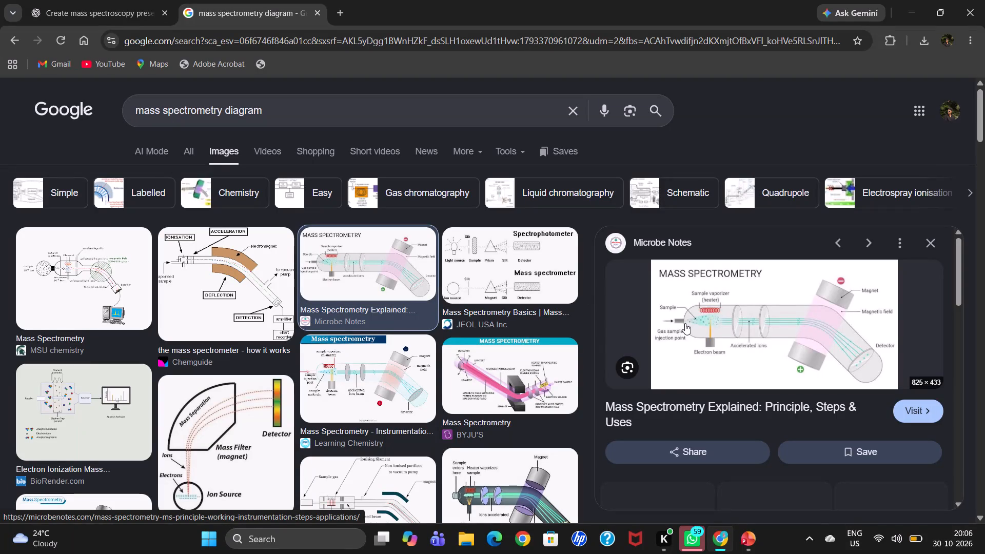
# Open the Microbe Notes page behind the selected diagram, switching between it and the image results while it loads, and reload it.
pyautogui.click(685, 323)
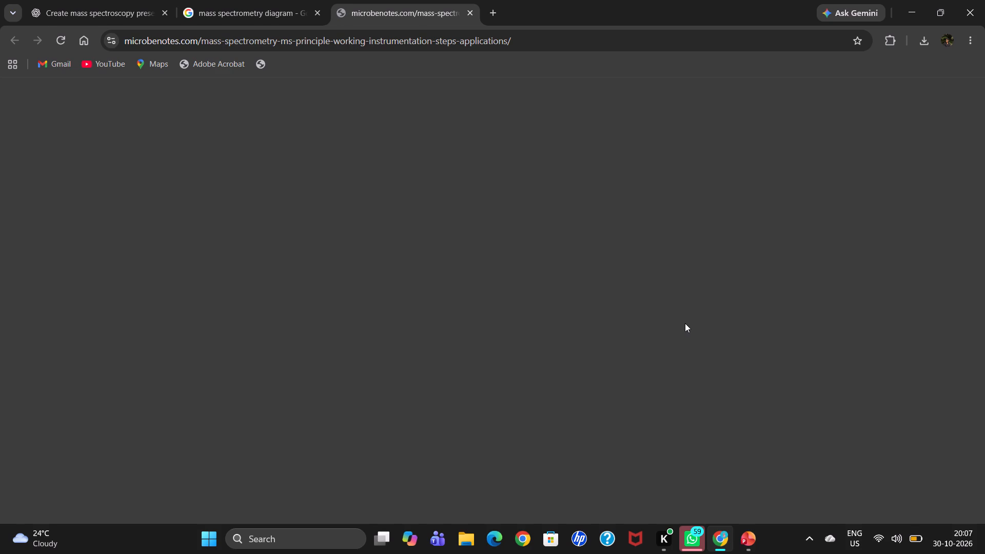
pyautogui.click(298, 11)
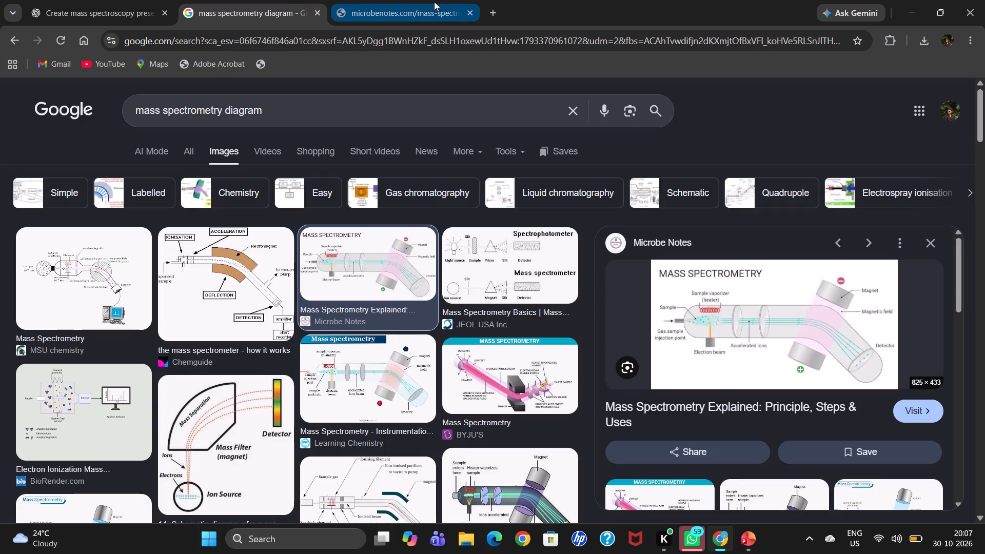
pyautogui.click(434, 2)
pyautogui.click(231, 9)
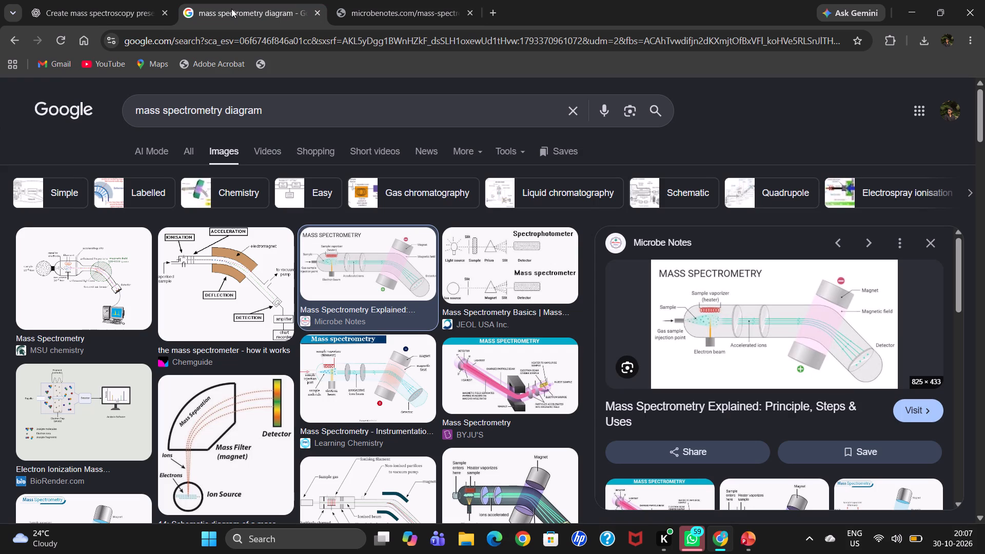
pyautogui.click(396, 9)
pyautogui.click(232, 15)
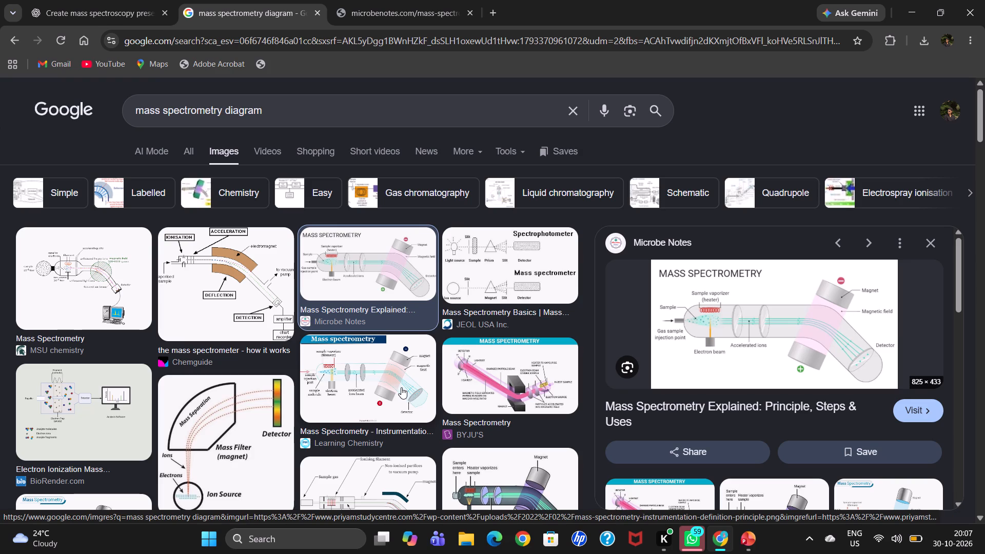
pyautogui.click(411, 0)
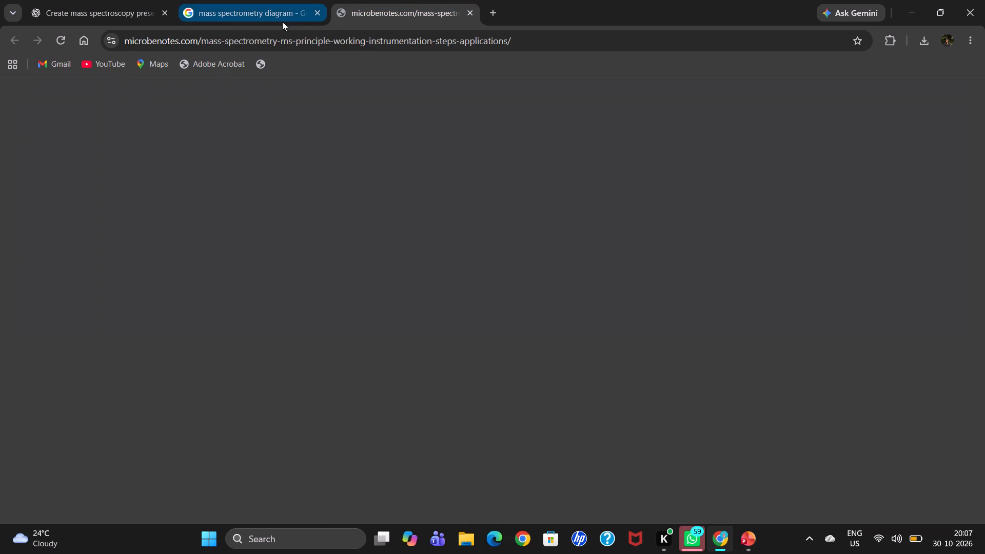
pyautogui.click(276, 17)
pyautogui.click(382, 8)
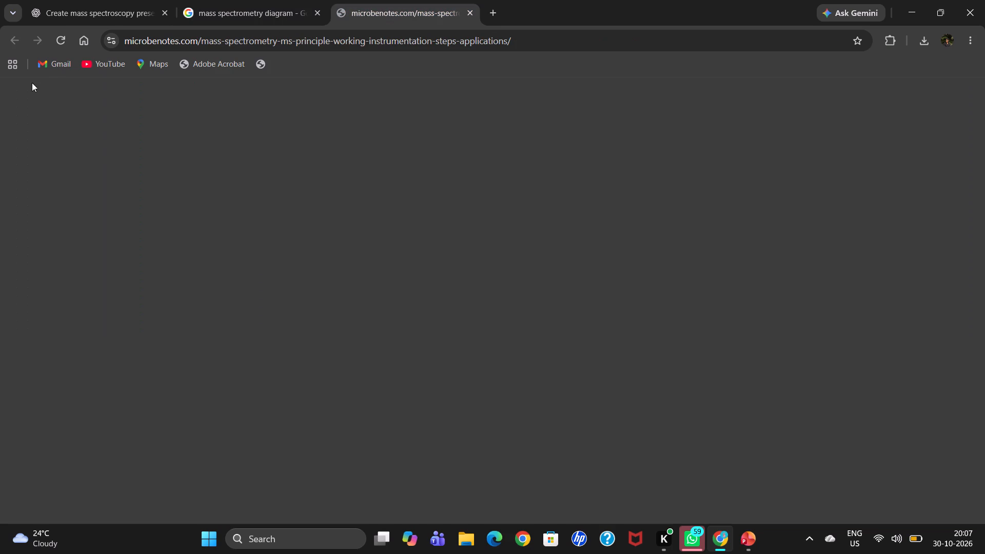
pyautogui.click(58, 42)
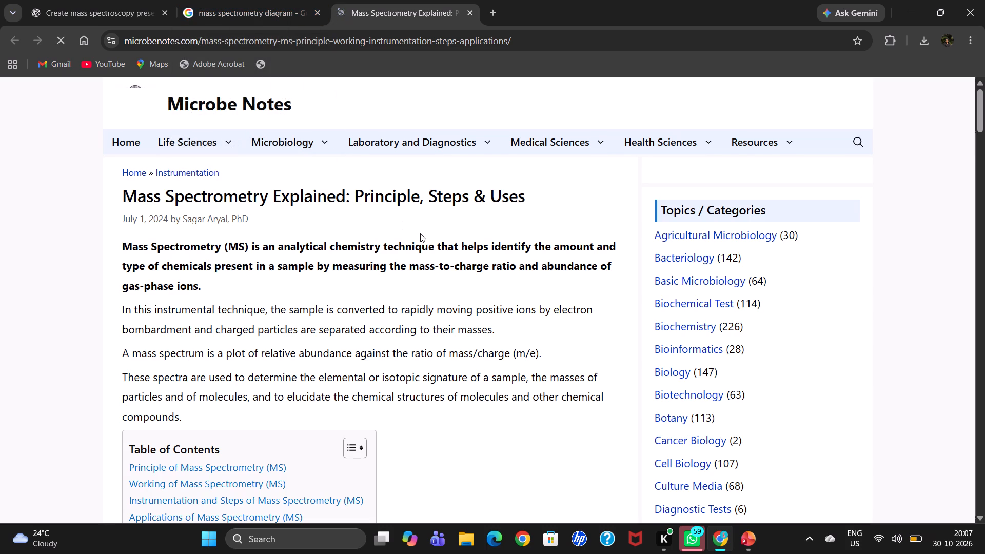
# Look through the Microbe Notes article's principle and instrumentation sections for a usable mass spectrometry diagram.
pyautogui.scroll(-6, 483, 322)
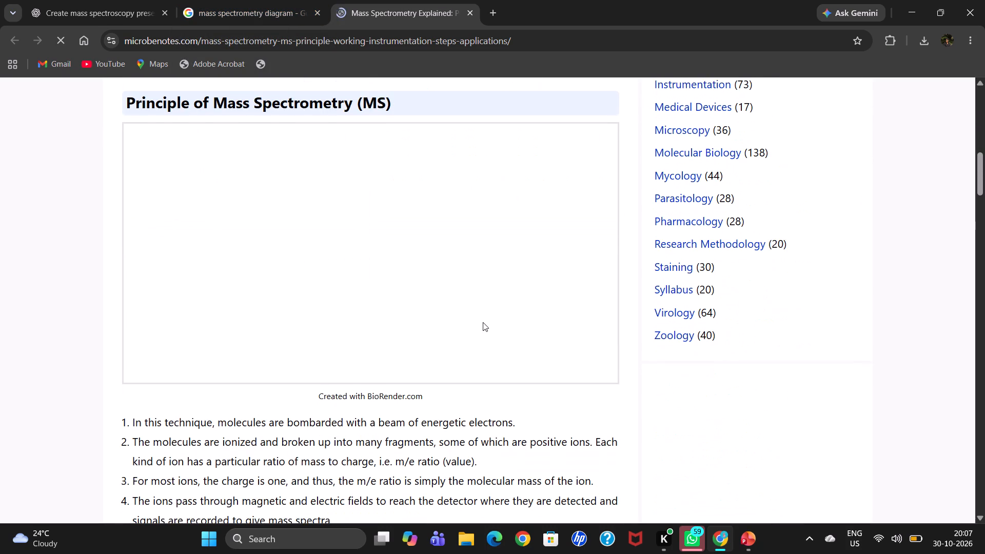
pyautogui.scroll(-1, 483, 322)
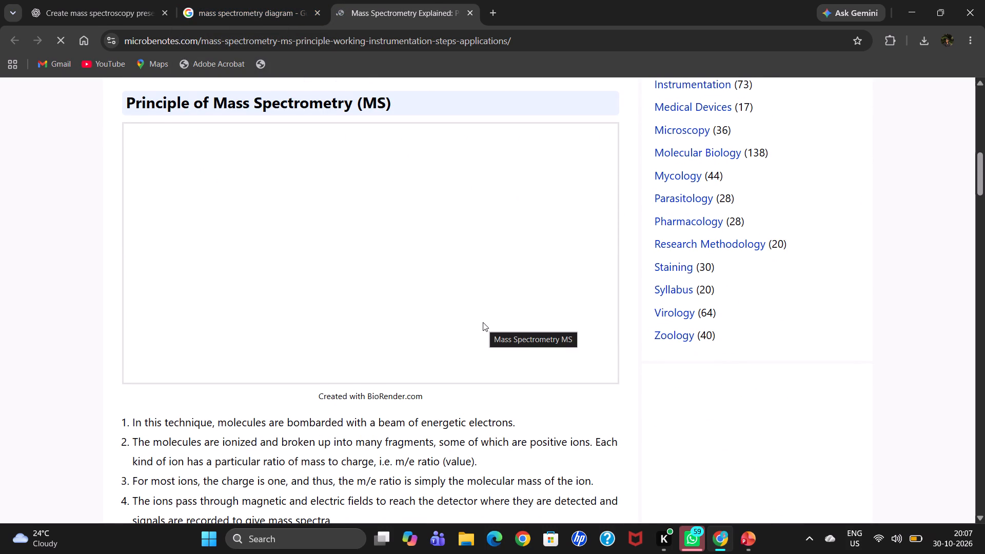
pyautogui.scroll(-8, 388, 317)
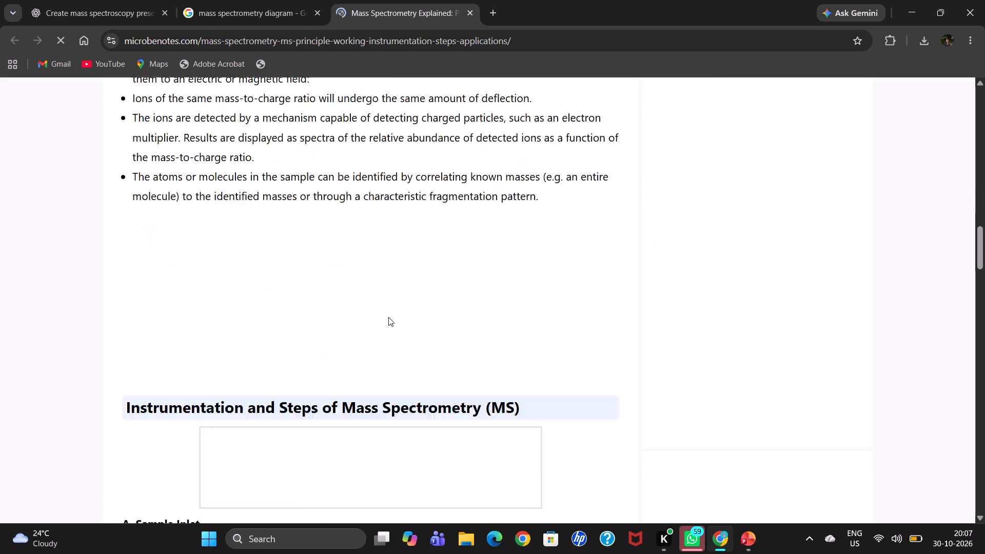
pyautogui.scroll(-2, 388, 317)
pyautogui.scroll(7, 388, 317)
pyautogui.hscroll(1, 388, 317)
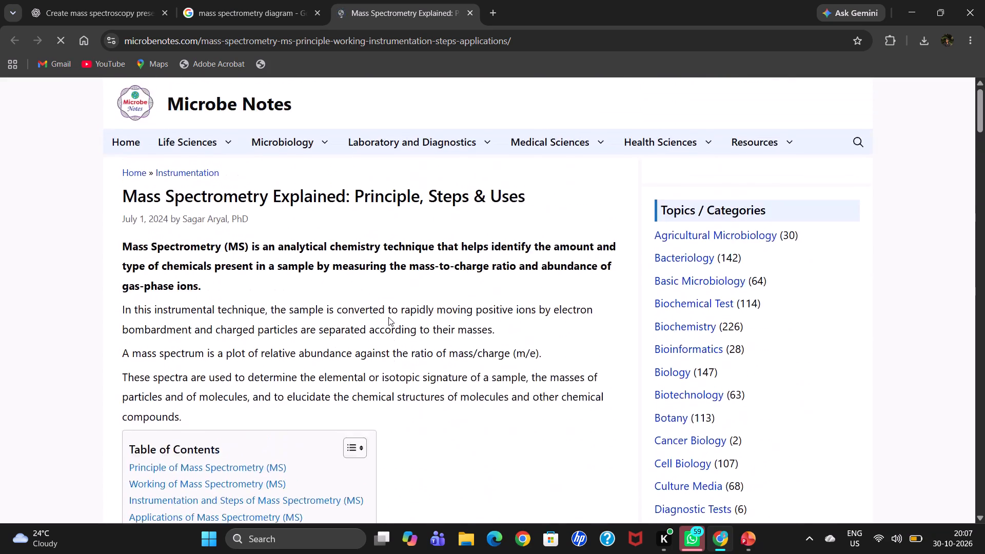
pyautogui.hscroll(1, 388, 317)
pyautogui.scroll(1, 388, 317)
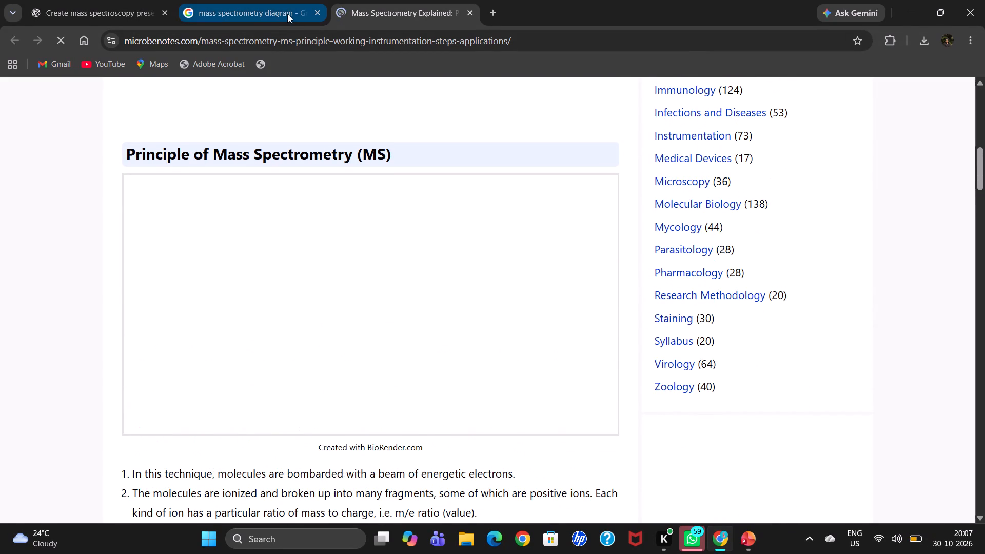
# Copy the Learning Chemistry "Mass spectrometry" diagram from the Google image results and paste it onto slide 4 in PowerPoint.
pyautogui.click(287, 14)
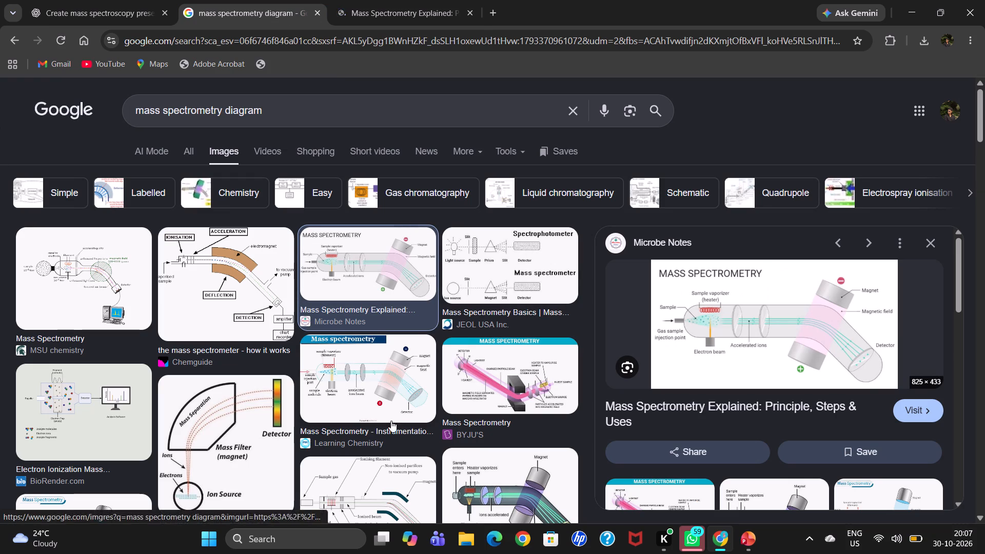
pyautogui.click(395, 401)
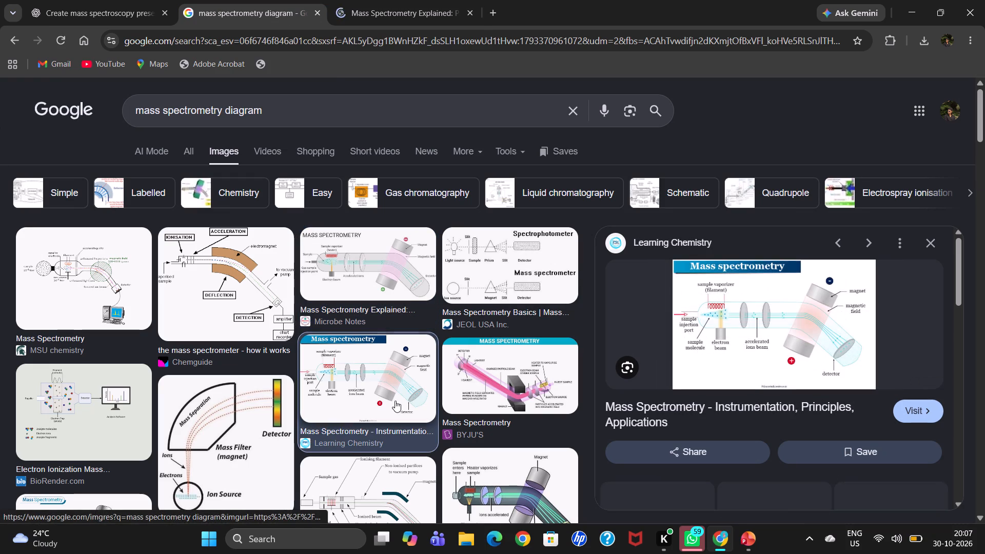
pyautogui.rightClick(791, 344)
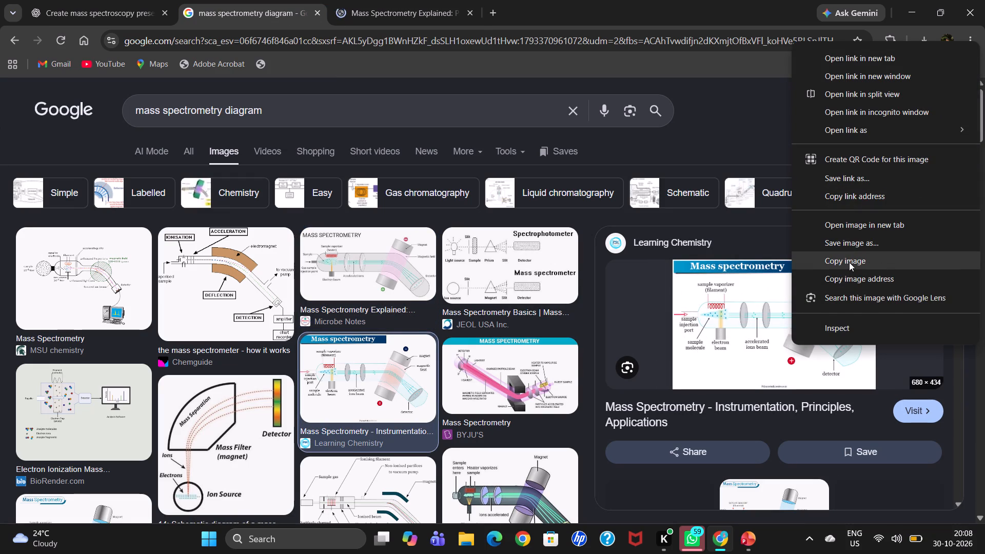
pyautogui.click(849, 262)
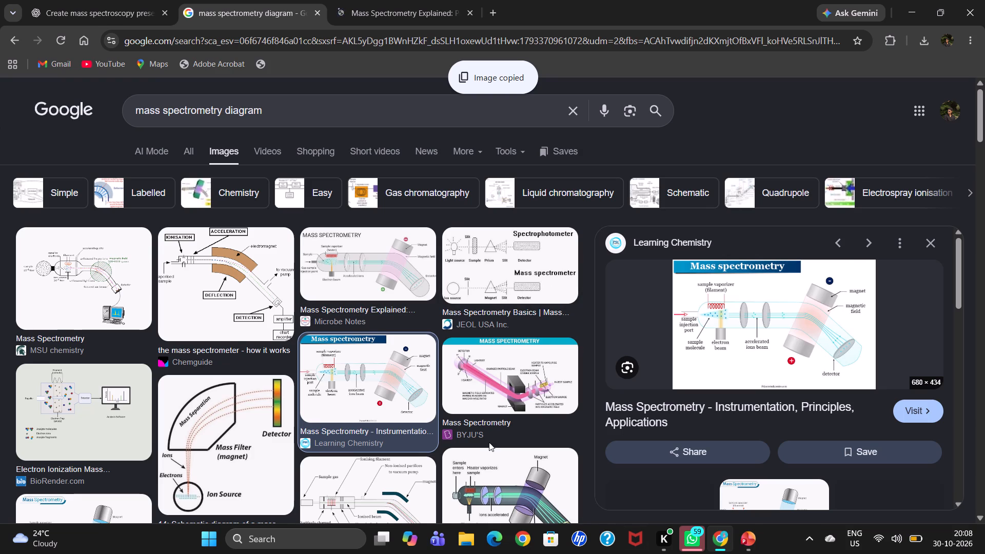
pyautogui.click(747, 540)
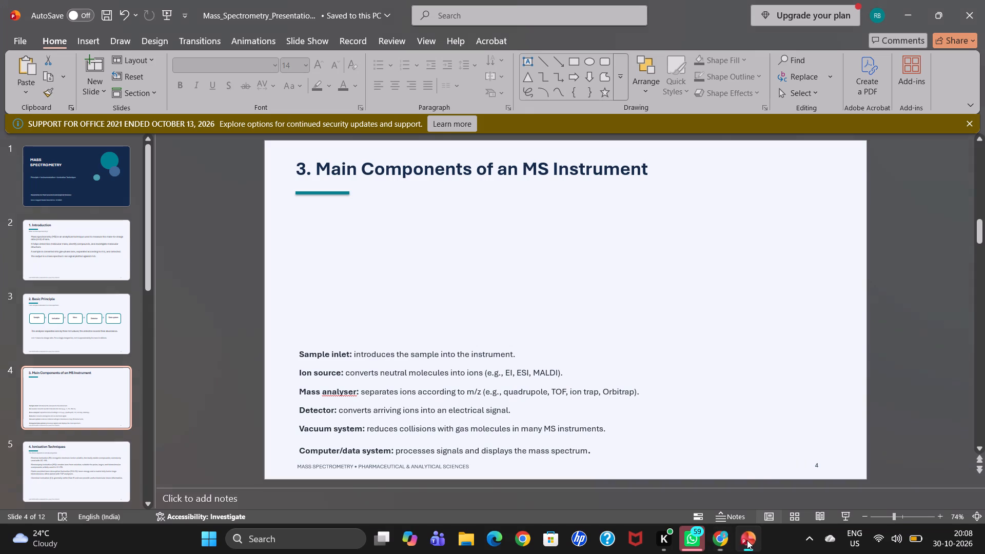
pyautogui.hotkey('ctrl', 'v')
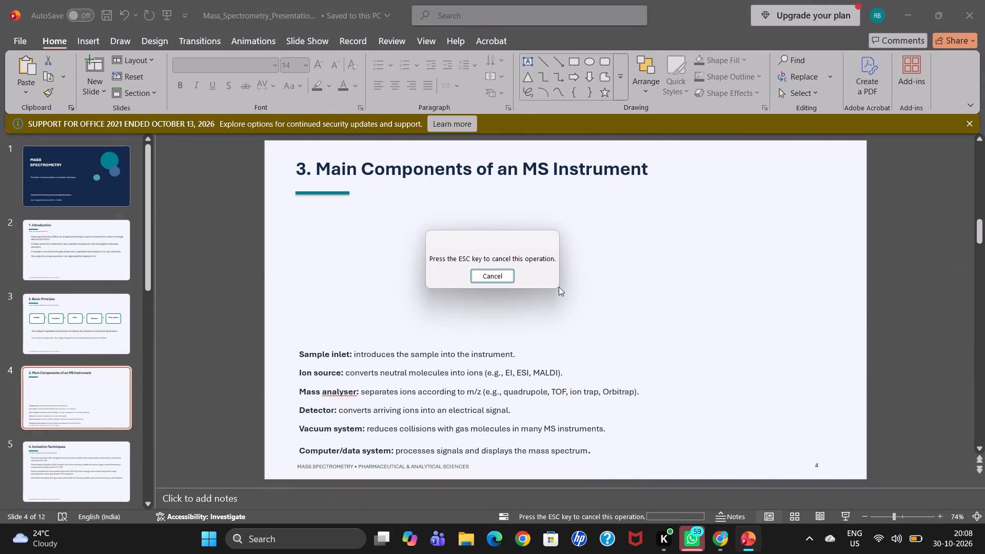
pyautogui.click(487, 278)
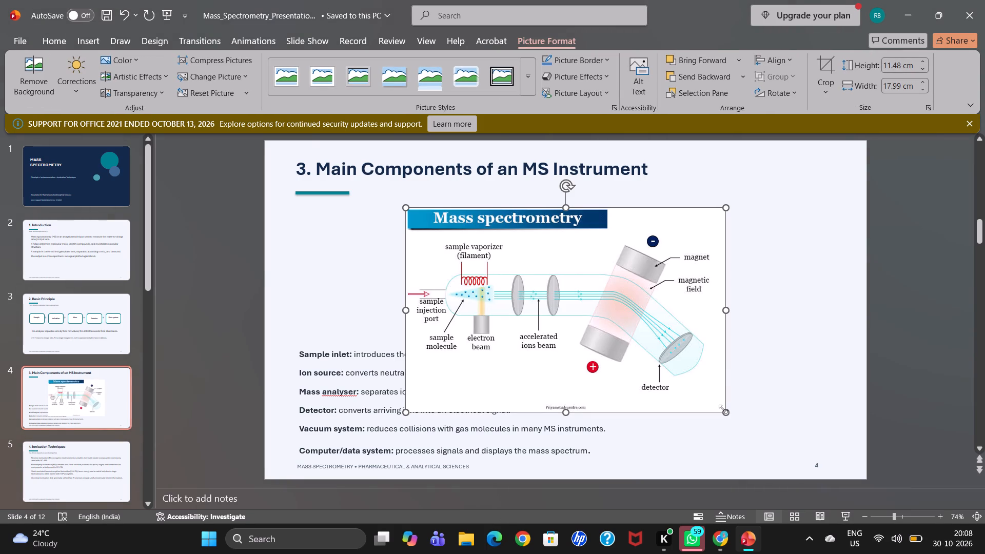
# Resize the pasted diagram to about 10.74 cm high by 16.83 cm wide and place it under the start of the slide title.
pyautogui.moveTo(726, 413); pyautogui.dragTo(750, 378)
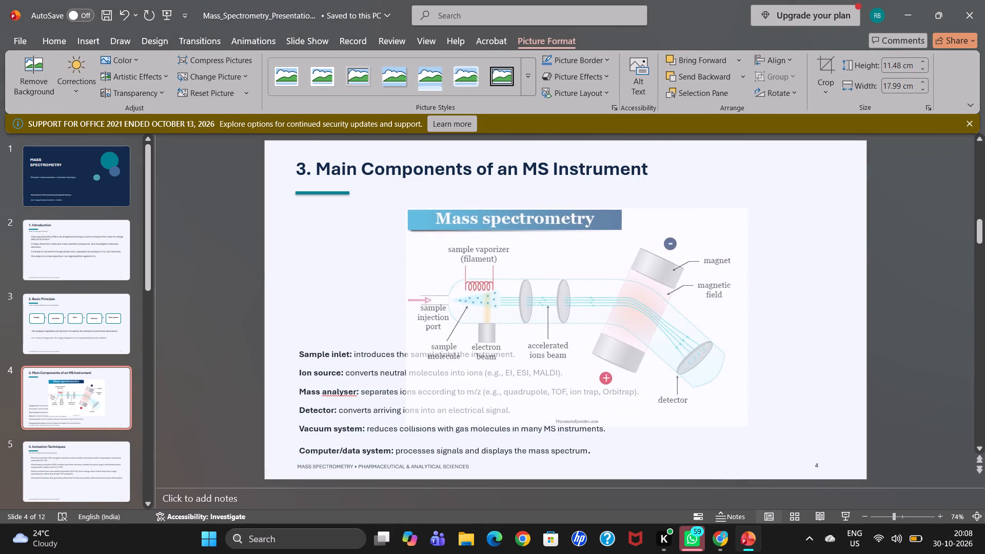
pyautogui.moveTo(750, 378); pyautogui.dragTo(705, 372)
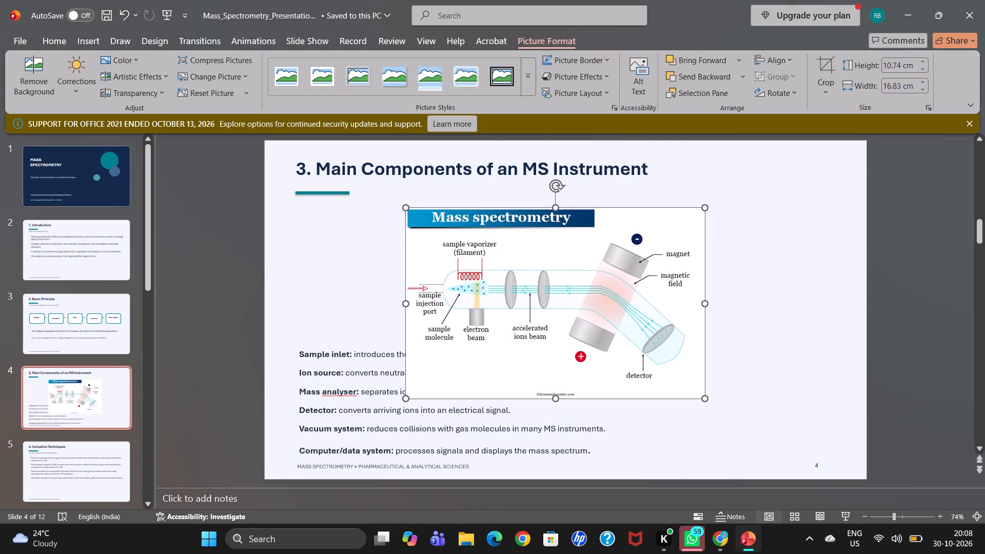
pyautogui.moveTo(622, 328); pyautogui.dragTo(522, 321)
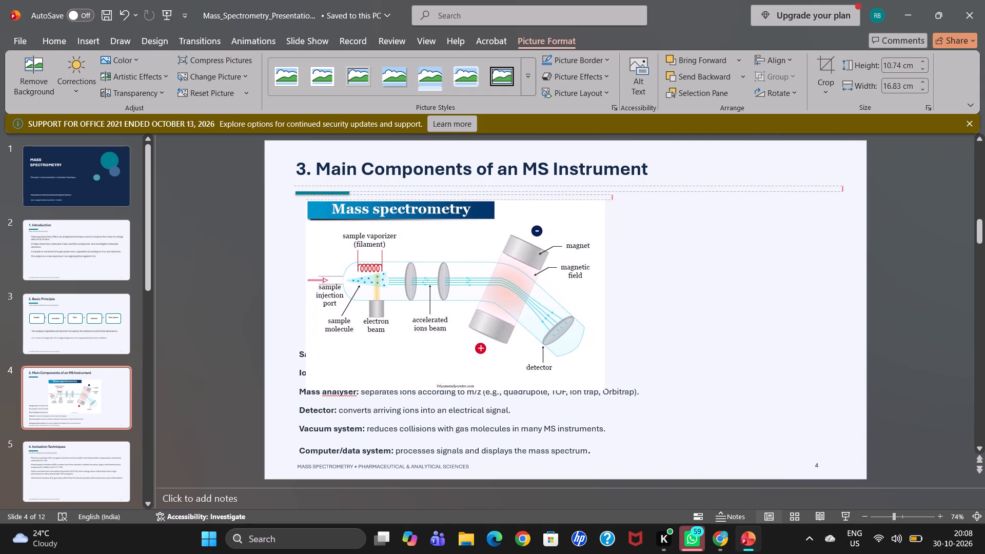
pyautogui.moveTo(522, 321); pyautogui.dragTo(520, 321)
# Move the component descriptions text box out from behind the diagram to the right-hand side of the slide.
pyautogui.click(519, 408)
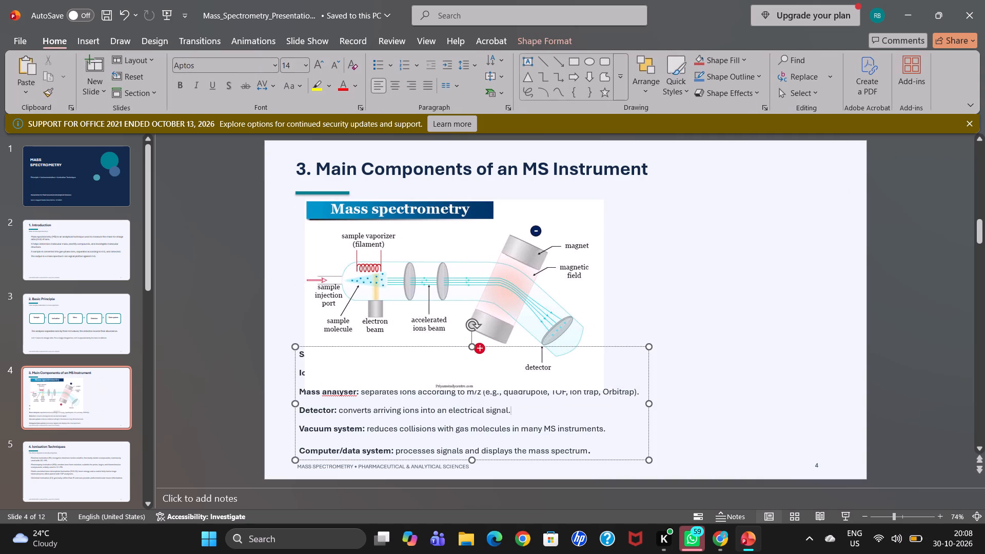
pyautogui.moveTo(551, 346); pyautogui.dragTo(774, 246)
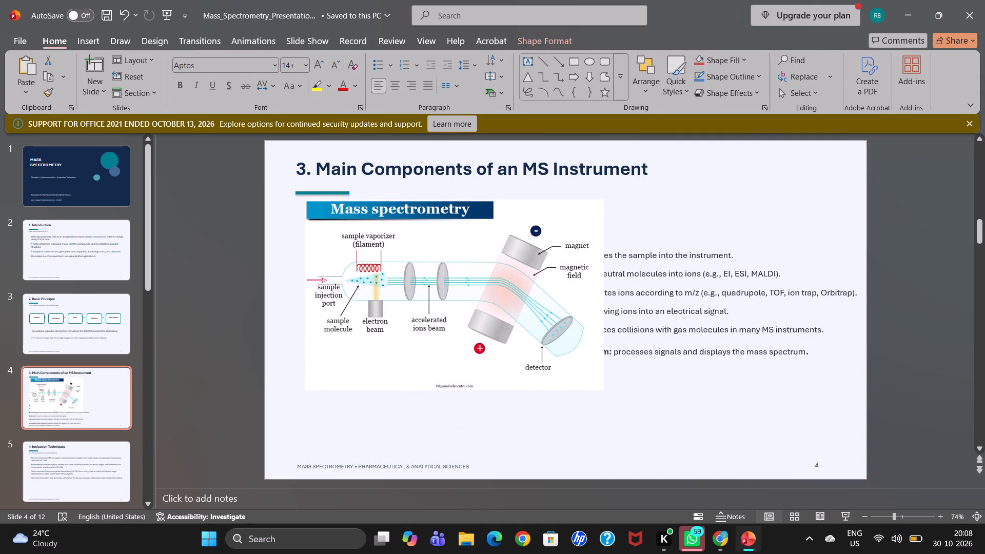
pyautogui.moveTo(774, 246); pyautogui.dragTo(861, 208)
# Shift the diagram closer to the slide's left edge, just below the title underline, and enlarge it slightly.
pyautogui.moveTo(575, 279); pyautogui.dragTo(562, 295)
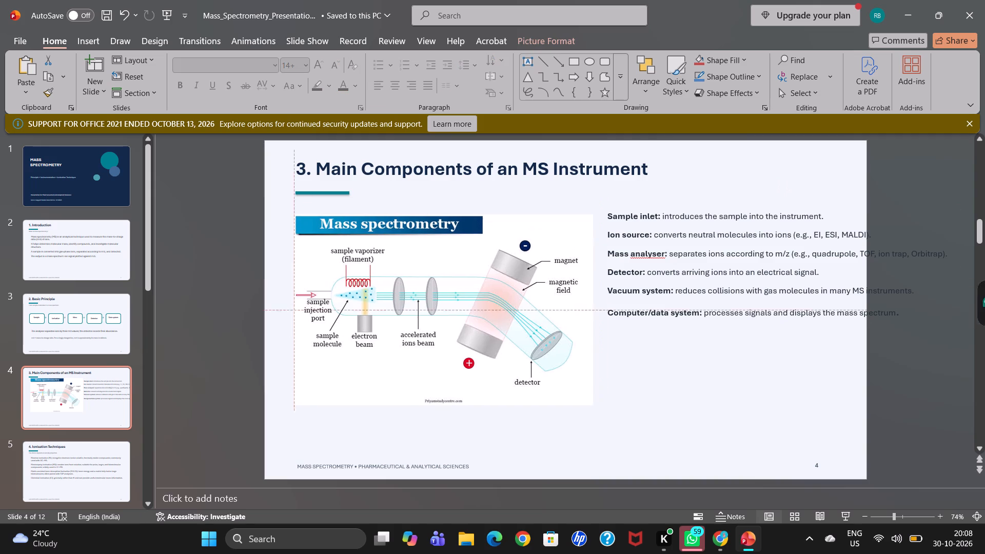
pyautogui.moveTo(562, 295); pyautogui.dragTo(548, 284)
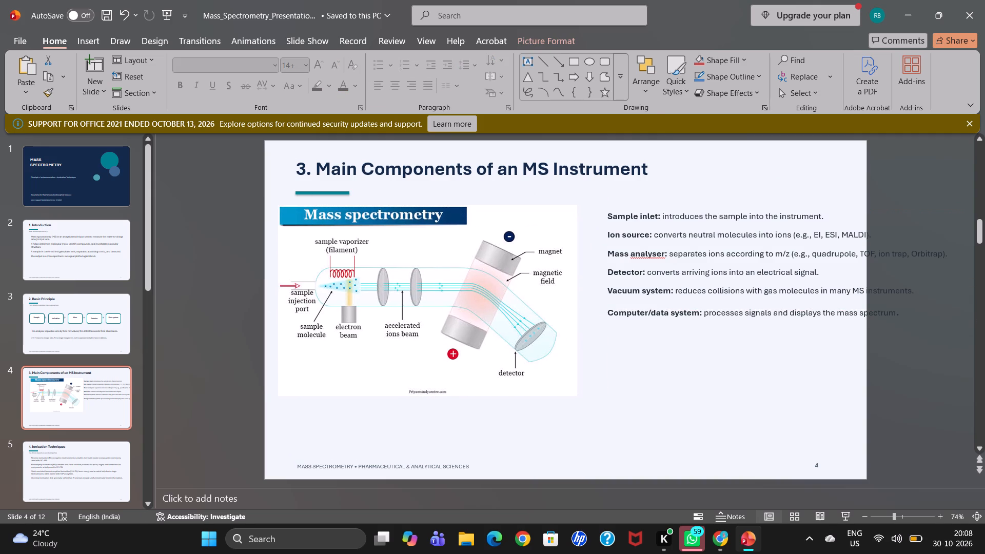
pyautogui.moveTo(548, 284); pyautogui.dragTo(547, 285)
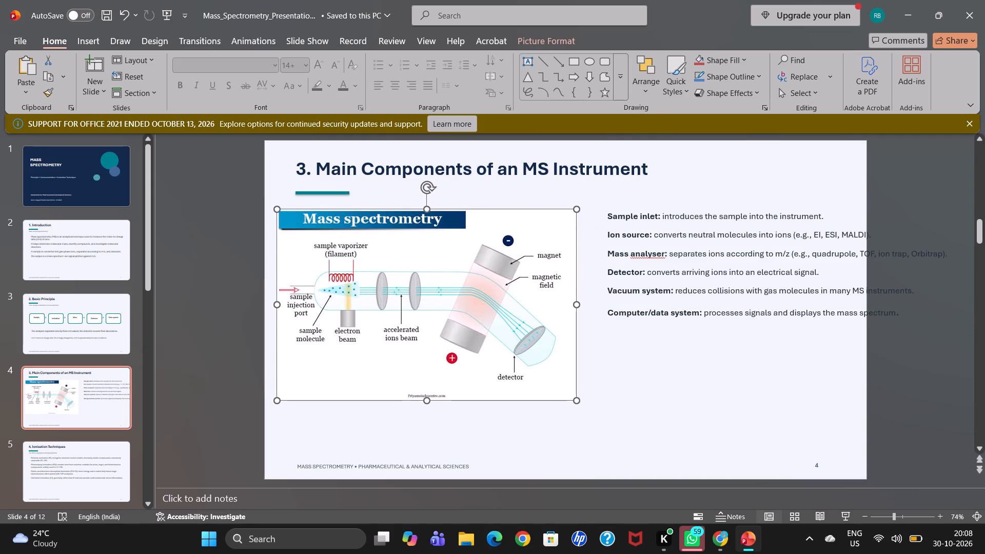
pyautogui.moveTo(576, 399); pyautogui.dragTo(576, 426)
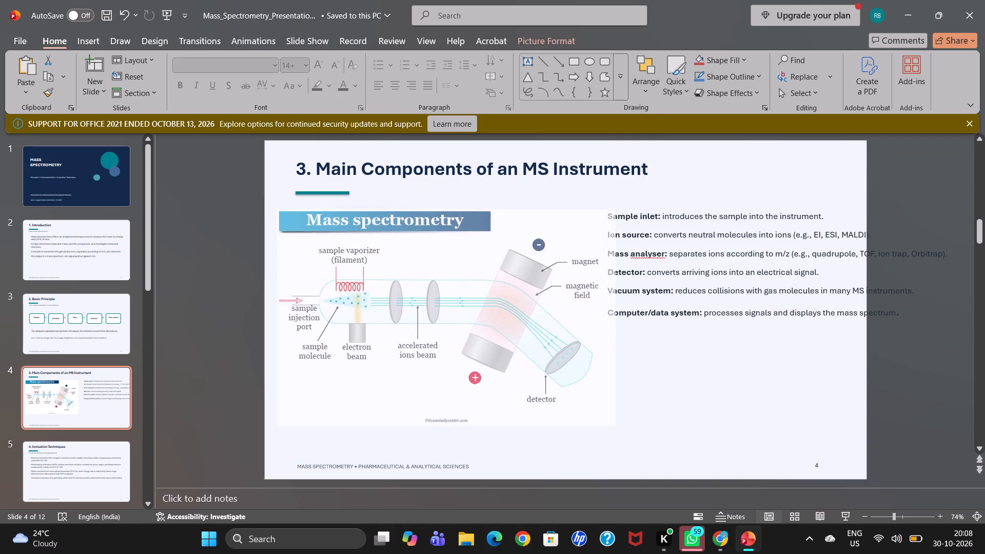
pyautogui.moveTo(576, 426); pyautogui.dragTo(544, 407)
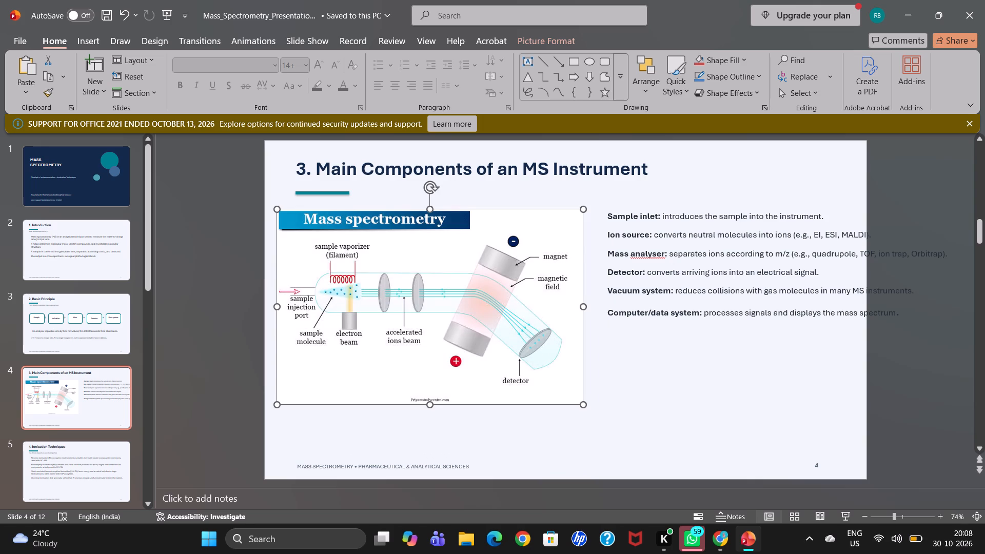
# Move the component descriptions text box against the diagram's right edge and narrow it so its text wraps within the slide.
pyautogui.click(689, 270)
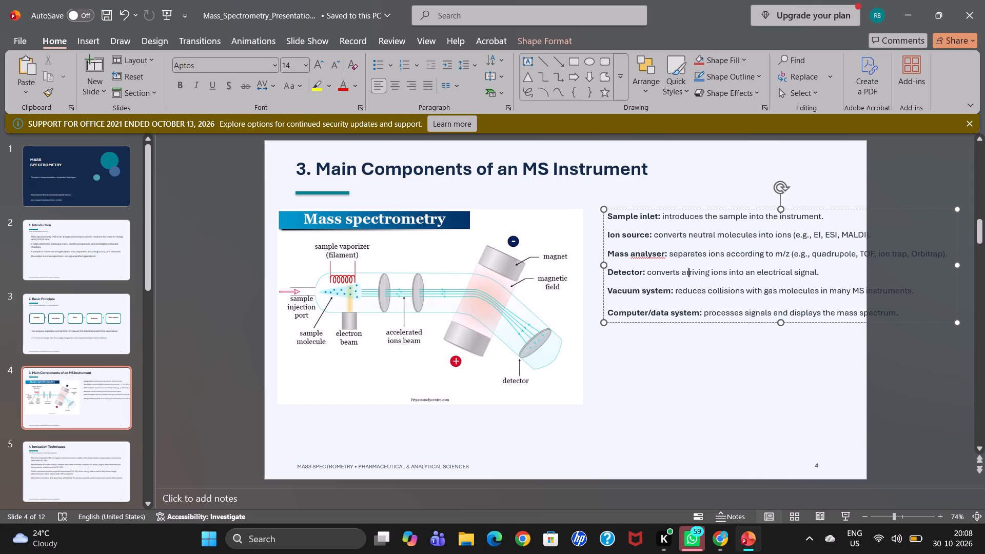
pyautogui.moveTo(817, 210); pyautogui.dragTo(802, 210)
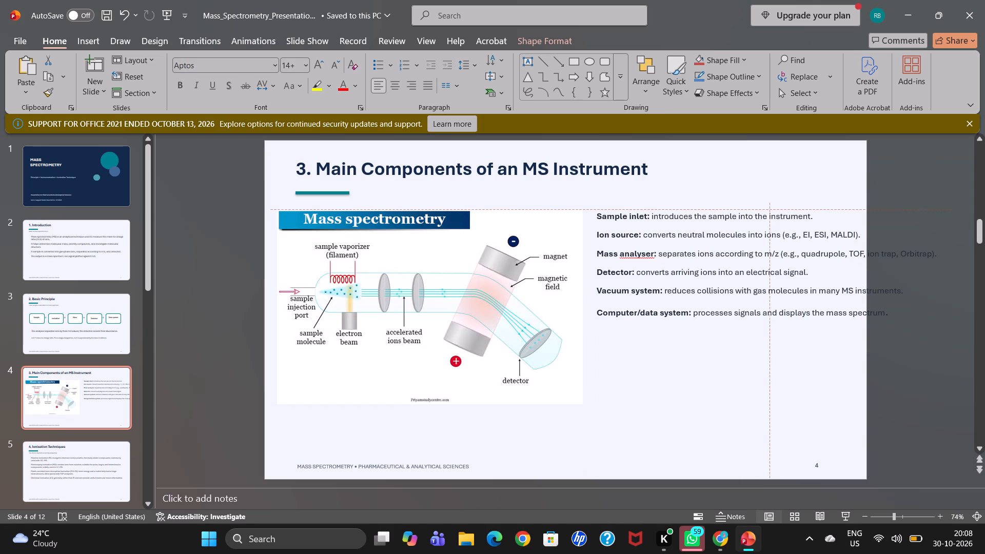
pyautogui.moveTo(802, 210); pyautogui.dragTo(799, 211)
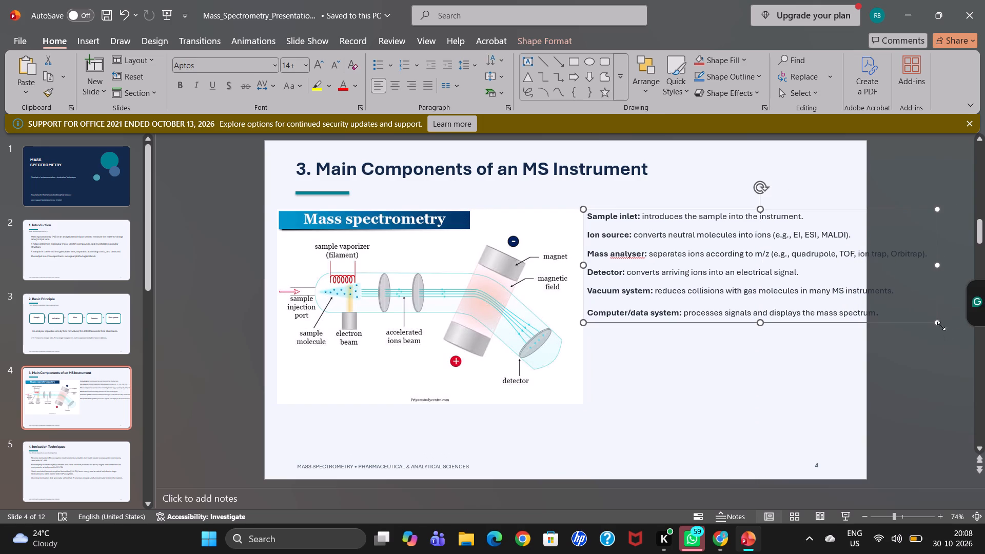
pyautogui.moveTo(938, 322); pyautogui.dragTo(868, 411)
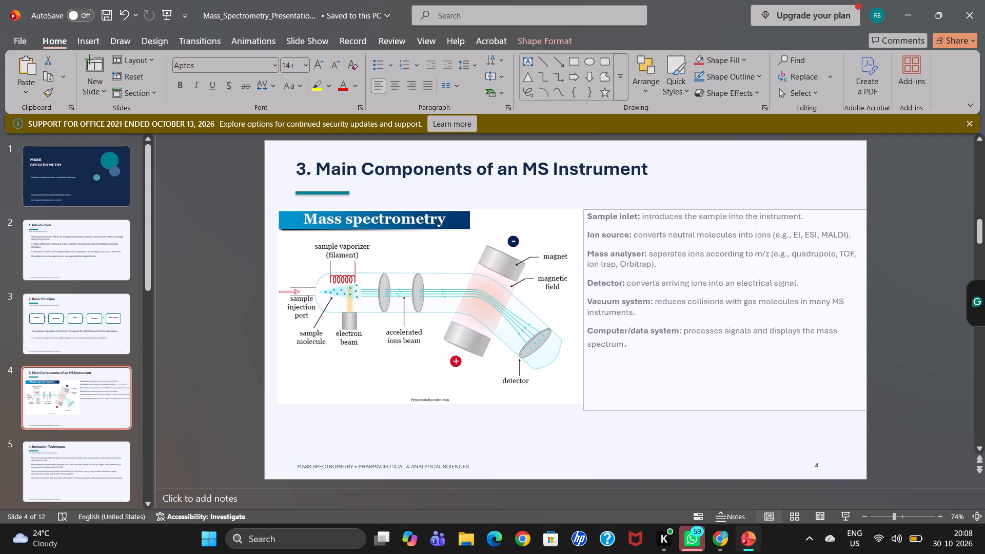
pyautogui.moveTo(868, 411); pyautogui.dragTo(859, 431)
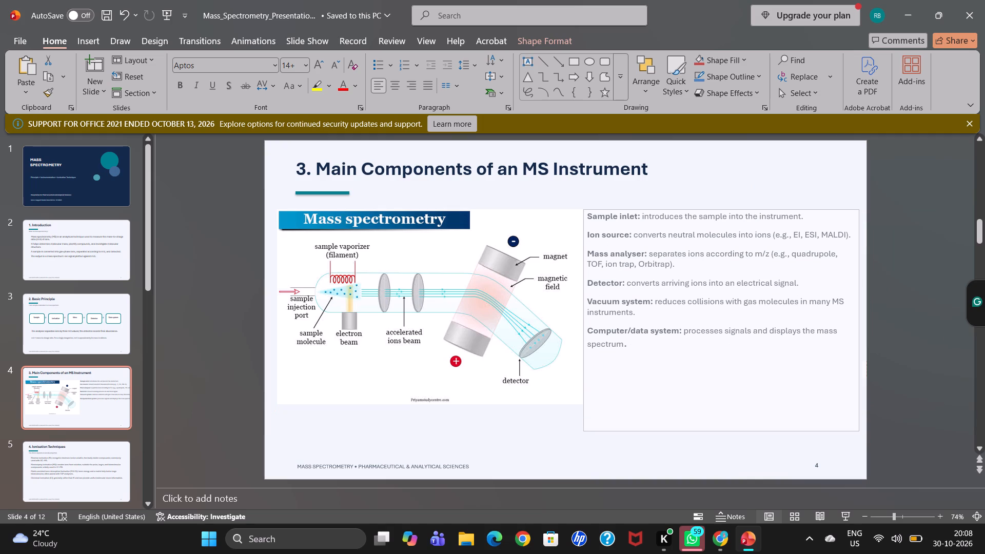
pyautogui.moveTo(859, 431); pyautogui.dragTo(859, 431)
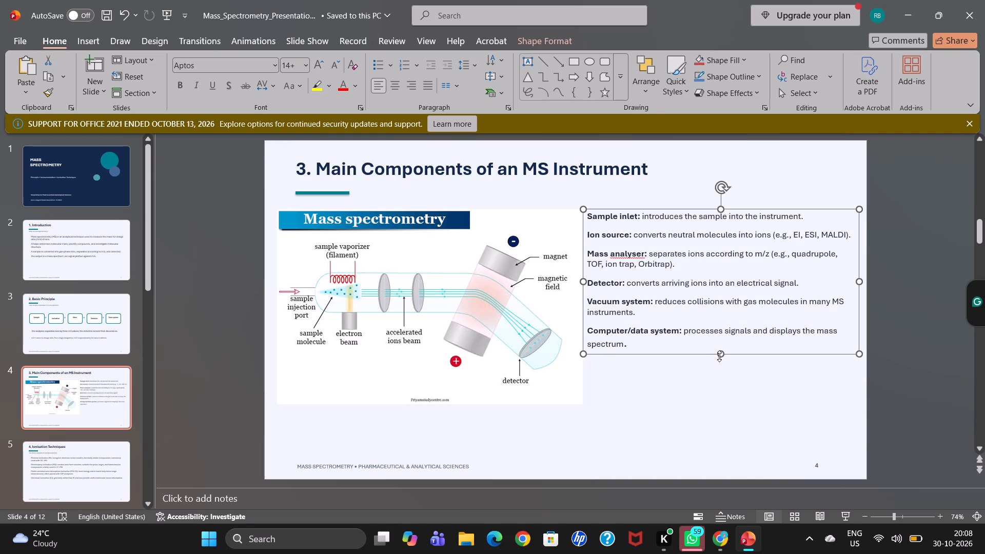
# Move the component descriptions text box slightly down and away from the diagram, up to the slide's right edge.
pyautogui.moveTo(719, 356); pyautogui.dragTo(719, 363)
pyautogui.moveTo(823, 208); pyautogui.dragTo(830, 212)
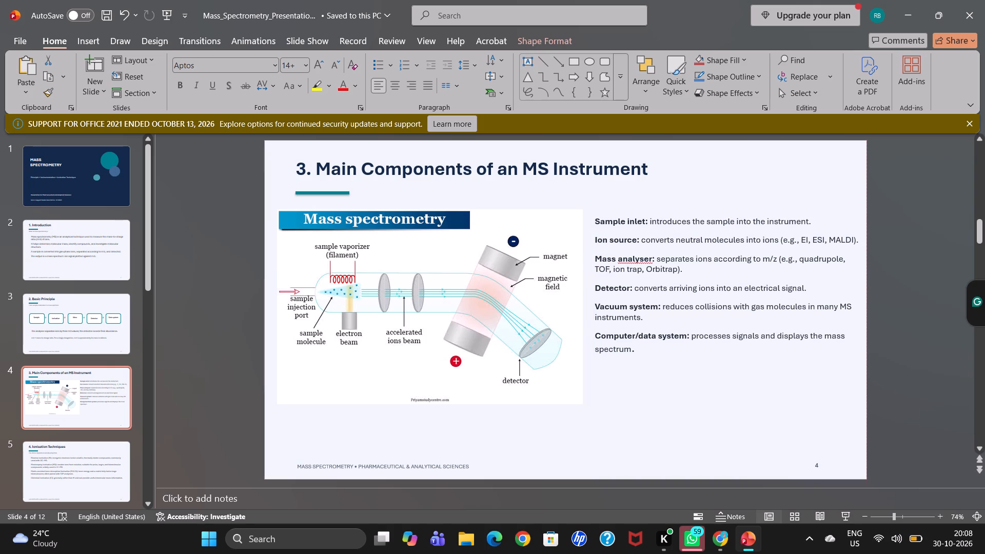
pyautogui.moveTo(830, 212); pyautogui.dragTo(833, 224)
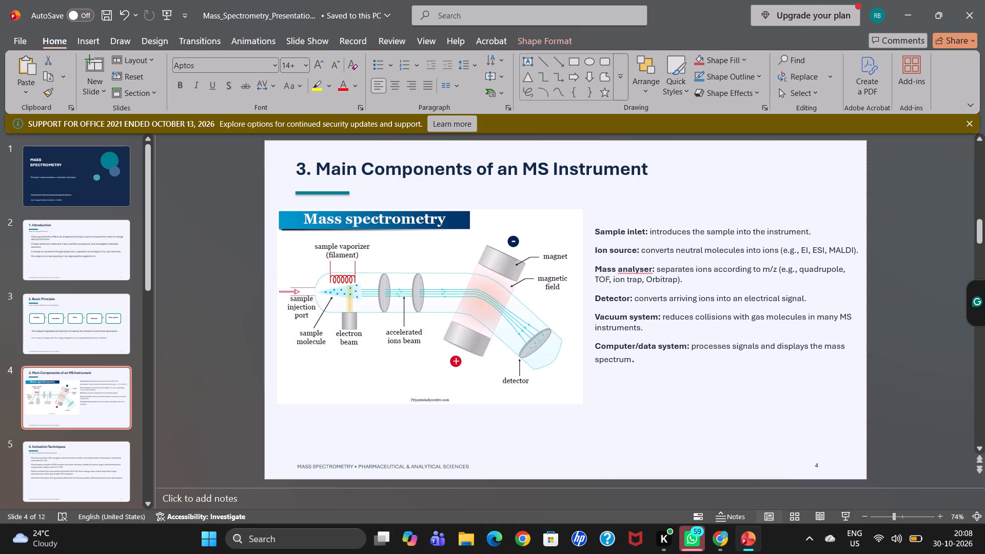
pyautogui.moveTo(833, 224); pyautogui.dragTo(833, 230)
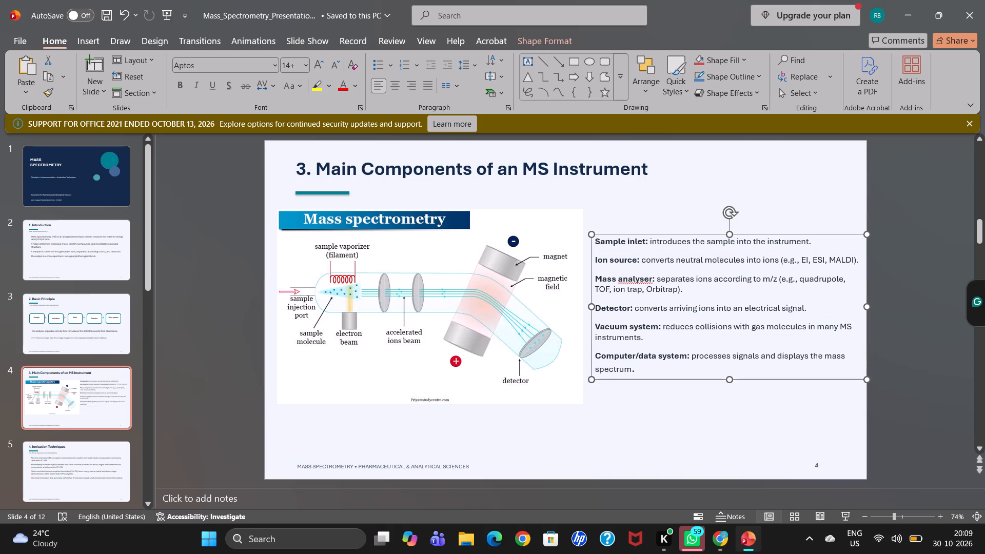
pyautogui.click(706, 428)
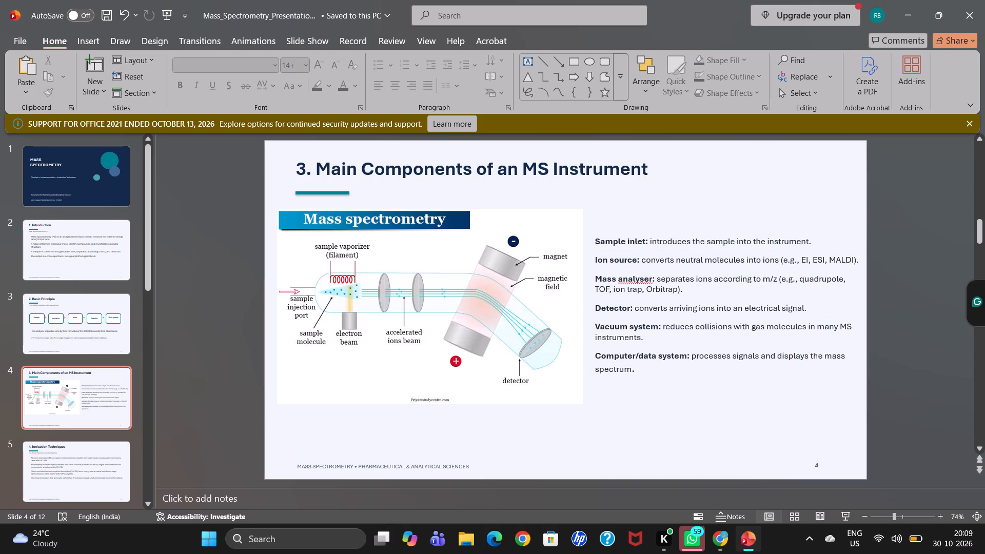
# Capitalise the second word of the Mass analyser label so it reads Mass Analyser.
pyautogui.click(622, 281)
pyautogui.press('BackSpace')
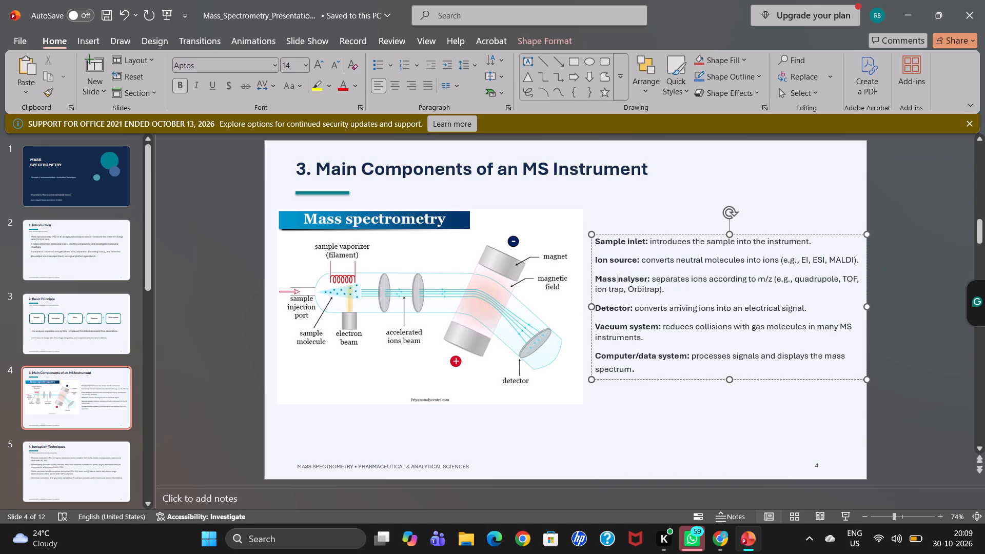
pyautogui.hotkey('shift', 'a')
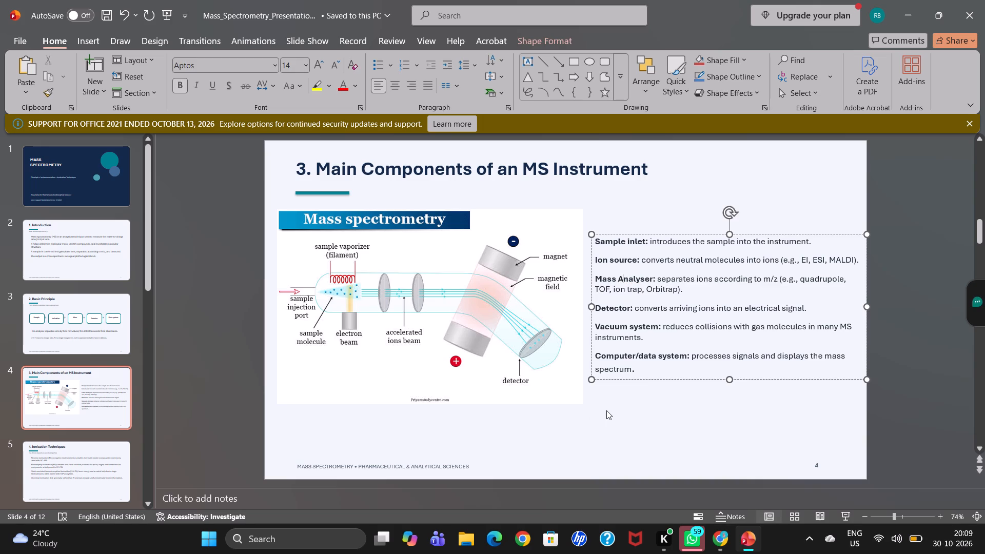
pyautogui.click(606, 410)
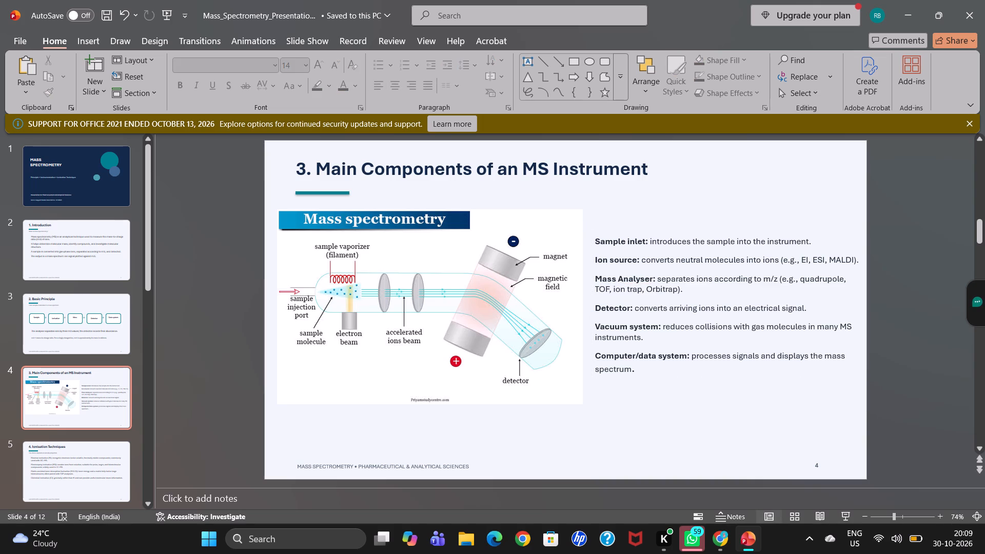
# Delete all four ionisation technique descriptions from the body text box on slide 5.
pyautogui.click(95, 479)
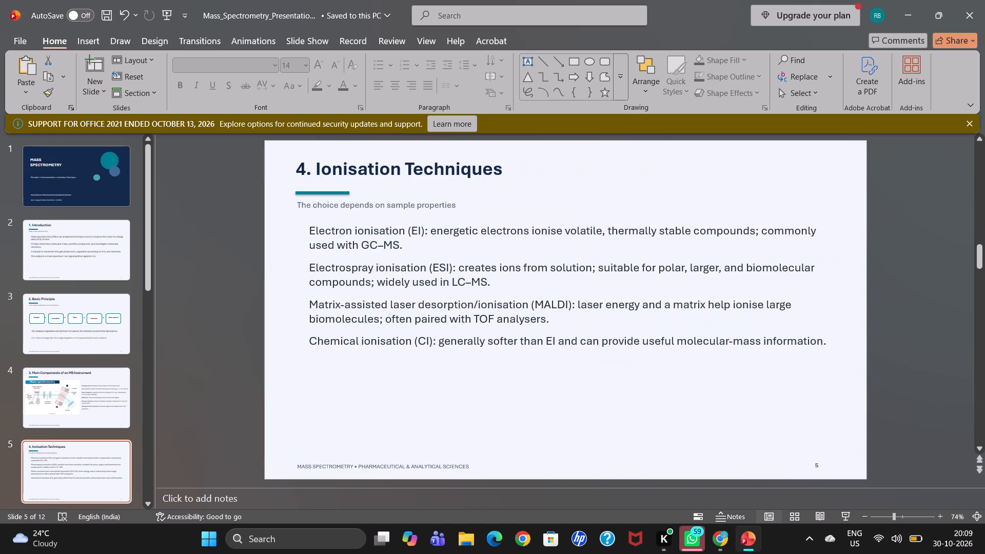
pyautogui.click(814, 342)
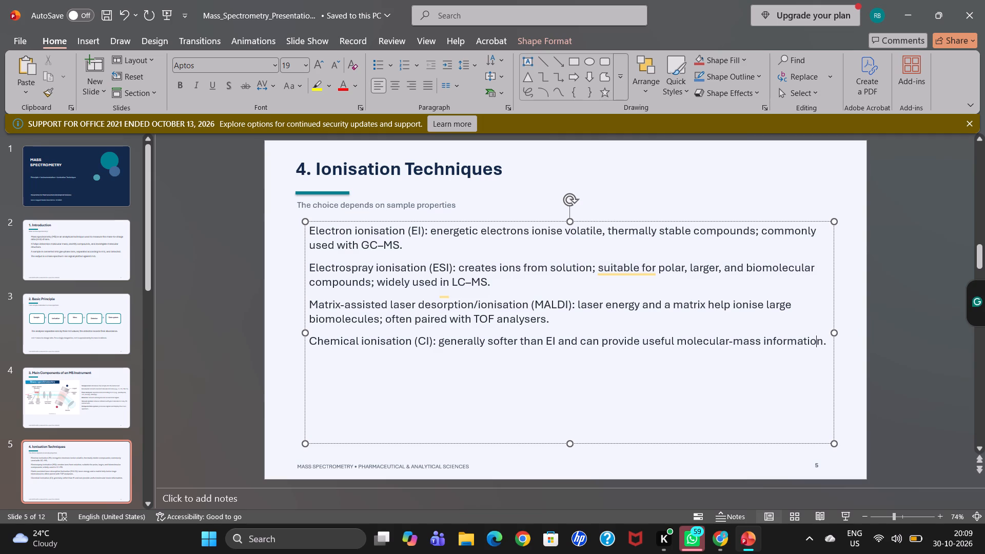
pyautogui.moveTo(825, 342); pyautogui.dragTo(658, 268)
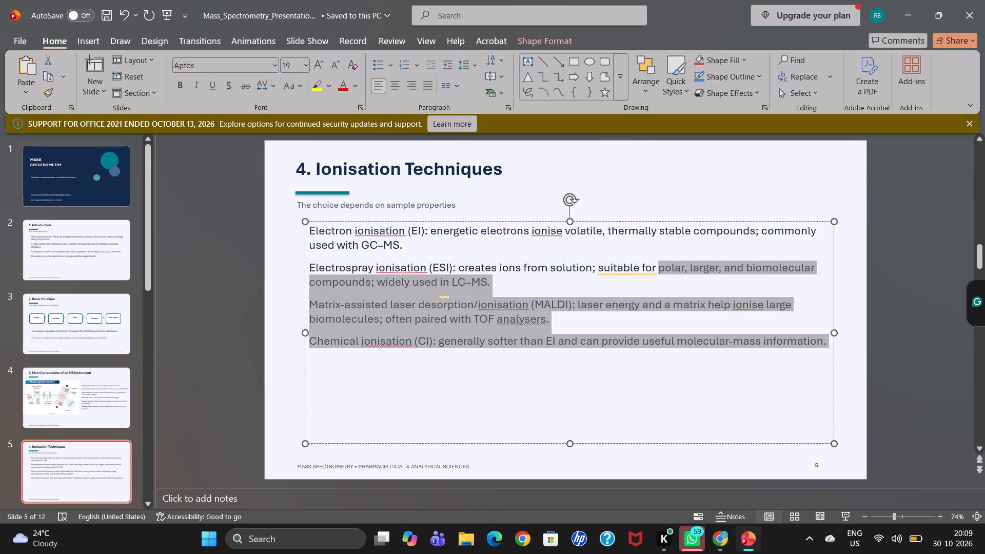
pyautogui.moveTo(658, 268); pyautogui.dragTo(309, 228)
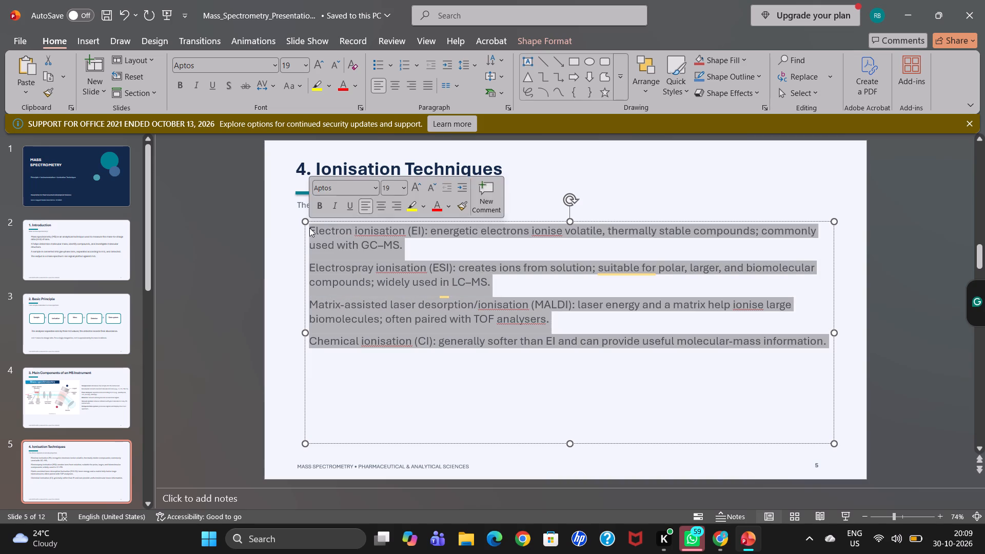
pyautogui.press('BackSpace')
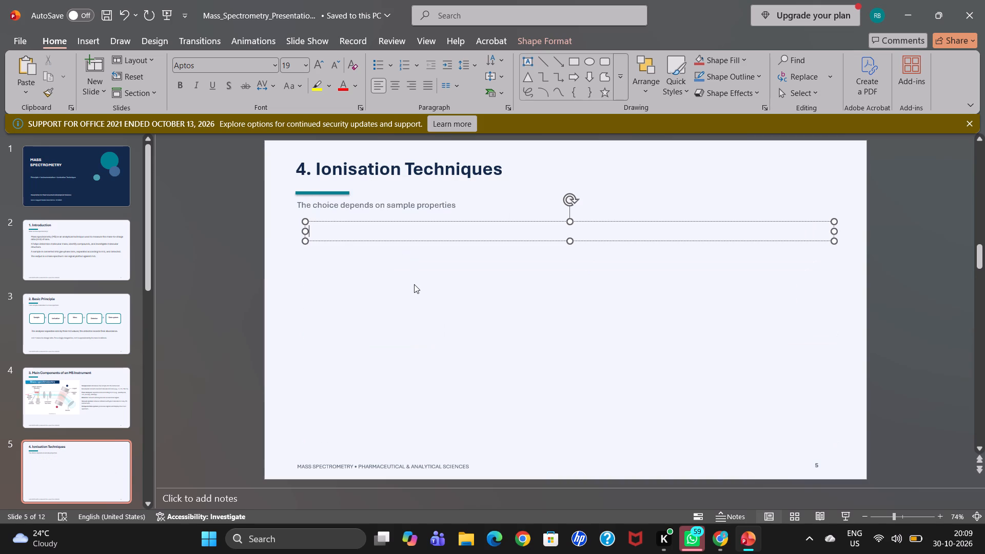
# Enter IONISATION Techniques in the emptied body text box, with a small leading space.
pyautogui.press('space')
pyautogui.press('space')
pyautogui.press('space')
pyautogui.press('space')
pyautogui.press('space')
pyautogui.press('space')
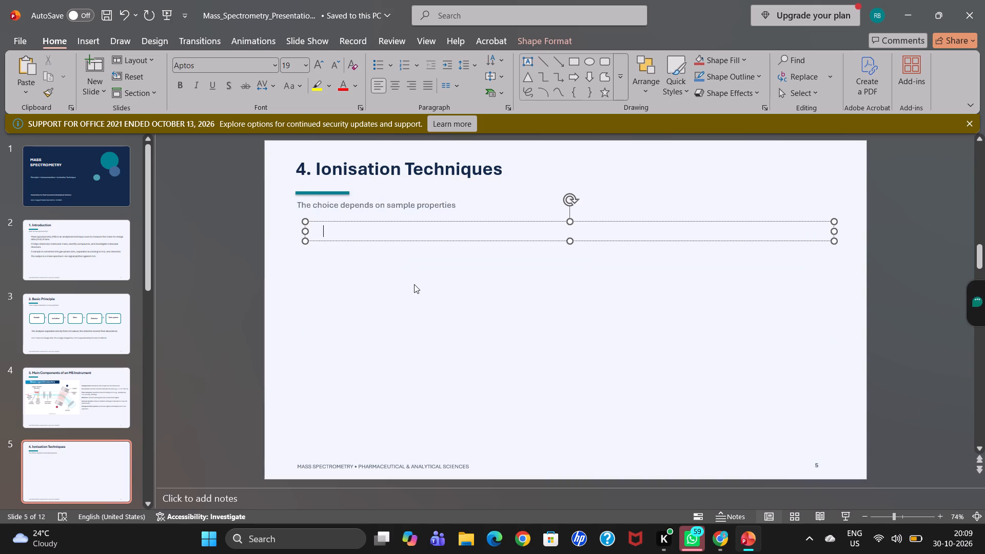
pyautogui.press('space')
pyautogui.press('BackSpace')
pyautogui.press('BackSpace')
pyautogui.press('BackSpace')
pyautogui.press('BackSpace')
pyautogui.press('BackSpace')
pyautogui.press('BackSpace')
pyautogui.hotkey('shift', 'i')
pyautogui.write('ONI')
pyautogui.write('SATION')
pyautogui.press('space')
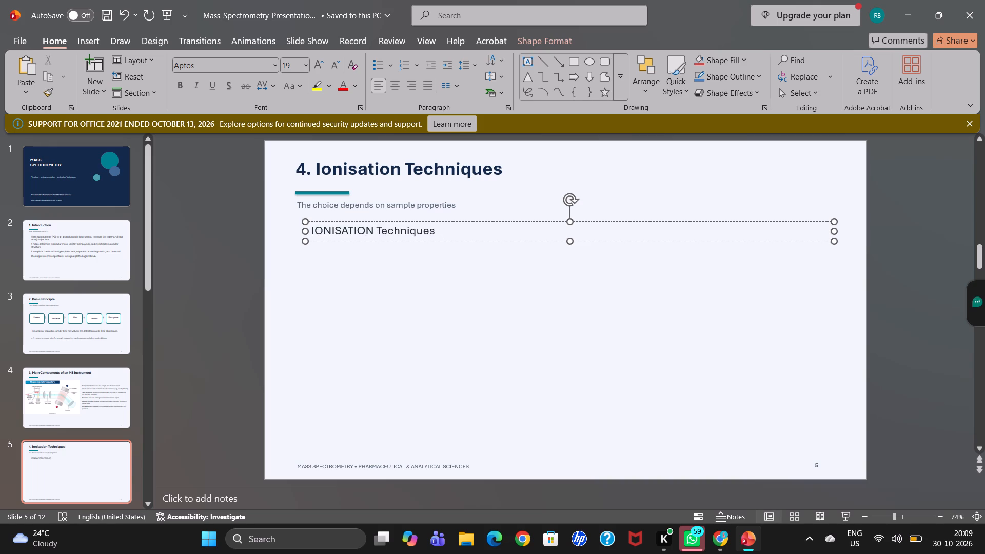
# Replace the word Techniques in the text box with TECHNIQUES METHORD in capitals.
pyautogui.press('BackSpace')
pyautogui.press('BackSpace')
pyautogui.press('BackSpace')
pyautogui.press('BackSpace')
pyautogui.press('BackSpace')
pyautogui.press('BackSpace')
pyautogui.press('BackSpace')
pyautogui.press('BackSpace')
pyautogui.press('BackSpace')
pyautogui.press('BackSpace')
pyautogui.press('BackSpace')
pyautogui.write('Te')
pyautogui.press('BackSpace')
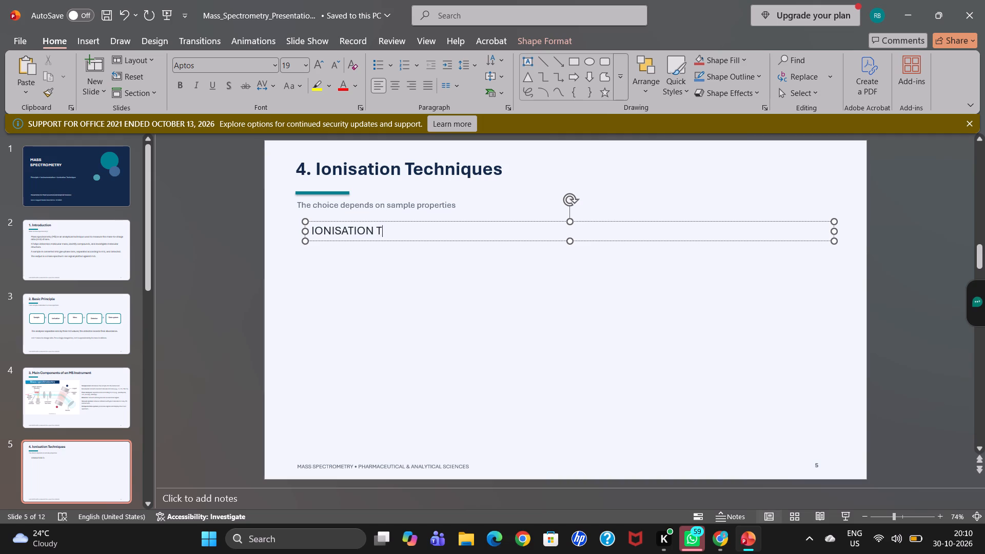
pyautogui.press('e')
pyautogui.write('CHNIQUES')
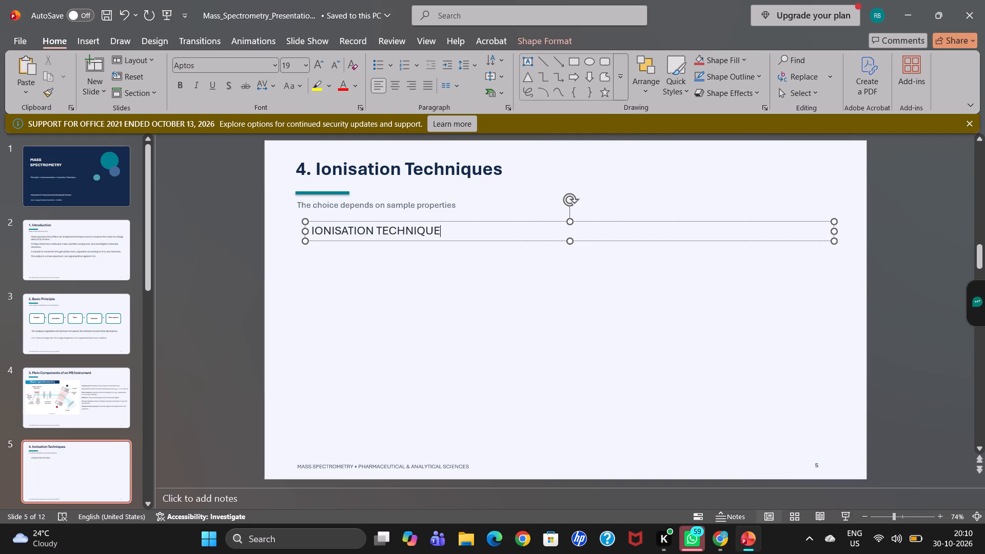
pyautogui.press('space')
pyautogui.write('METHORD')
pyautogui.press('space')
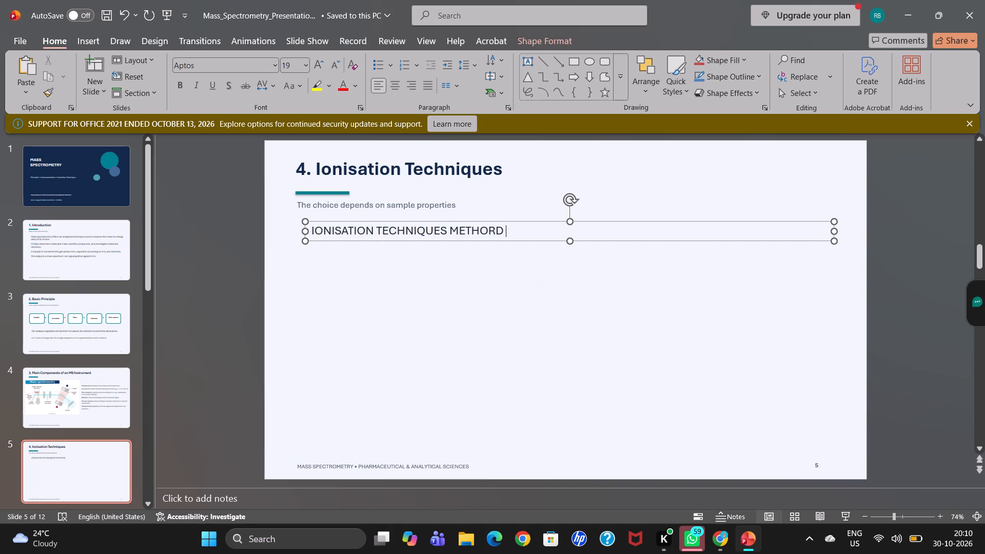
# Narrow the text box from its right side so it closely fits its single line of text.
pyautogui.moveTo(835, 230); pyautogui.dragTo(792, 229)
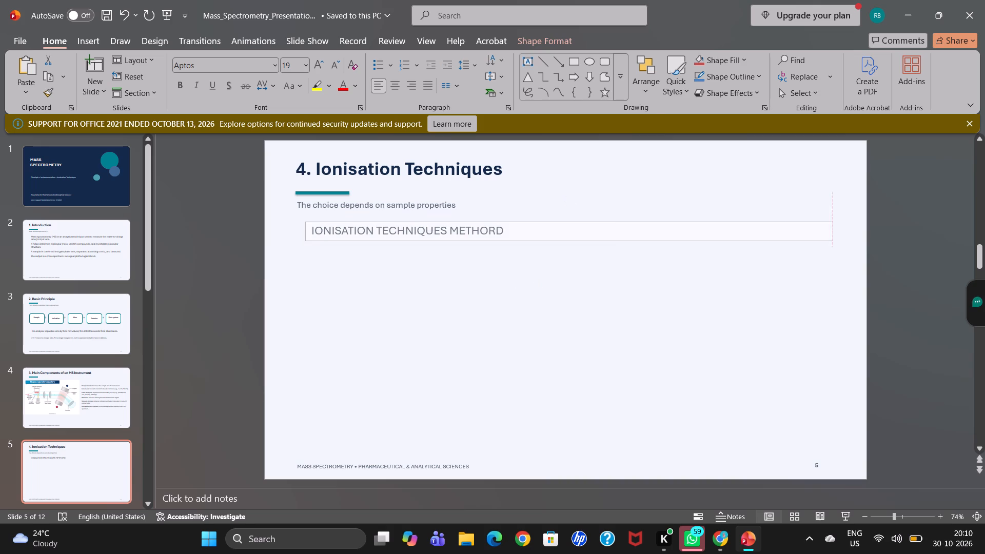
pyautogui.moveTo(792, 229); pyautogui.dragTo(520, 231)
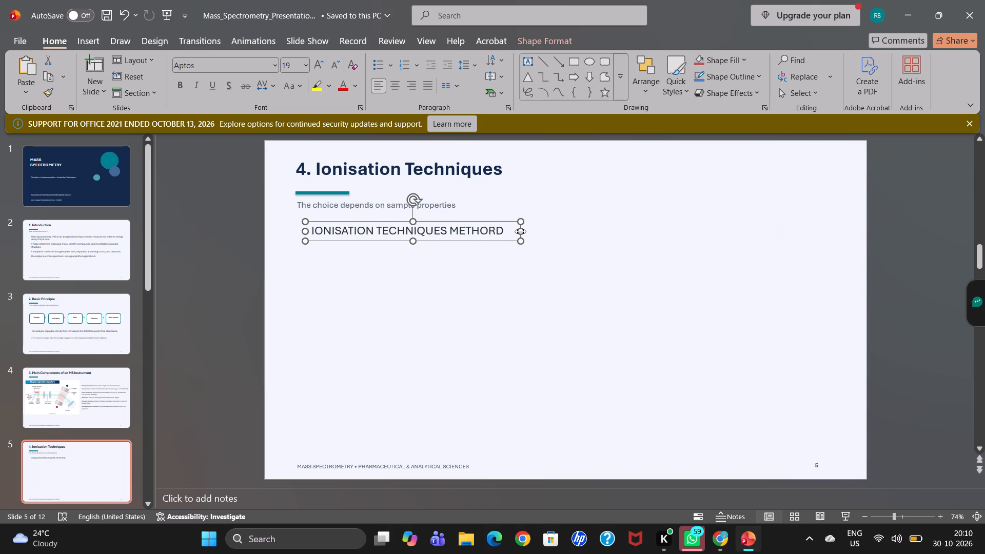
pyautogui.click(470, 219)
# Correct the misspelled word METHORD to METHOD using the spelling suggestion.
pyautogui.click(479, 276)
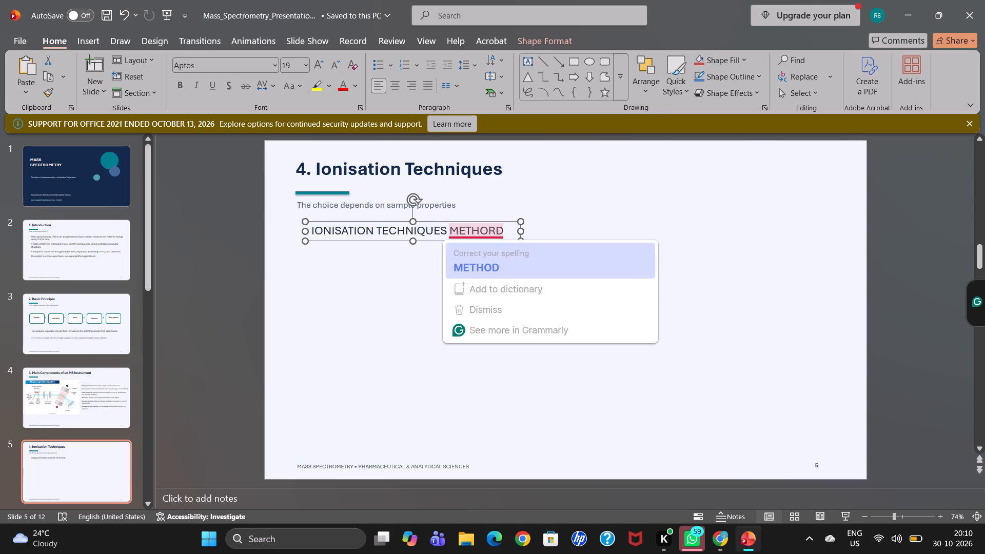
pyautogui.hotkey('shift', 'Right')
pyautogui.hotkey('shift', 'Right')
pyautogui.hotkey('shift', 'Right')
pyautogui.hotkey('shift', 'Right')
pyautogui.hotkey('shift', 'Right')
pyautogui.hotkey('shift', 'Right')
pyautogui.write('METHOD')
# Move the IONISATION TECHNIQUES METHOD text box to the upper middle of the slide, just below the subtitle line.
pyautogui.moveTo(495, 220); pyautogui.dragTo(567, 212)
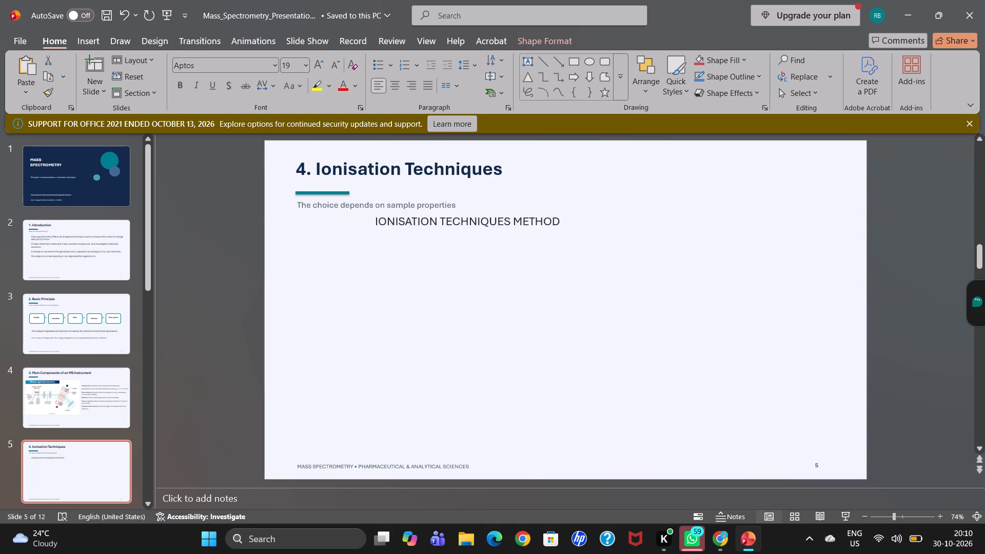
pyautogui.moveTo(567, 212); pyautogui.dragTo(652, 218)
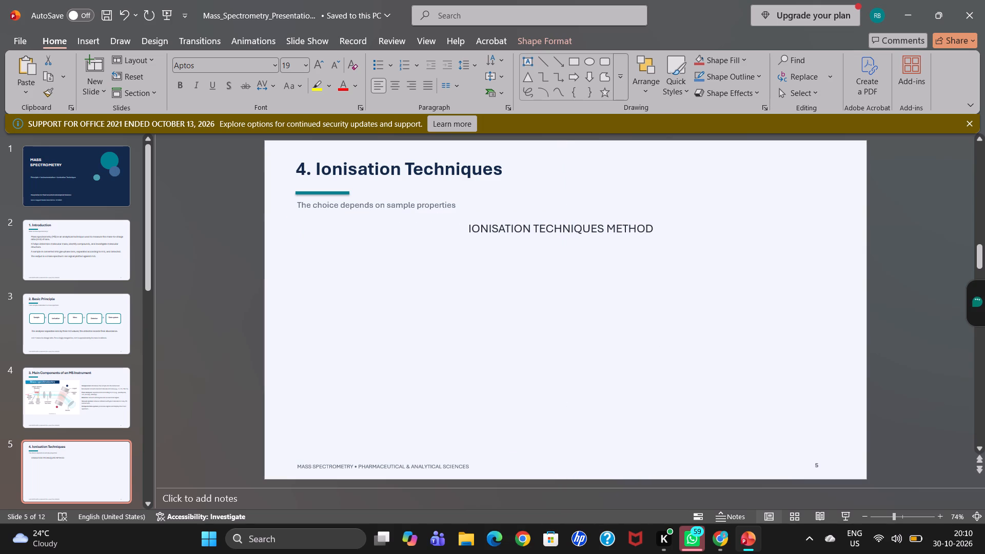
pyautogui.moveTo(652, 218); pyautogui.dragTo(649, 218)
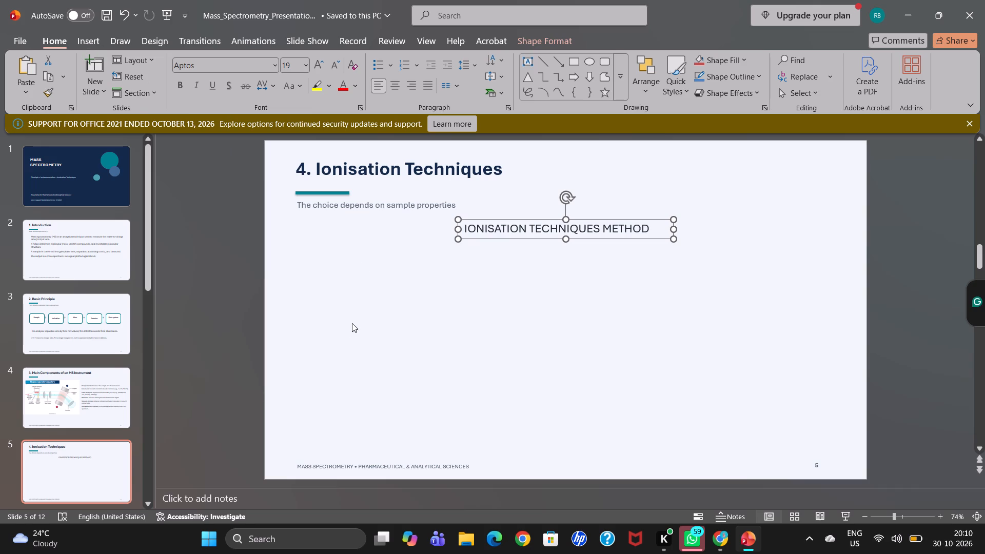
pyautogui.click(348, 307)
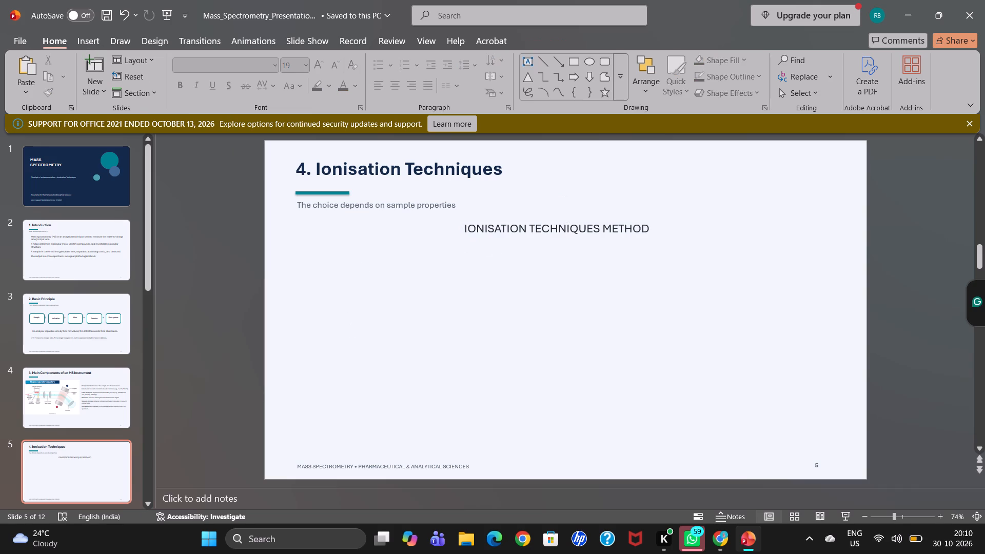
# Duplicate the IONISATION TECHNIQUES METHOD text box and place the copy below it near the slide's left edge.
pyautogui.click(514, 226)
pyautogui.click(515, 220)
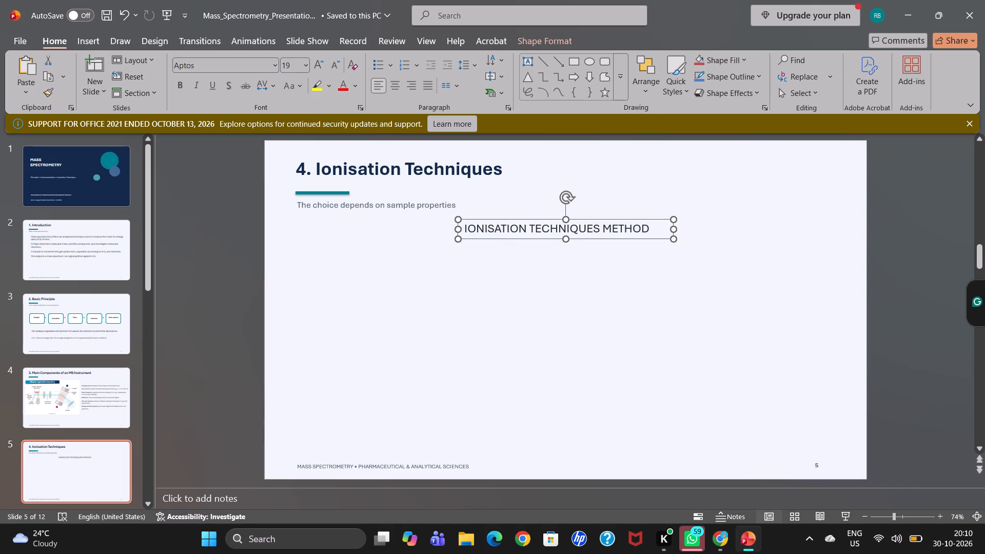
pyautogui.hotkey('ctrl', 'c')
pyautogui.hotkey('ctrl', 'v')
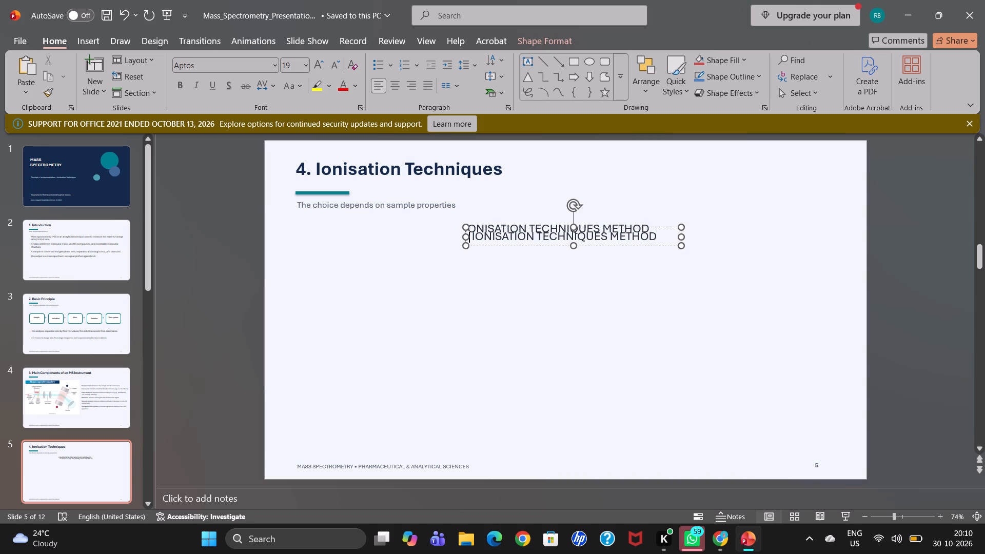
pyautogui.moveTo(527, 226); pyautogui.dragTo(400, 279)
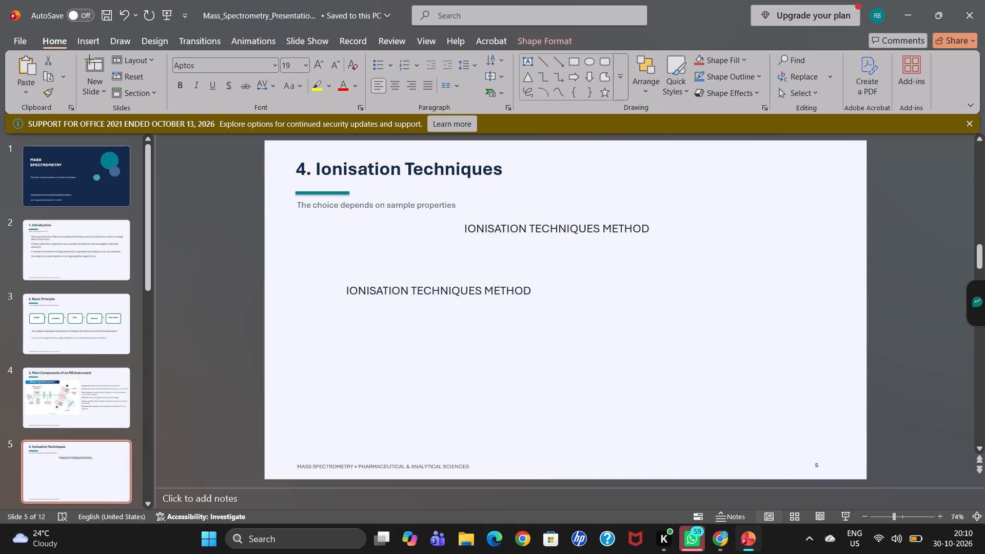
pyautogui.moveTo(400, 279); pyautogui.dragTo(339, 256)
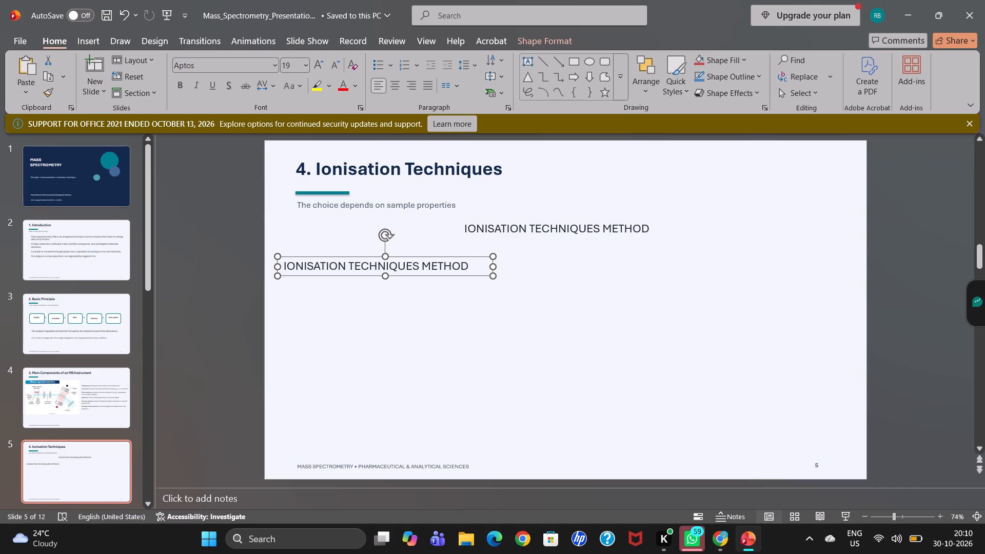
# Replace the text in the copied text box with Gas Phase.
pyautogui.doubleClick(474, 266)
pyautogui.press('BackSpace')
pyautogui.press('BackSpace')
pyautogui.press('BackSpace')
pyautogui.press('BackSpace')
pyautogui.press('BackSpace')
pyautogui.press('BackSpace')
pyautogui.press('BackSpace')
pyautogui.press('BackSpace')
pyautogui.press('BackSpace')
pyautogui.press('BackSpace')
pyautogui.press('BackSpace')
pyautogui.press('BackSpace')
pyautogui.press('BackSpace')
pyautogui.press('BackSpace')
pyautogui.press('BackSpace')
pyautogui.press('BackSpace')
pyautogui.press('BackSpace')
pyautogui.press('BackSpace')
pyautogui.press('BackSpace')
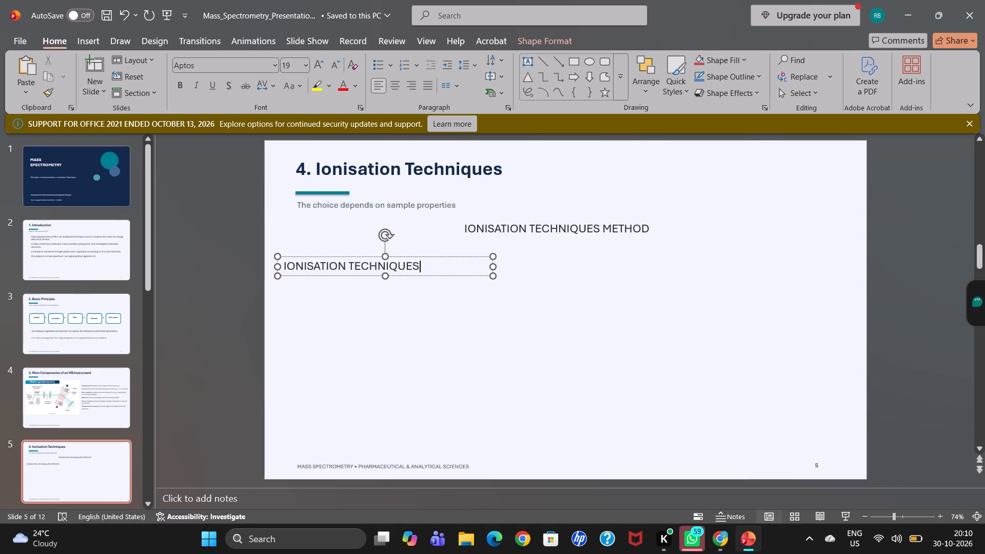
pyautogui.press('BackSpace')
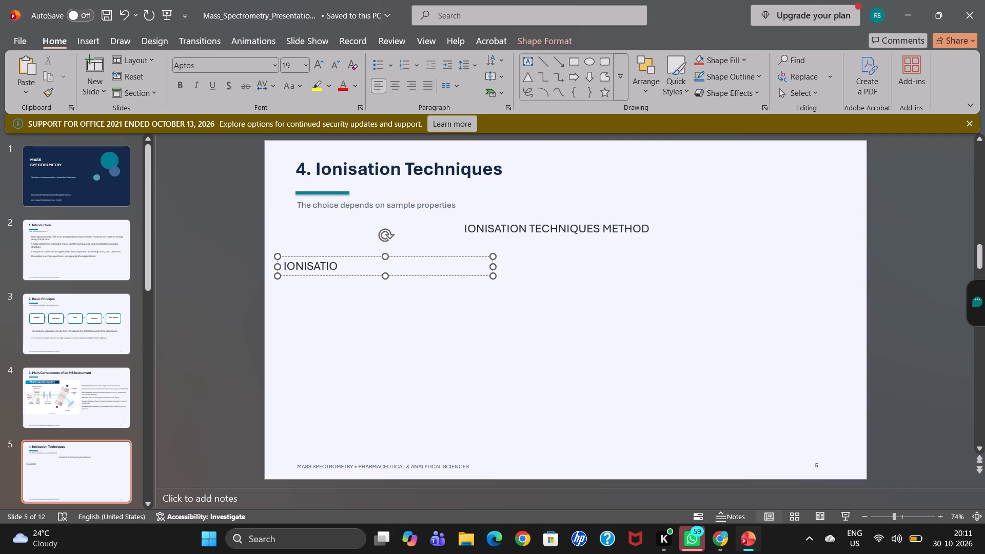
pyautogui.press('BackSpace')
pyautogui.press('BackSpace')
pyautogui.press('BackSpace')
pyautogui.press('BackSpace')
pyautogui.press('BackSpace')
pyautogui.press('BackSpace')
pyautogui.press('BackSpace')
pyautogui.press('BackSpace')
pyautogui.press('BackSpace')
pyautogui.hotkey('shift', 'g')
pyautogui.press('BackSpace')
pyautogui.press('g')
pyautogui.write('as Phase')
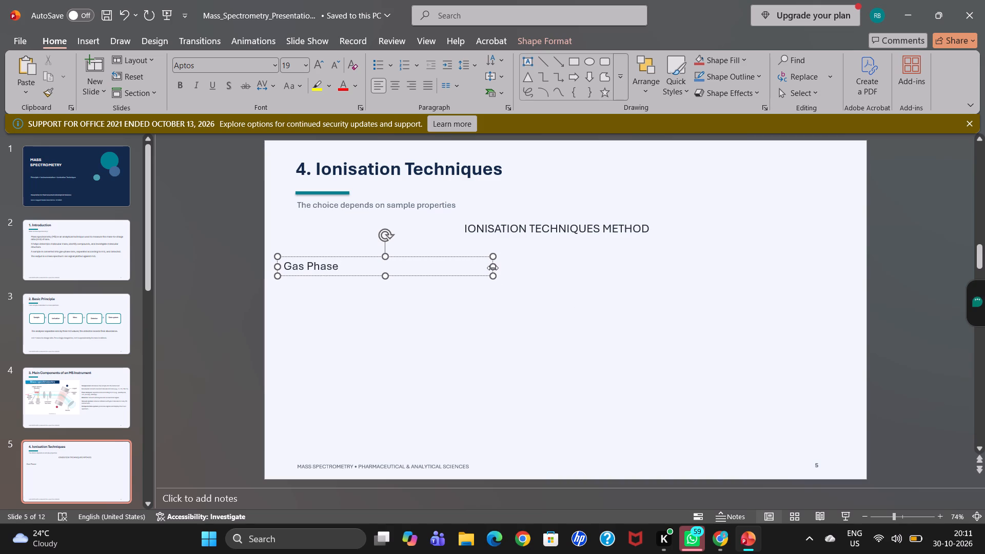
# Narrow the Gas Phase text box from its right side to about half its width.
pyautogui.moveTo(492, 267); pyautogui.dragTo(387, 266)
# Duplicate the Gas Phase text box and place the copy in the same row, beneath the IONISATION TECHNIQUES METHOD heading.
pyautogui.click(360, 256)
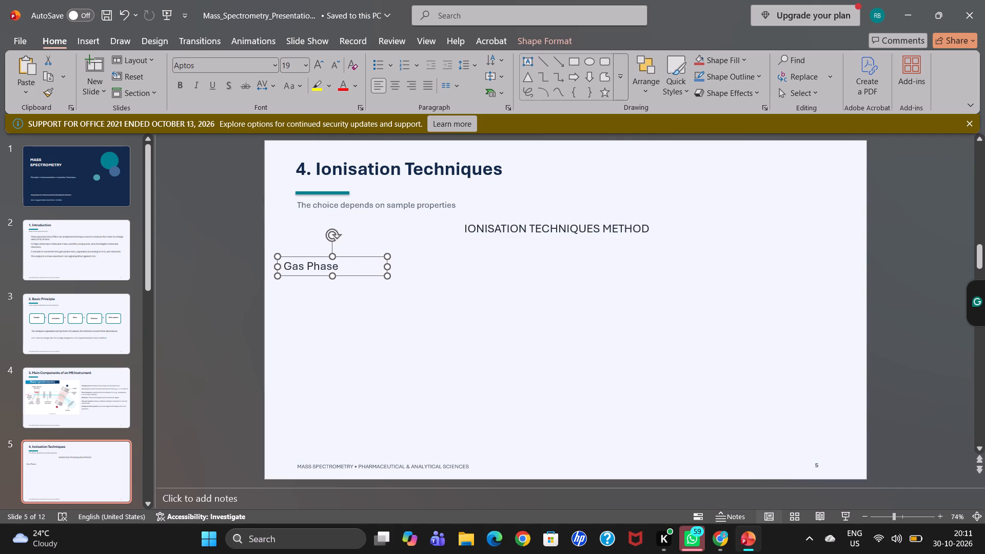
pyautogui.hotkey('ctrl', 'c')
pyautogui.hotkey('ctrl', 'v')
pyautogui.moveTo(374, 264); pyautogui.dragTo(375, 264)
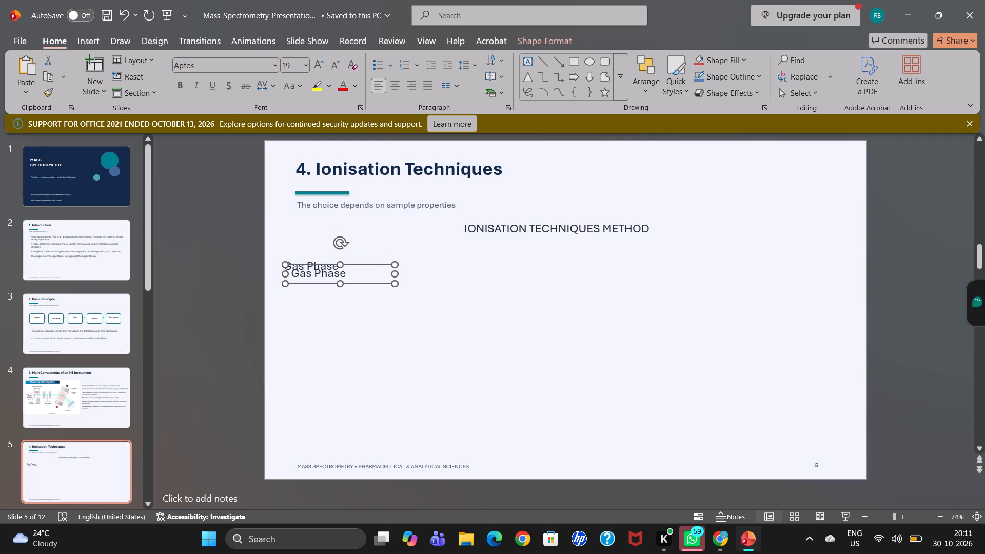
pyautogui.moveTo(375, 264); pyautogui.dragTo(577, 259)
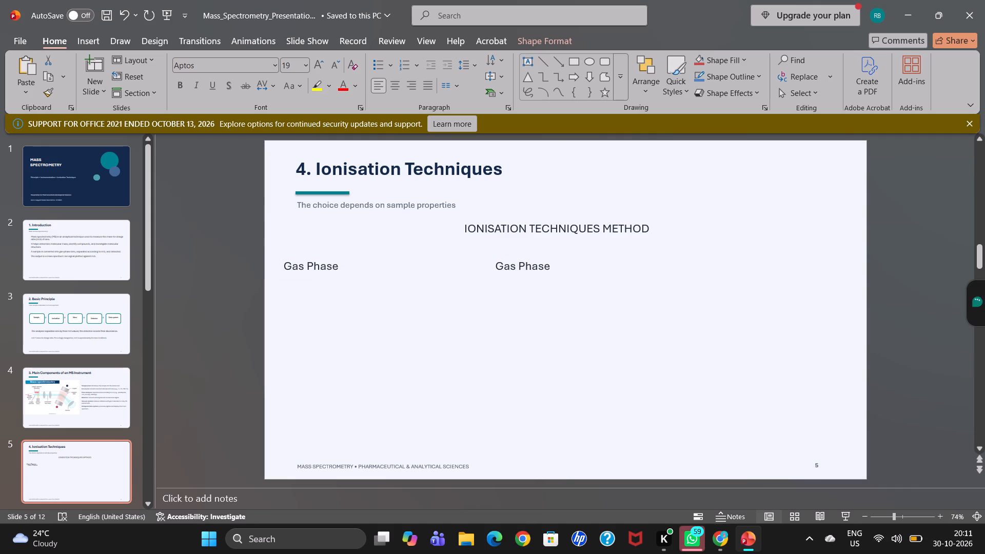
pyautogui.moveTo(577, 259); pyautogui.dragTo(597, 256)
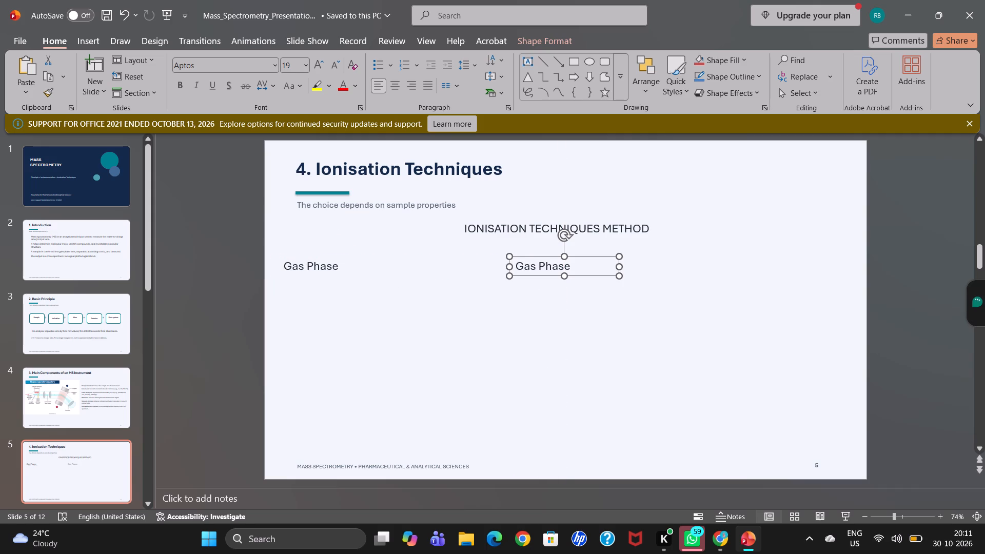
# Replace the text in the middle copy of the Gas Phase box with Desorption Techniques.
pyautogui.doubleClick(571, 268)
pyautogui.press('BackSpace')
pyautogui.press('BackSpace')
pyautogui.press('BackSpace')
pyautogui.press('BackSpace')
pyautogui.press('BackSpace')
pyautogui.press('BackSpace')
pyautogui.press('BackSpace')
pyautogui.press('BackSpace')
pyautogui.press('BackSpace')
pyautogui.write('Des')
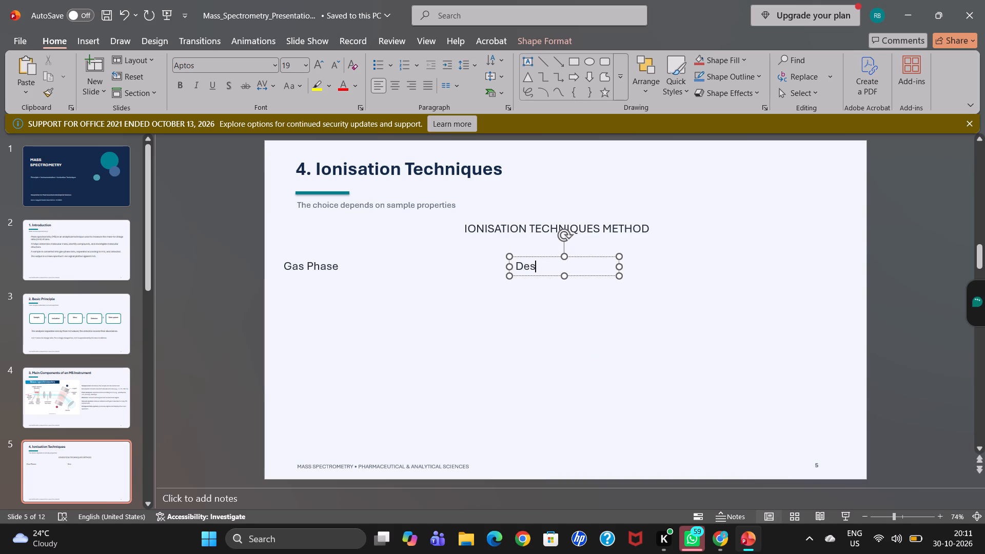
pyautogui.write('orption Technique')
pyautogui.press('s')
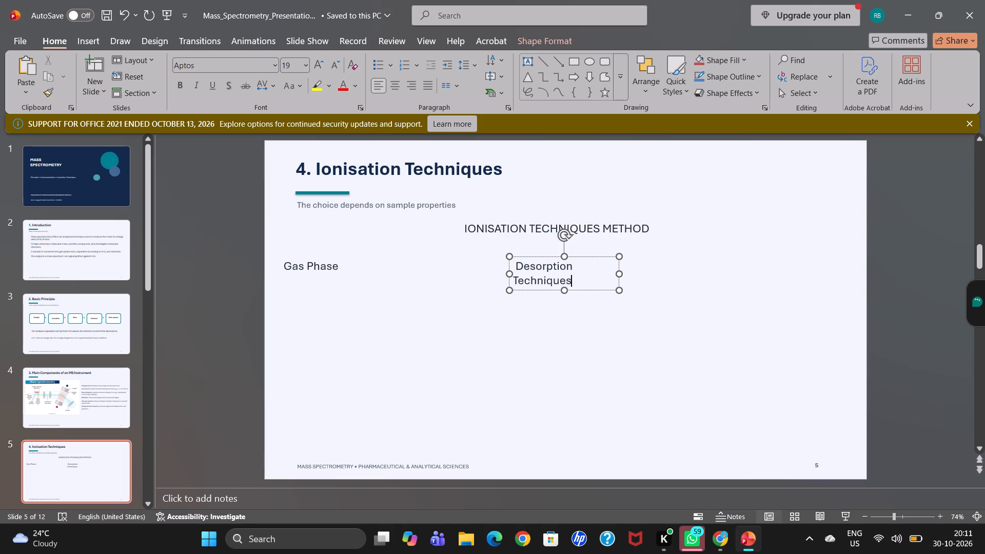
# Widen the Desorption Techniques text box from its left side so its text fits on one line.
pyautogui.click(620, 270)
pyautogui.moveTo(508, 274); pyautogui.dragTo(504, 274)
pyautogui.moveTo(504, 274); pyautogui.dragTo(491, 272)
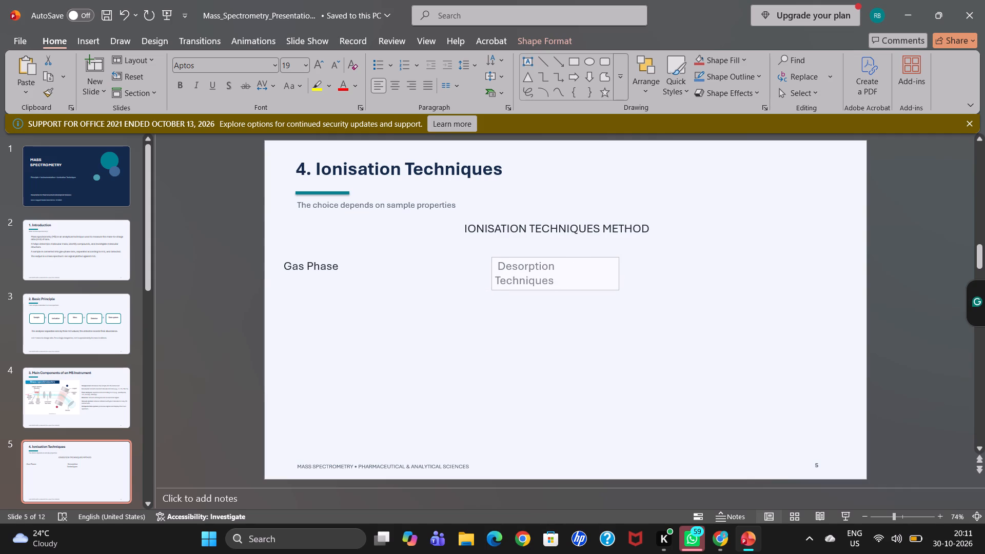
pyautogui.moveTo(491, 272); pyautogui.dragTo(485, 271)
pyautogui.click(638, 299)
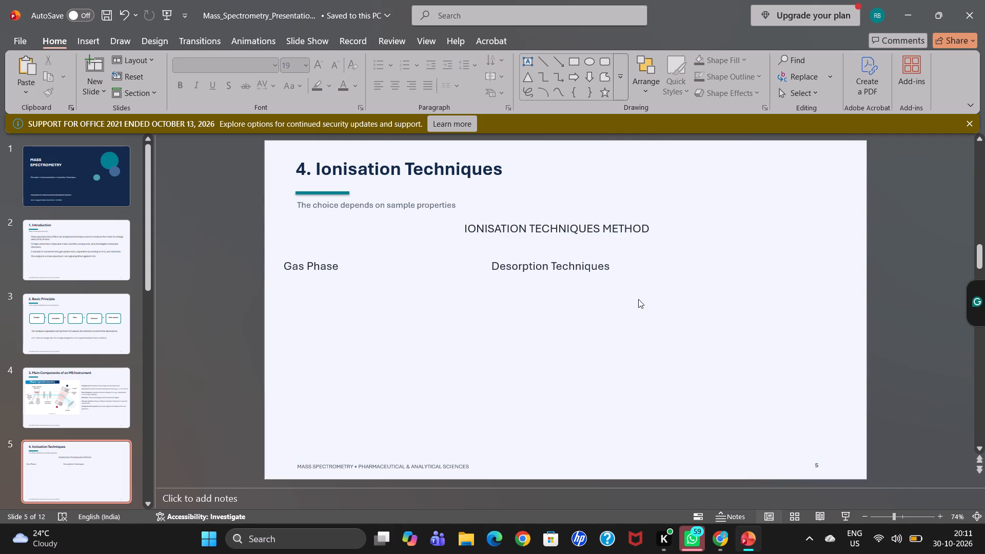
# Duplicate the Desorption Techniques text box and place the copy at the right end of the same row.
pyautogui.click(549, 265)
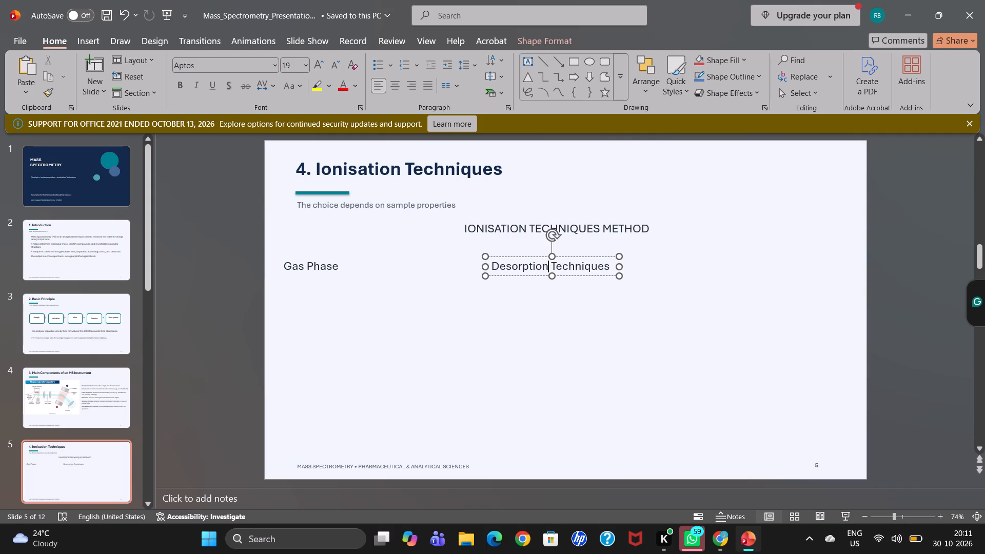
pyautogui.click(518, 256)
pyautogui.hotkey('ctrl', 'c')
pyautogui.hotkey('ctrl', 'v')
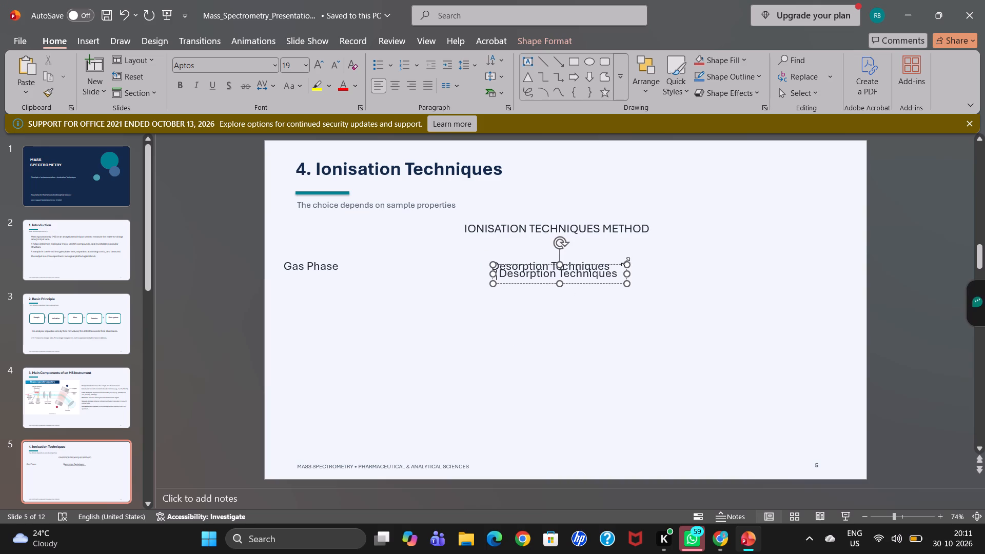
pyautogui.moveTo(621, 270); pyautogui.dragTo(752, 263)
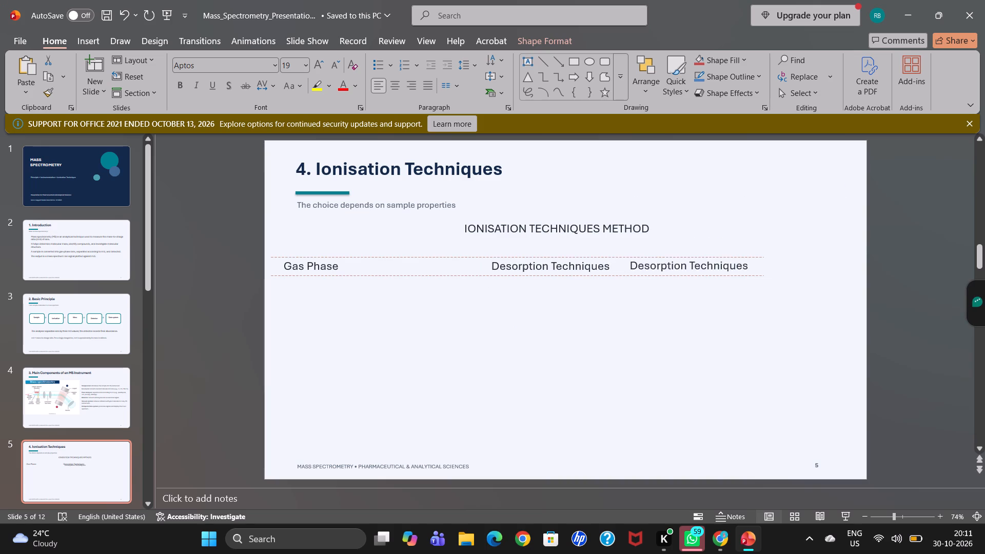
pyautogui.moveTo(752, 263); pyautogui.dragTo(810, 265)
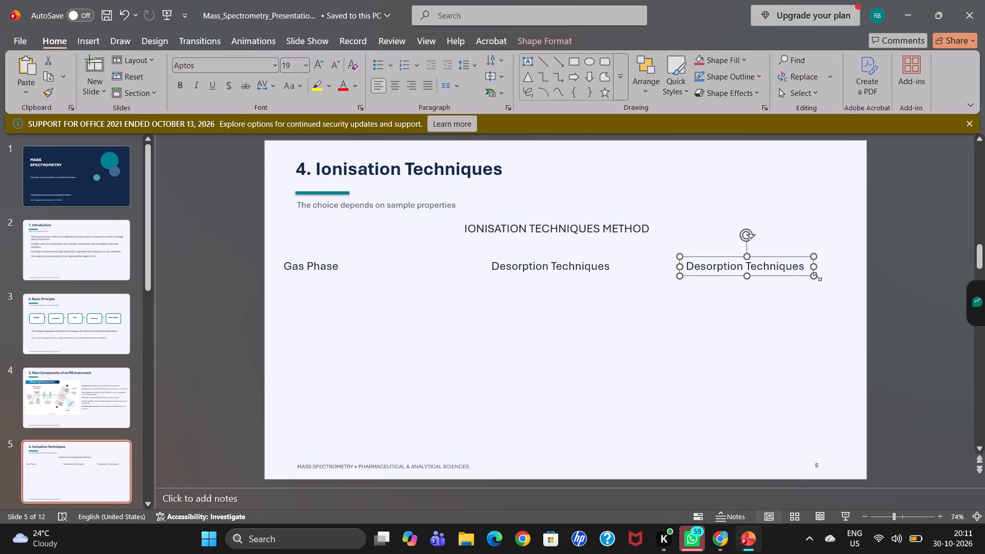
# Replace the text in the rightmost text box of the row with Evaporative Methord.
pyautogui.doubleClick(806, 267)
pyautogui.press('BackSpace')
pyautogui.press('BackSpace')
pyautogui.press('BackSpace')
pyautogui.press('BackSpace')
pyautogui.press('BackSpace')
pyautogui.press('BackSpace')
pyautogui.press('BackSpace')
pyautogui.press('BackSpace')
pyautogui.press('BackSpace')
pyautogui.press('BackSpace')
pyautogui.press('BackSpace')
pyautogui.press('BackSpace')
pyautogui.press('BackSpace')
pyautogui.press('BackSpace')
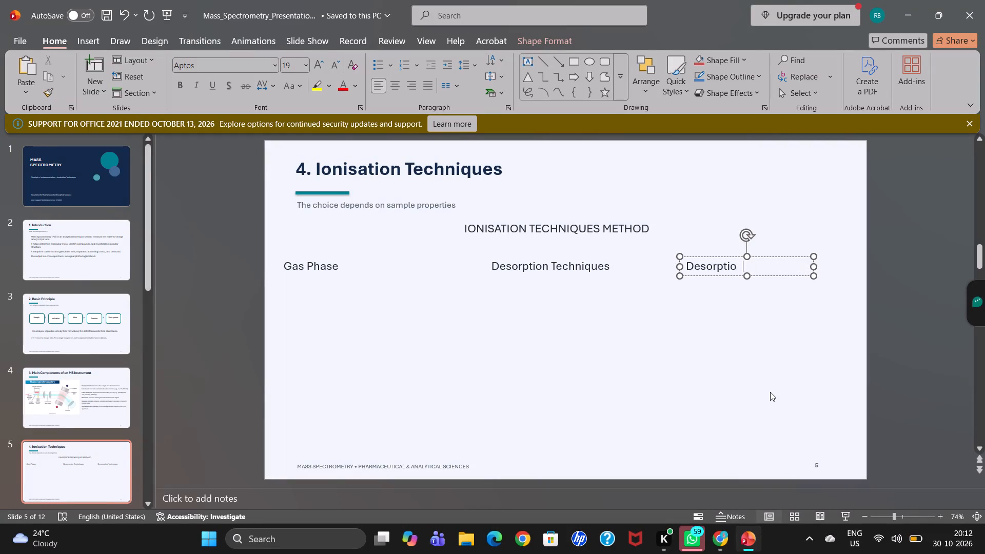
pyautogui.press('BackSpace')
pyautogui.press('BackSpace')
pyautogui.press('BackSpace')
pyautogui.press('BackSpace')
pyautogui.press('BackSpace')
pyautogui.press('BackSpace')
pyautogui.press('BackSpace')
pyautogui.hotkey('shift', 'e')
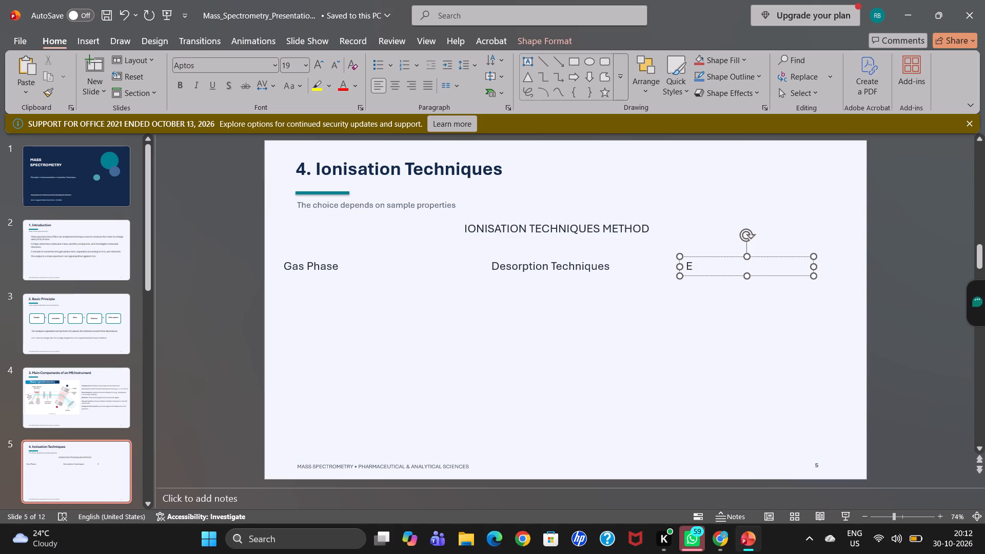
pyautogui.write('va')
pyautogui.write('porati')
pyautogui.press('BackSpace')
pyautogui.press('i')
pyautogui.write('ve')
pyautogui.press('space')
pyautogui.write('Methord')
pyautogui.press('space')
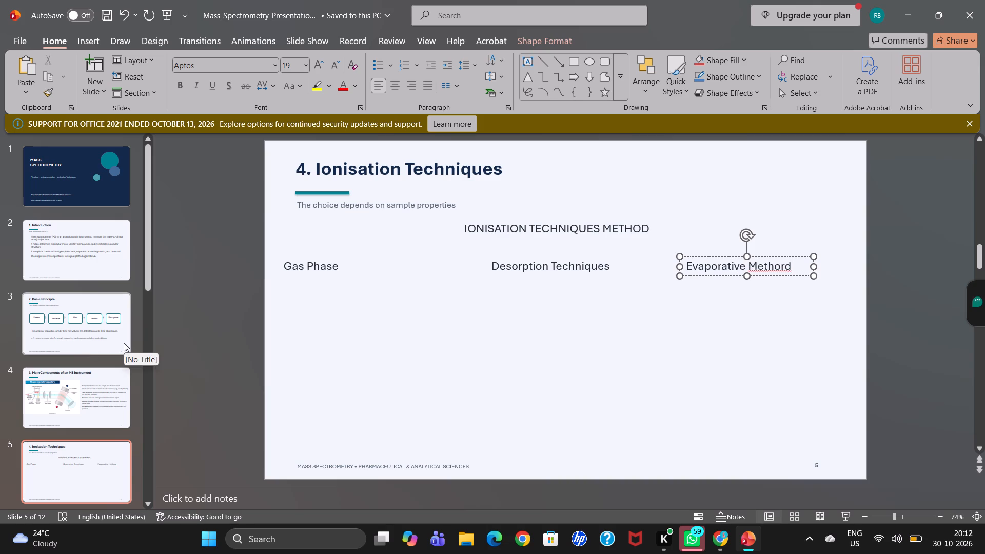
# Review the deck's slides from the title slide through References and Further Reading, and return to the Ionisation Techniques slide.
pyautogui.click(83, 324)
pyautogui.click(89, 221)
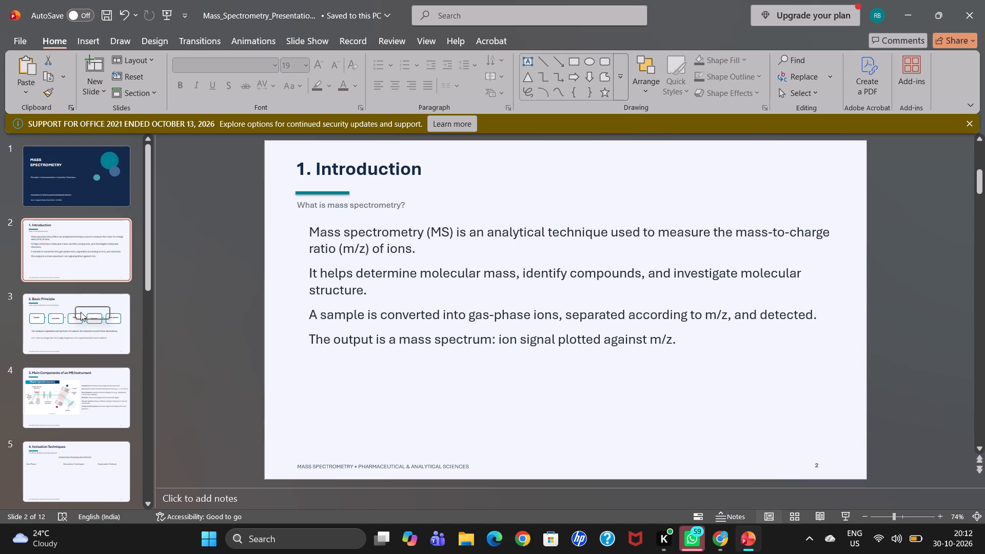
pyautogui.click(87, 413)
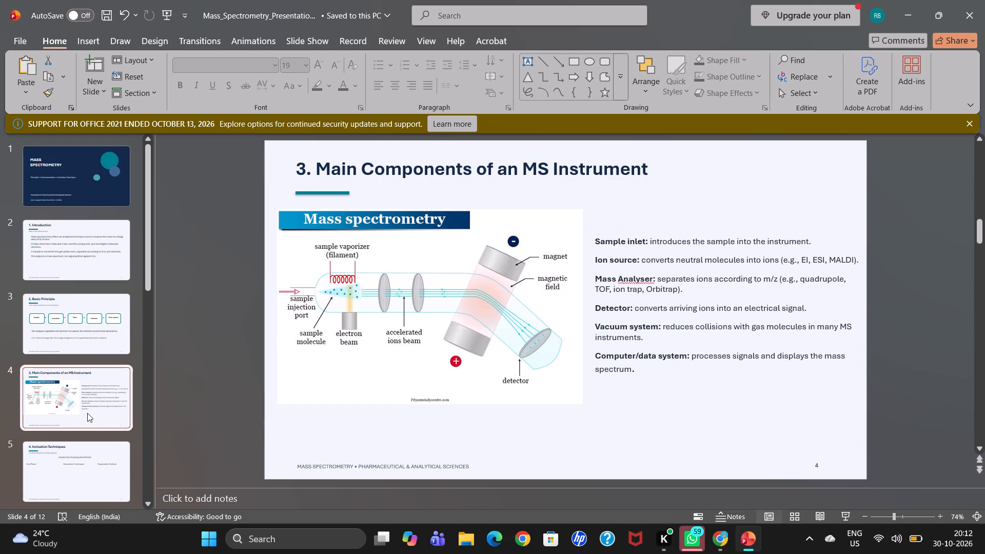
pyautogui.hscroll(1, 87, 413)
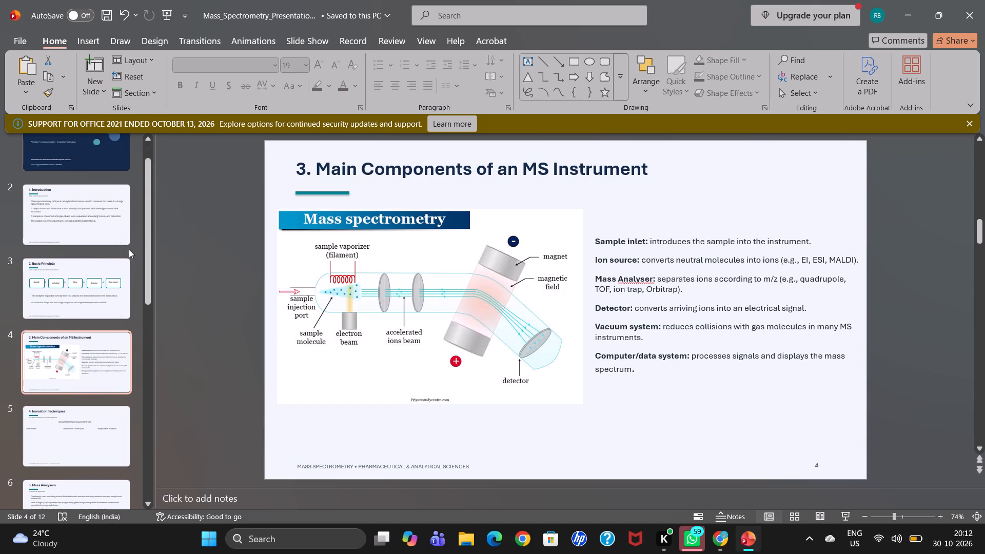
pyautogui.scroll(10, 64, 307)
pyautogui.click(87, 174)
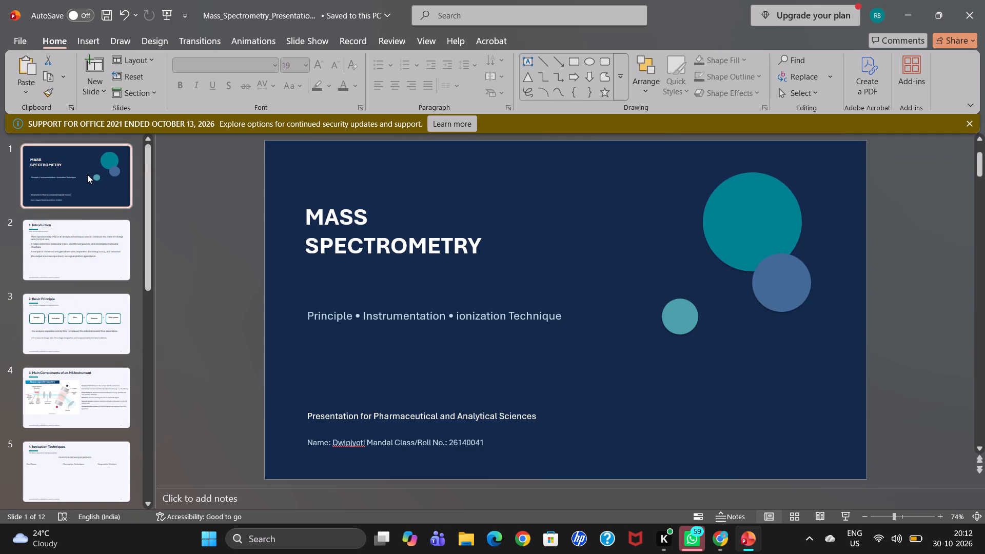
pyautogui.press('Down')
pyautogui.press('Down')
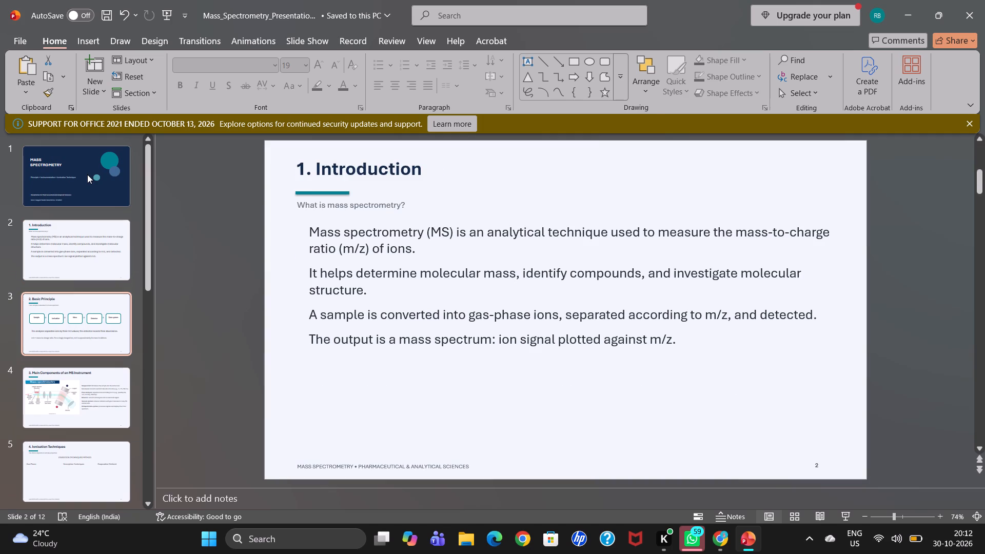
pyautogui.press('Down')
pyautogui.press('Down')
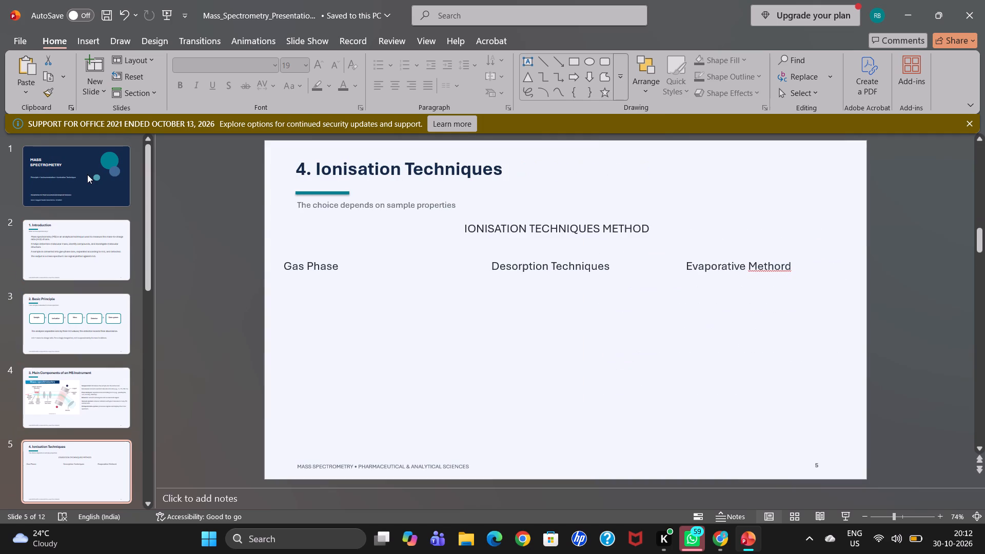
pyautogui.press('Down')
pyautogui.press('Down')
pyautogui.press('Down')
pyautogui.press('Down')
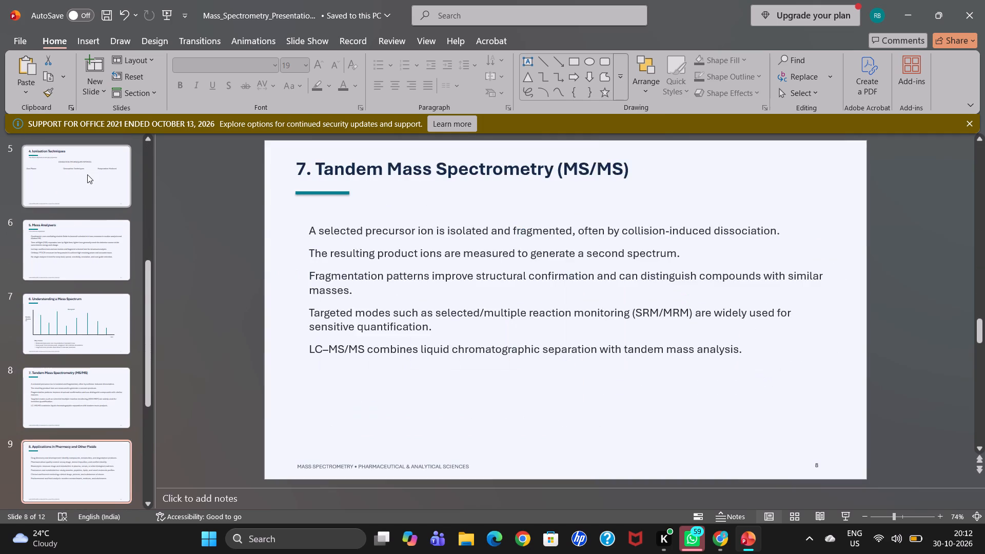
pyautogui.press('Down')
pyautogui.press('Down')
pyautogui.press('Down')
pyautogui.press('Down')
pyautogui.press('Down')
pyautogui.press('Up')
pyautogui.press('Up')
pyautogui.press('Up')
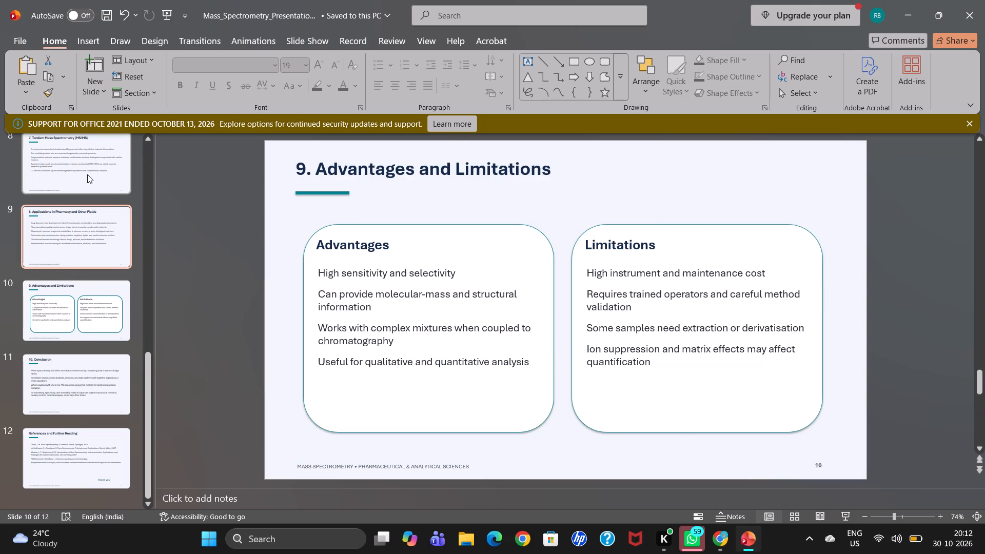
pyautogui.press('Up')
pyautogui.press('Up')
pyautogui.press('Up')
pyautogui.press('Up')
pyautogui.press('Up')
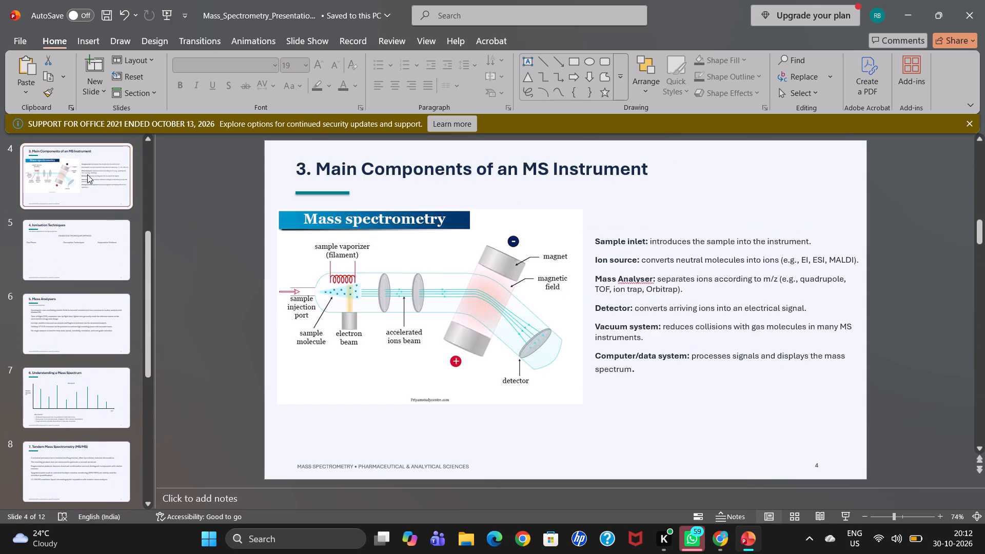
pyautogui.press('Down')
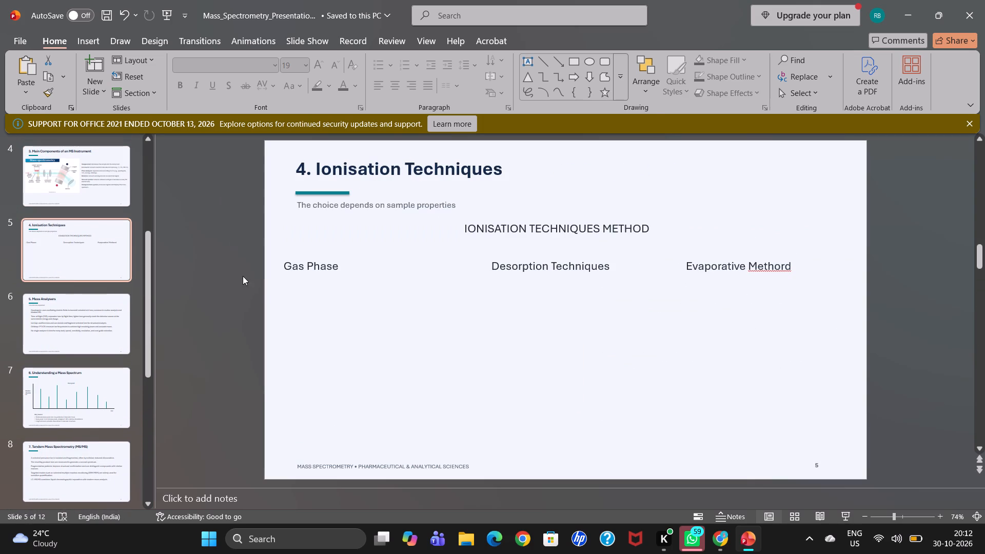
pyautogui.click(478, 385)
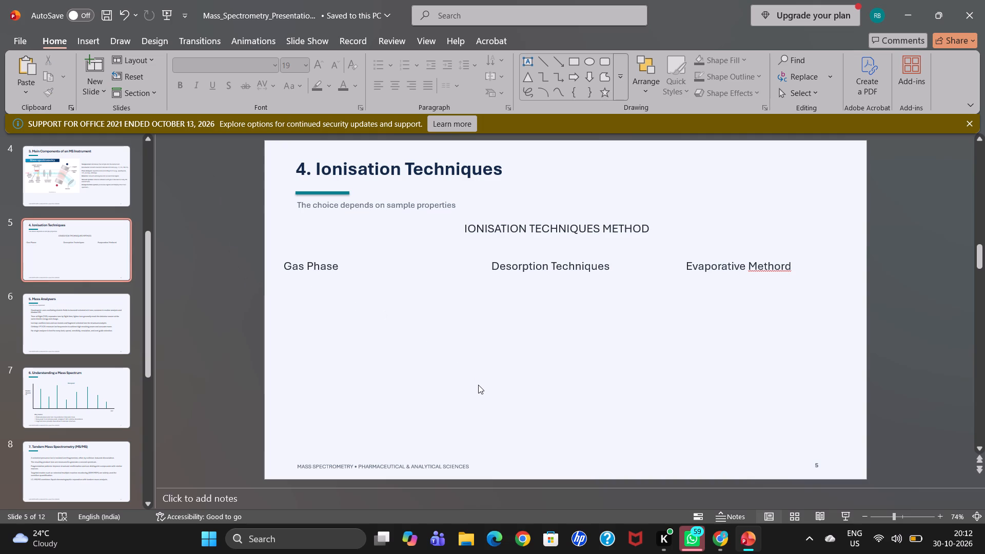
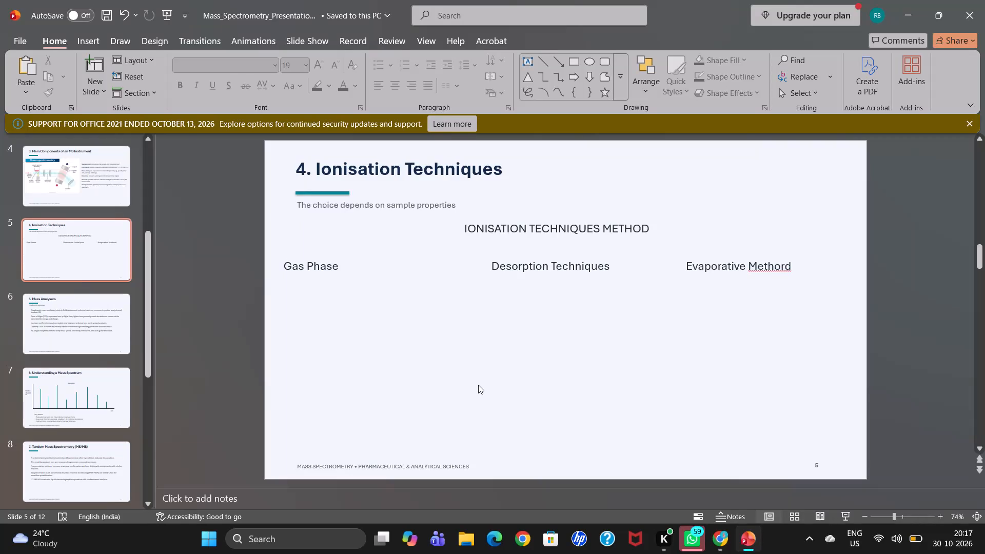
# Duplicate the Gas Phase text box and place the copy directly beneath the original, aligned with its left edge.
pyautogui.click(308, 269)
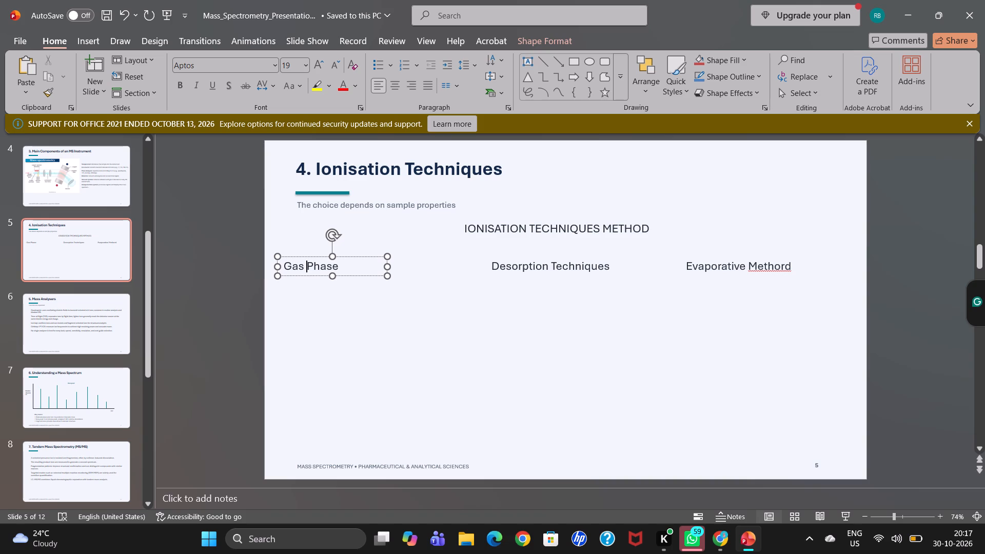
pyautogui.click(371, 265)
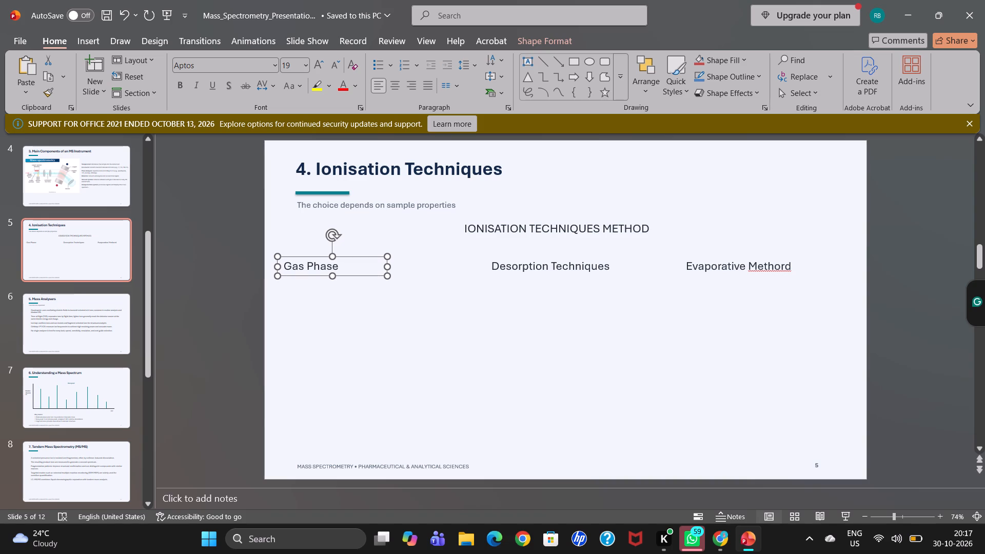
pyautogui.click(372, 258)
pyautogui.hotkey('ctrl', 'c')
pyautogui.hotkey('ctrl', 'v')
pyautogui.moveTo(373, 263); pyautogui.dragTo(370, 269)
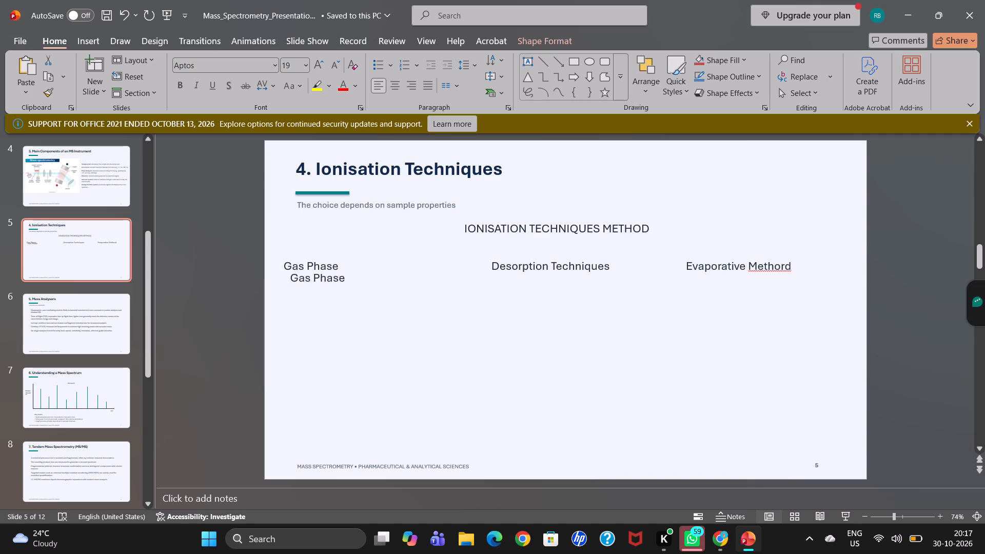
pyautogui.moveTo(370, 269); pyautogui.dragTo(366, 286)
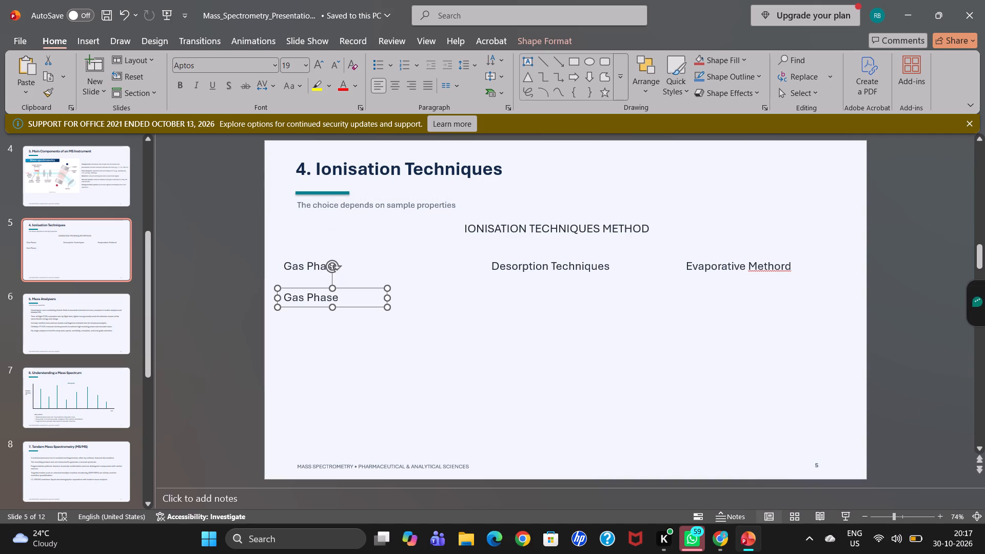
# Replace the text in the copied box beneath Gas Phase with Oldest and Popular.
pyautogui.doubleClick(343, 296)
pyautogui.press('BackSpace')
pyautogui.press('BackSpace')
pyautogui.press('BackSpace')
pyautogui.press('BackSpace')
pyautogui.press('BackSpace')
pyautogui.press('BackSpace')
pyautogui.press('BackSpace')
pyautogui.press('BackSpace')
pyautogui.press('BackSpace')
pyautogui.press('BackSpace')
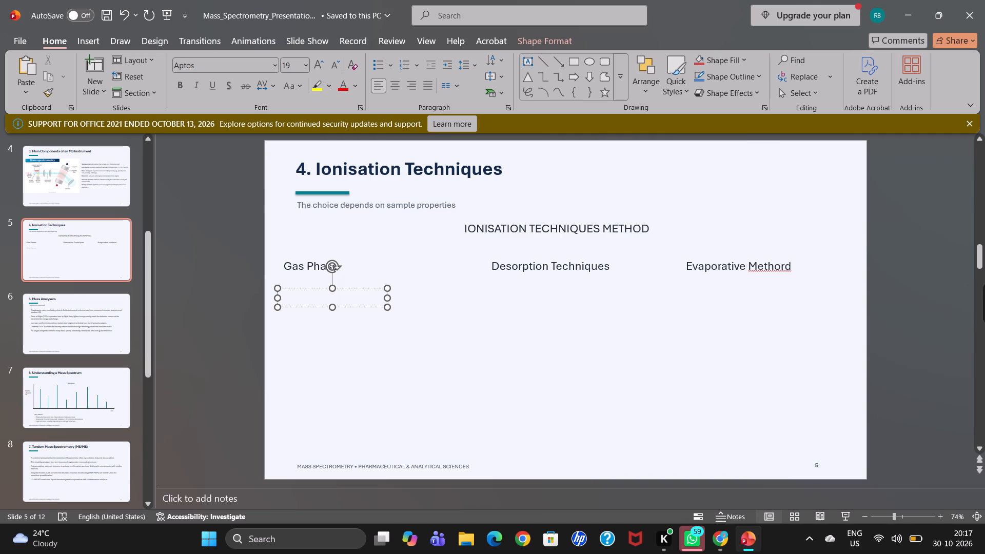
pyautogui.write('Oldest')
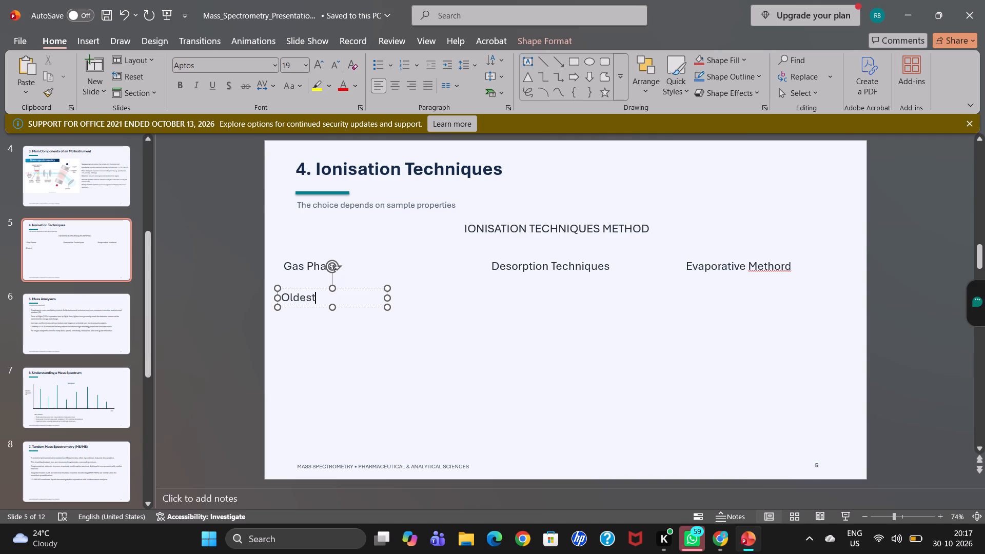
pyautogui.press('space')
pyautogui.write('and')
pyautogui.press('space')
pyautogui.write('Popular')
pyautogui.press('space')
# Add a second line below Oldest and Popular reading Sample vapourise before Ionisation.
pyautogui.press('Return')
pyautogui.write('SAmple')
pyautogui.press('space')
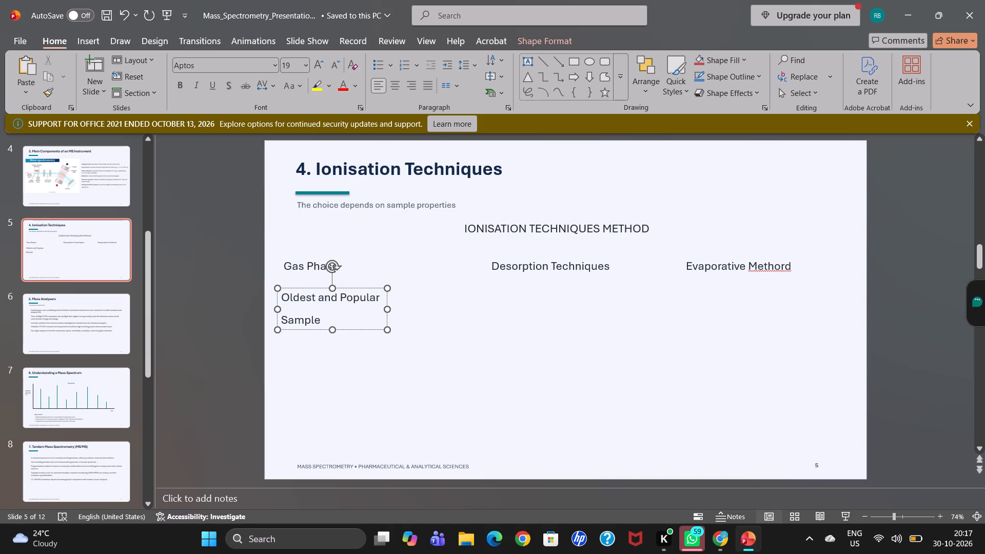
pyautogui.write('vap')
pyautogui.press('o')
pyautogui.write('uri')
pyautogui.write('se')
pyautogui.press('space')
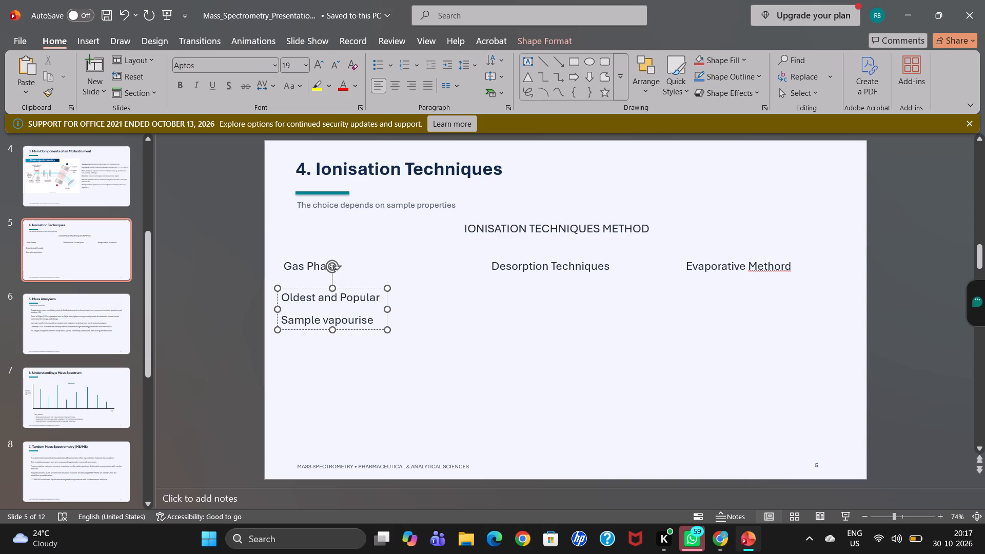
pyautogui.write('before')
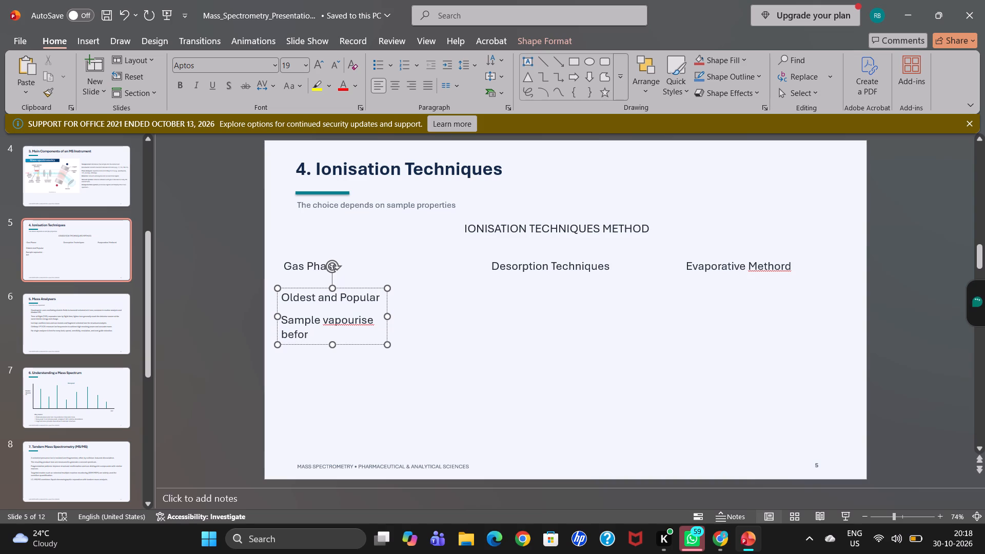
pyautogui.press('space')
pyautogui.hotkey('shift', 'i')
pyautogui.write('oni')
pyautogui.write('sation')
pyautogui.press('space')
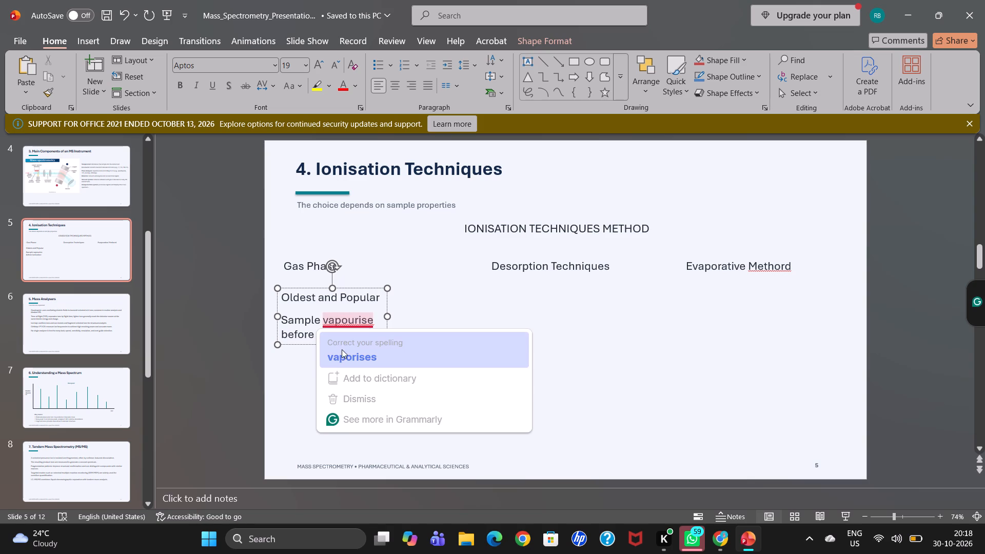
# Correct the misspelled verb in the second line to vaporises using the suggested spelling, and capitalise it as Vaporises.
pyautogui.click(345, 359)
pyautogui.hotkey('shift', 'Right')
pyautogui.hotkey('shift', 'Right')
pyautogui.hotkey('shift', 'Right')
pyautogui.hotkey('shift', 'Right')
pyautogui.hotkey('shift', 'Right')
pyautogui.hotkey('shift', 'Right')
pyautogui.write('vaporises')
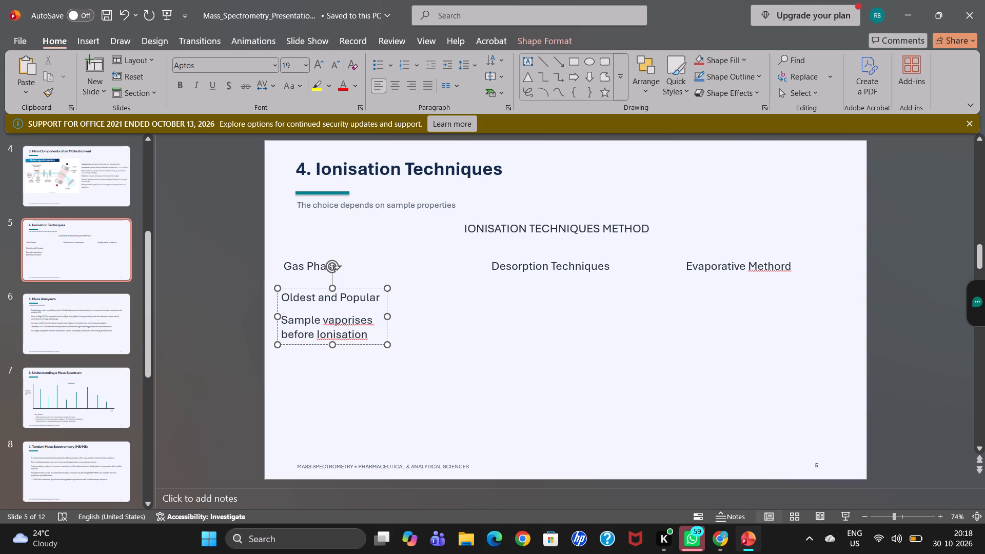
pyautogui.click(328, 320)
pyautogui.press('BackSpace')
pyautogui.hotkey('shift', 'v')
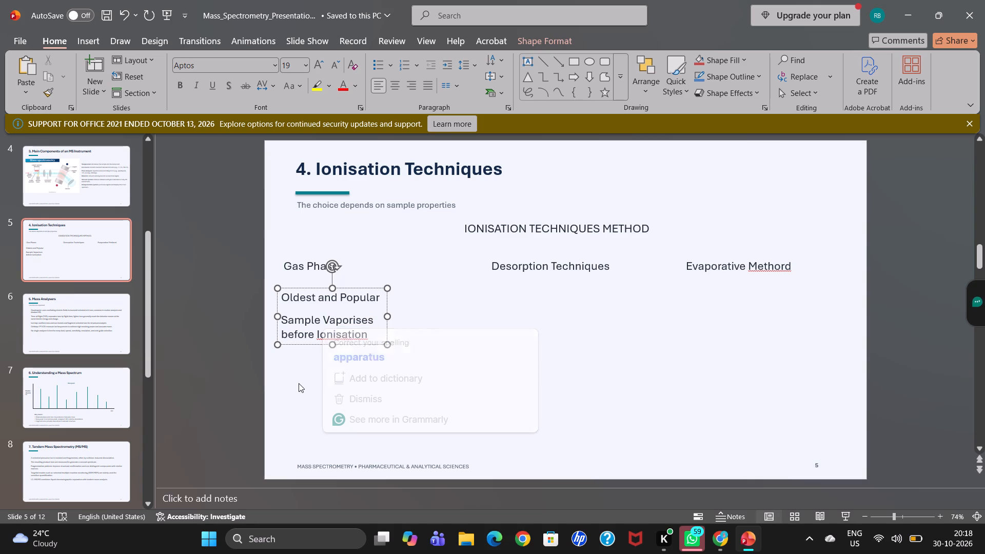
pyautogui.click(299, 383)
# Change Ionisation to Ionization and Vaporises to Vaporizes in the second line using the spelling suggestions.
pyautogui.click(346, 335)
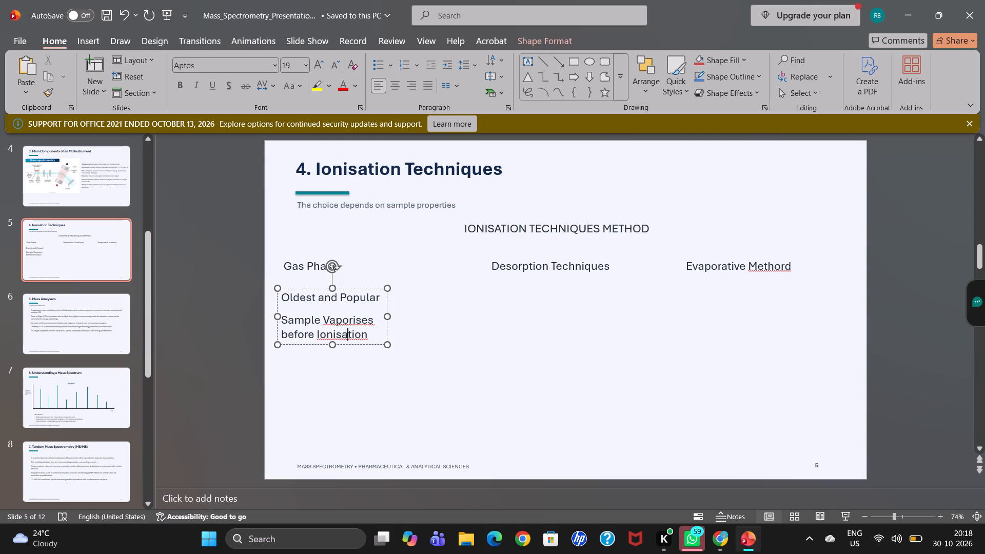
pyautogui.rightClick(350, 337)
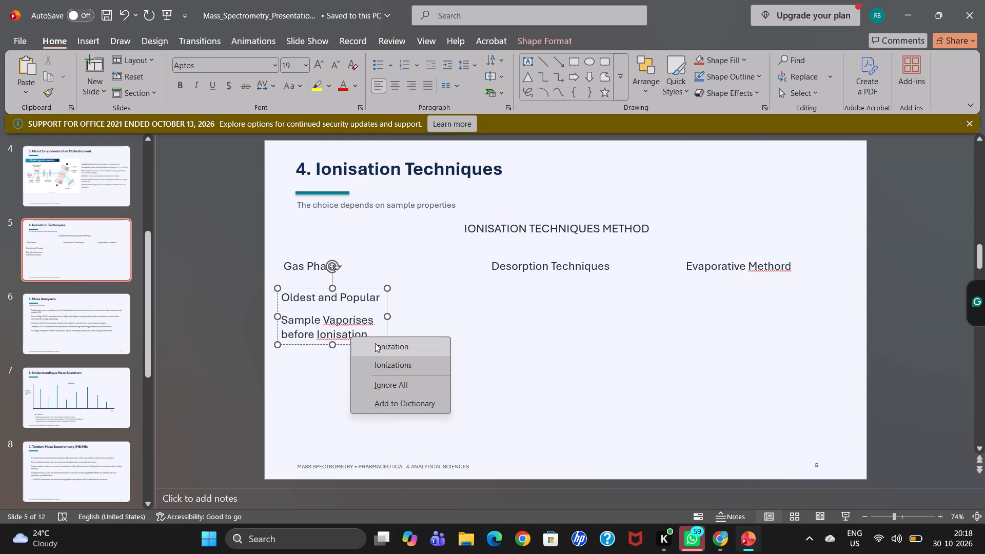
pyautogui.click(375, 343)
pyautogui.click(347, 319)
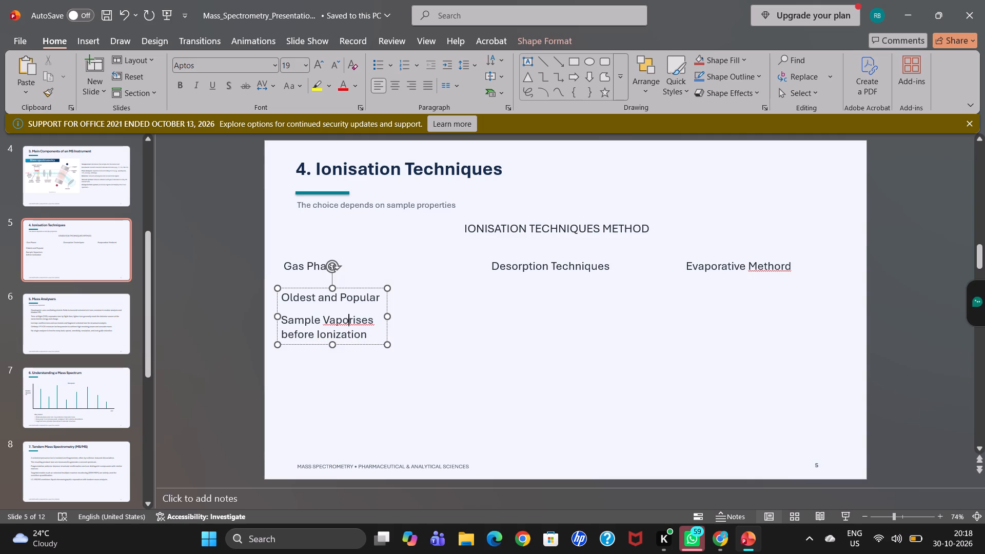
pyautogui.rightClick(347, 319)
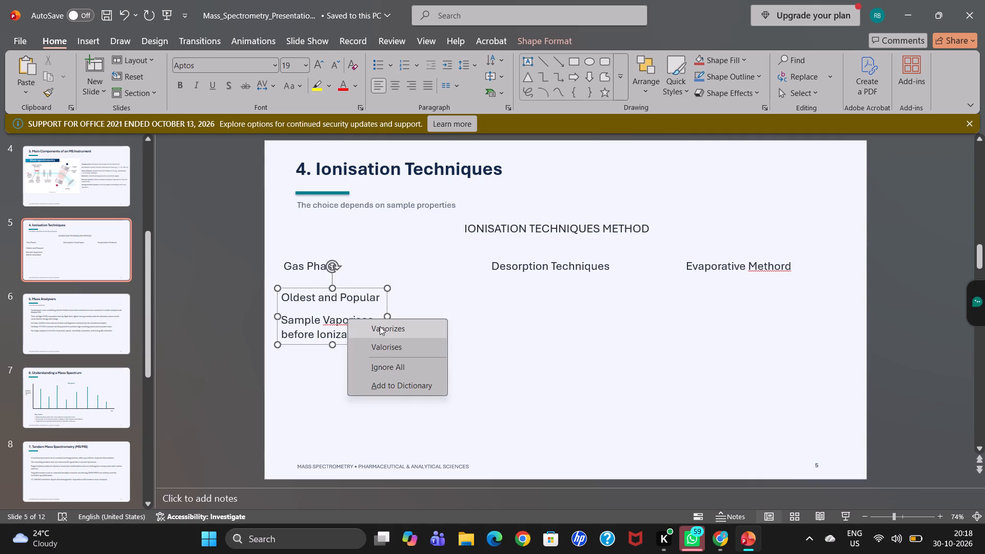
pyautogui.click(380, 326)
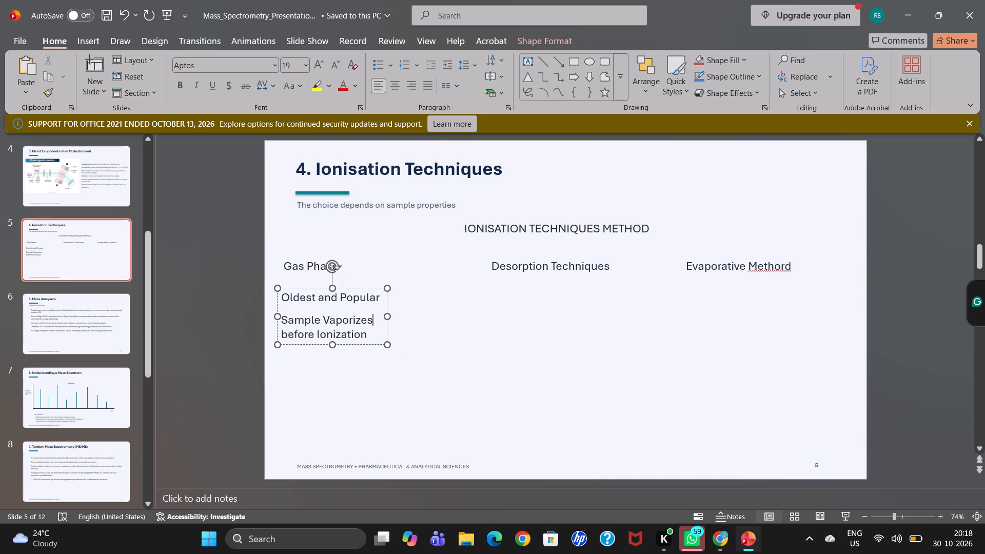
# Format both lines beneath Gas Phase as a bulleted list and widen their text box to the right so Oldest and Popular fits on one line.
pyautogui.moveTo(282, 297); pyautogui.dragTo(314, 321)
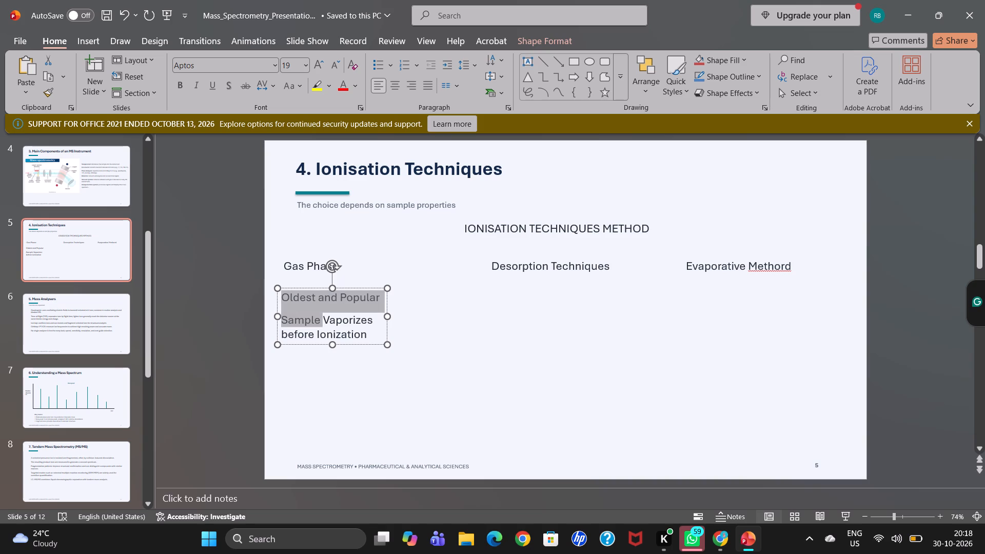
pyautogui.moveTo(314, 321); pyautogui.dragTo(352, 333)
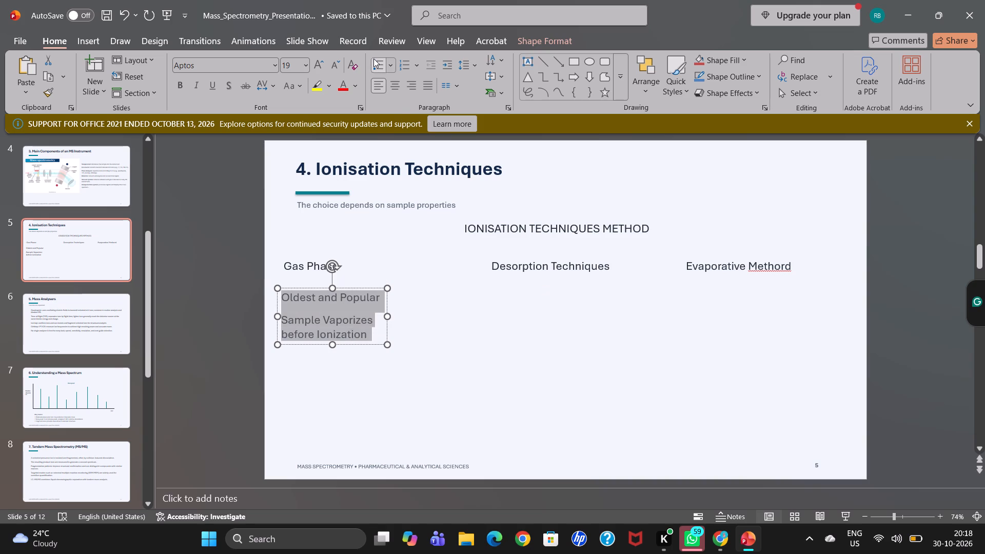
pyautogui.click(373, 57)
pyautogui.click(375, 66)
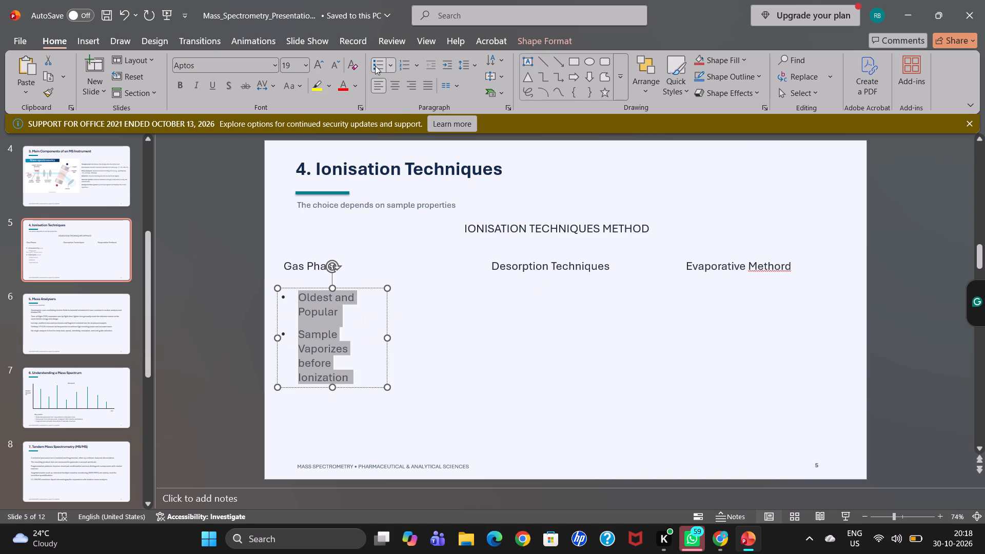
pyautogui.moveTo(387, 339); pyautogui.dragTo(423, 326)
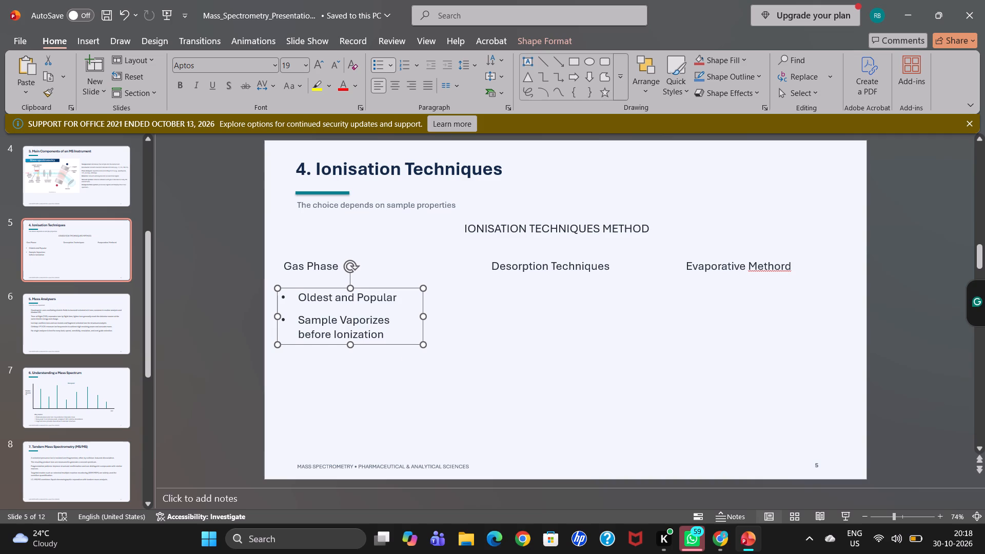
# Set the font size of both bullets beneath Gas Phase to 15.
pyautogui.moveTo(388, 332); pyautogui.dragTo(294, 286)
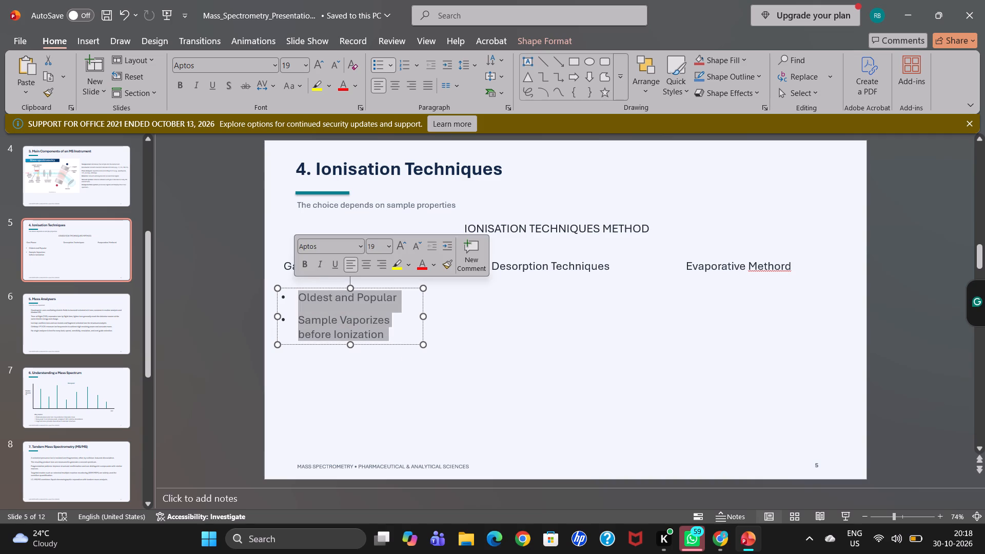
pyautogui.click(340, 64)
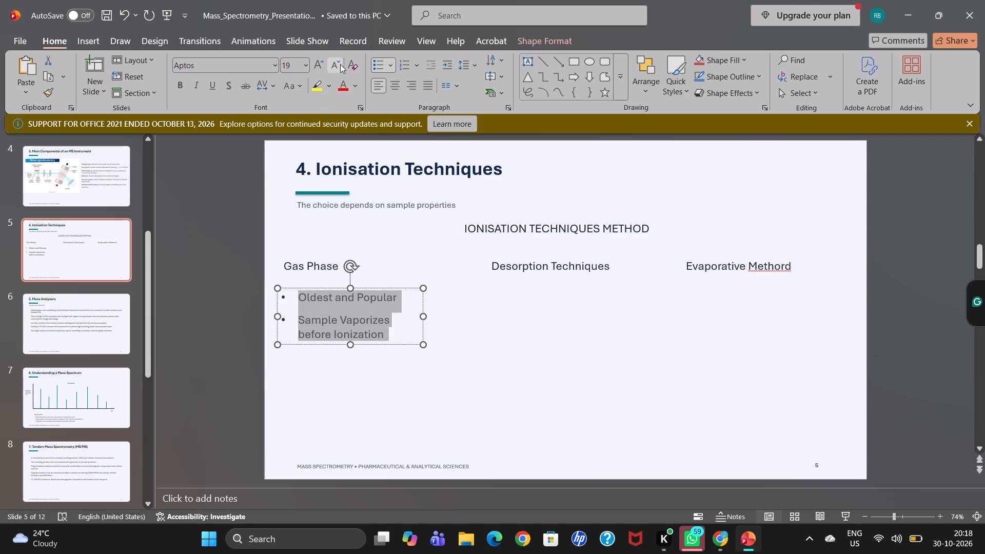
pyautogui.click(340, 64)
pyautogui.click(297, 64)
pyautogui.write('15')
pyautogui.press('Return')
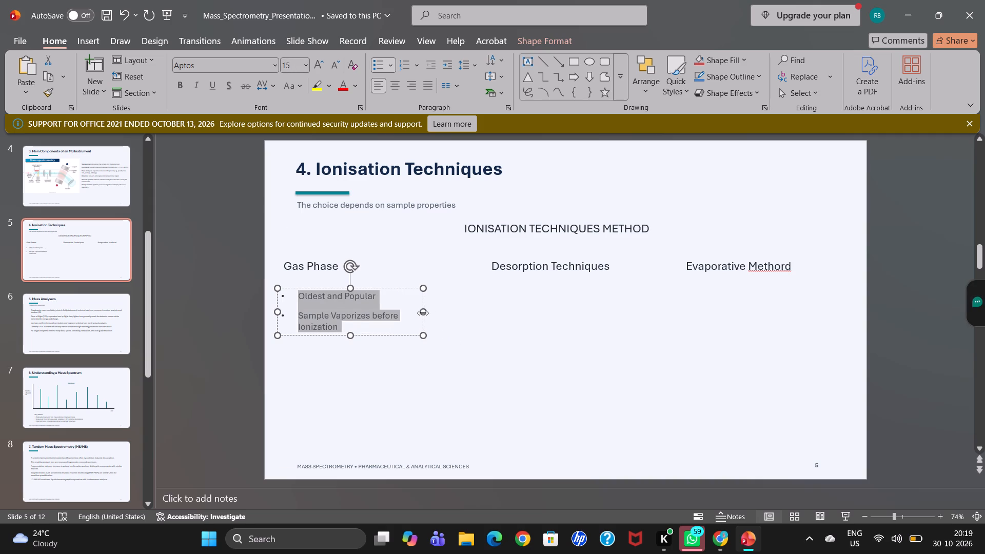
# Narrow the bulleted text box from its right side to fit closely around its text.
pyautogui.moveTo(423, 313); pyautogui.dragTo(405, 313)
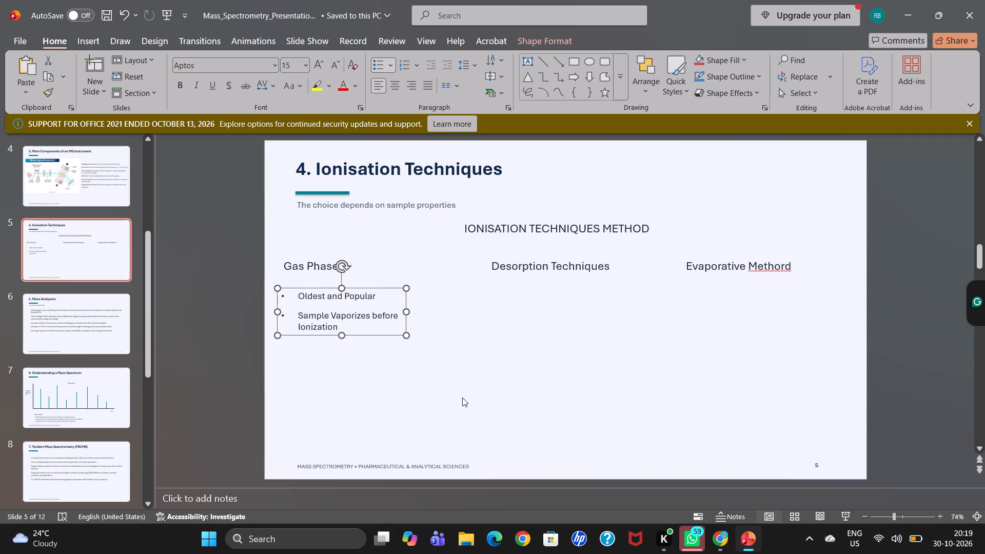
pyautogui.click(462, 398)
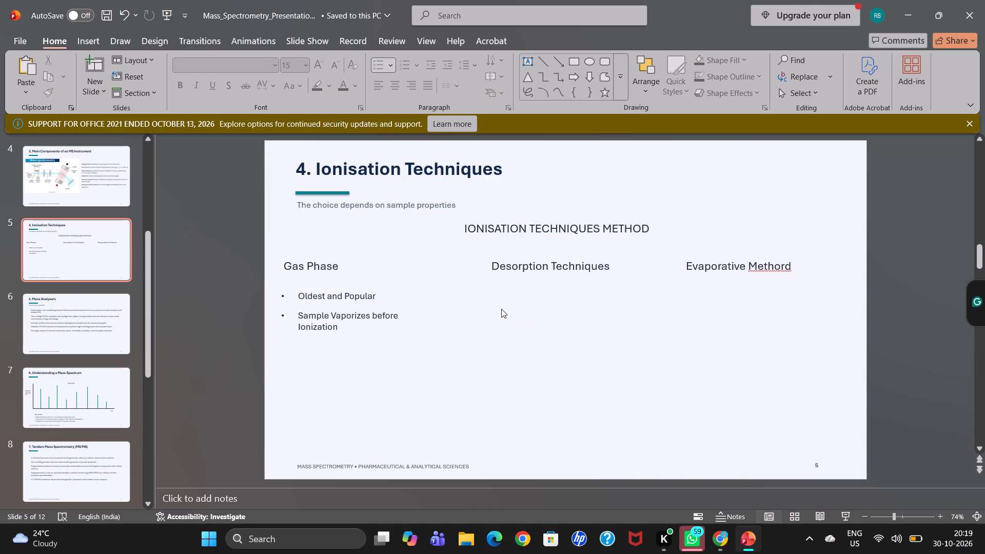
# Duplicate the bulleted text box beneath Gas Phase and place the copy beneath the Desorption Techniques heading.
pyautogui.click(381, 323)
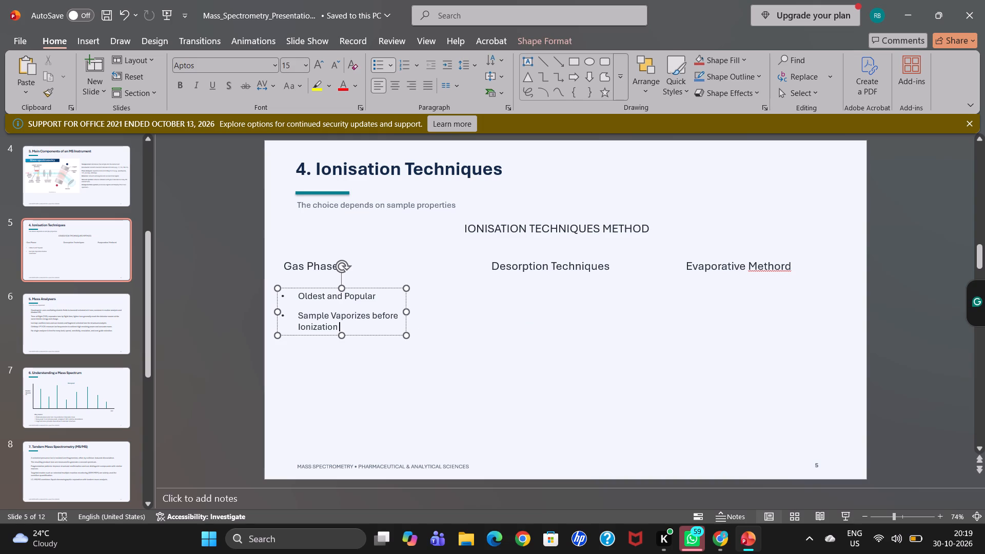
pyautogui.click(373, 286)
pyautogui.hotkey('ctrl', 'c')
pyautogui.hotkey('ctrl', 'v')
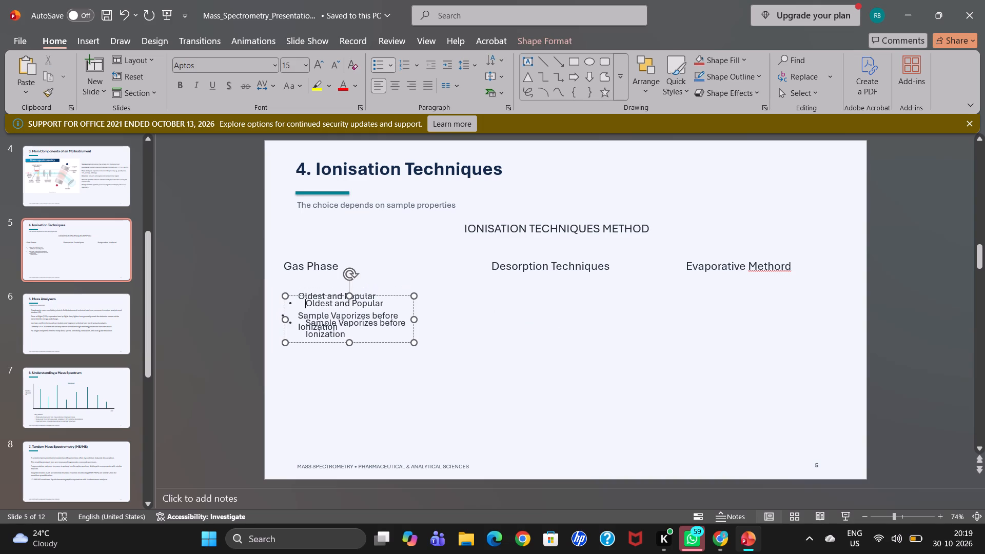
pyautogui.moveTo(396, 296); pyautogui.dragTo(576, 290)
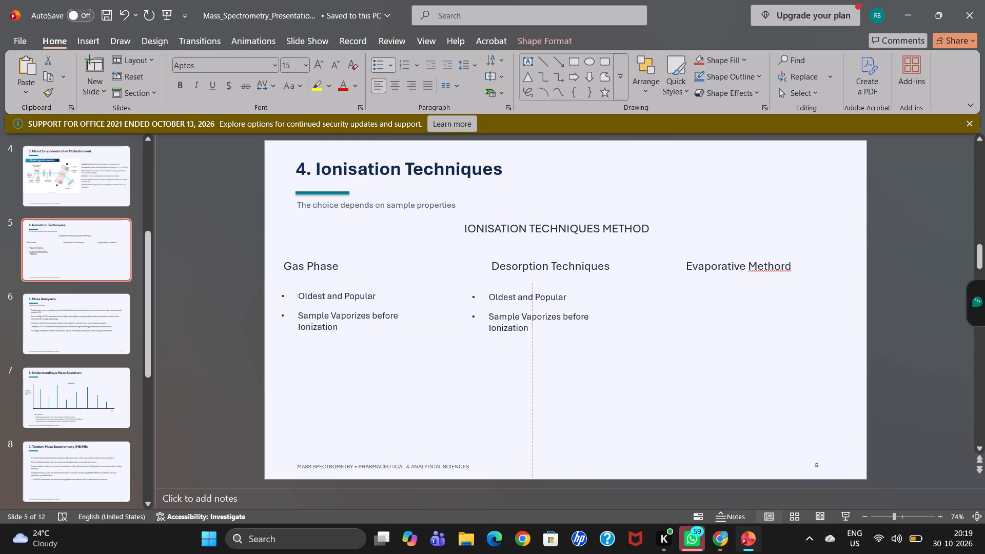
pyautogui.moveTo(576, 290); pyautogui.dragTo(577, 291)
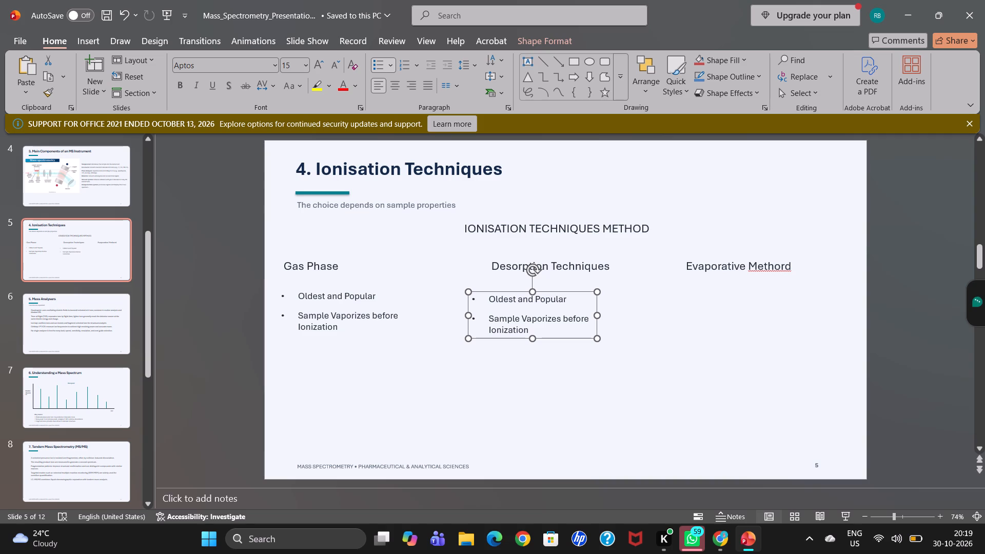
# Replace the first bullet beneath Desorption Techniques with "Solid / Liquid Sample are directely into Gas Phase".
pyautogui.click(567, 300)
pyautogui.press('BackSpace')
pyautogui.press('BackSpace')
pyautogui.press('BackSpace')
pyautogui.press('BackSpace')
pyautogui.press('BackSpace')
pyautogui.press('BackSpace')
pyautogui.press('BackSpace')
pyautogui.press('BackSpace')
pyautogui.press('BackSpace')
pyautogui.press('BackSpace')
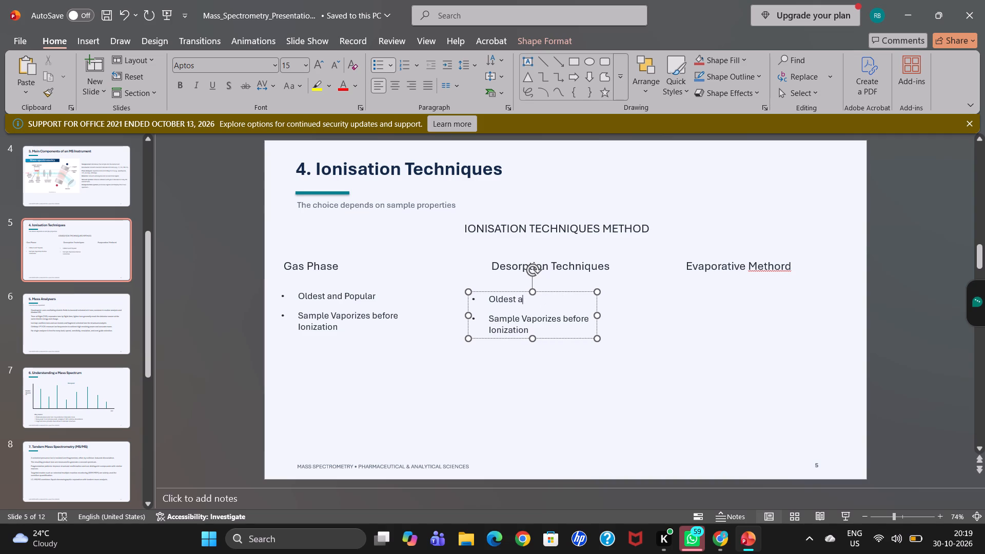
pyautogui.press('BackSpace')
pyautogui.press('BackSpace')
pyautogui.press('BackSpace')
pyautogui.press('BackSpace')
pyautogui.press('BackSpace')
pyautogui.press('BackSpace')
pyautogui.press('BackSpace')
pyautogui.press('BackSpace')
pyautogui.write('Solid')
pyautogui.press('space')
pyautogui.press('/')
pyautogui.press('space')
pyautogui.write('Liquo')
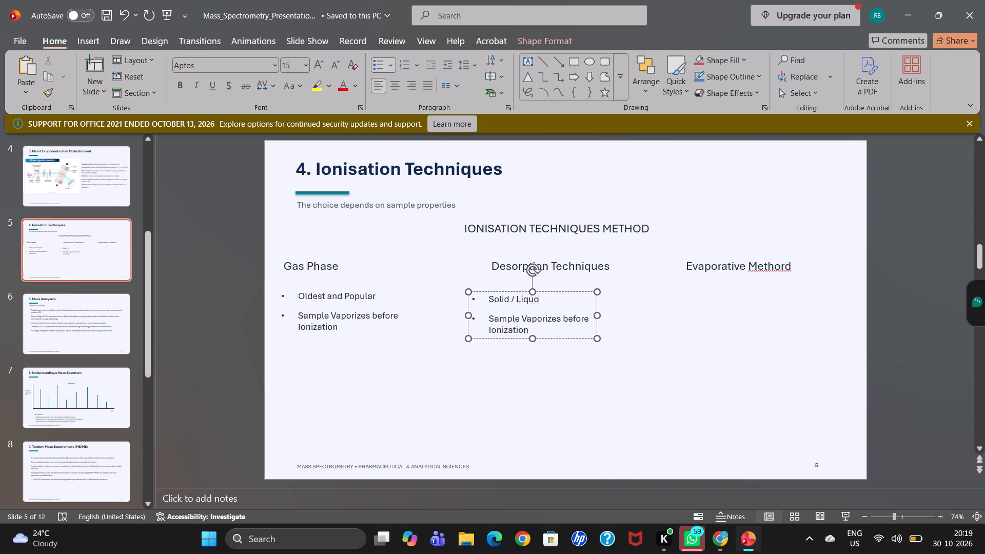
pyautogui.press('BackSpace')
pyautogui.write('id')
pyautogui.press('space')
pyautogui.write('Sample')
pyautogui.press('space')
pyautogui.write('are direct')
pyautogui.write('ely')
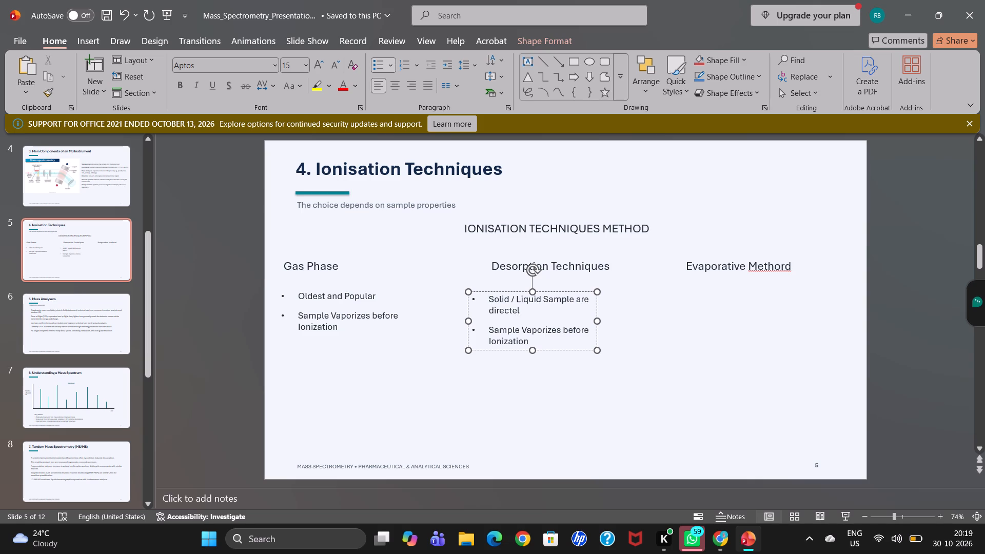
pyautogui.press('space')
pyautogui.write('in')
pyautogui.write('to')
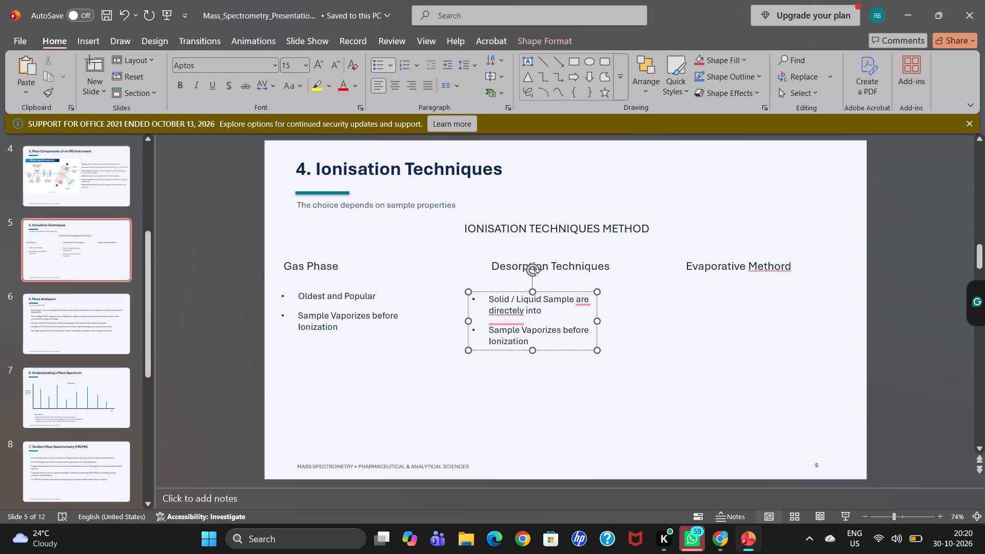
pyautogui.press('space')
pyautogui.write('GAs')
pyautogui.press('space')
pyautogui.write('Phase')
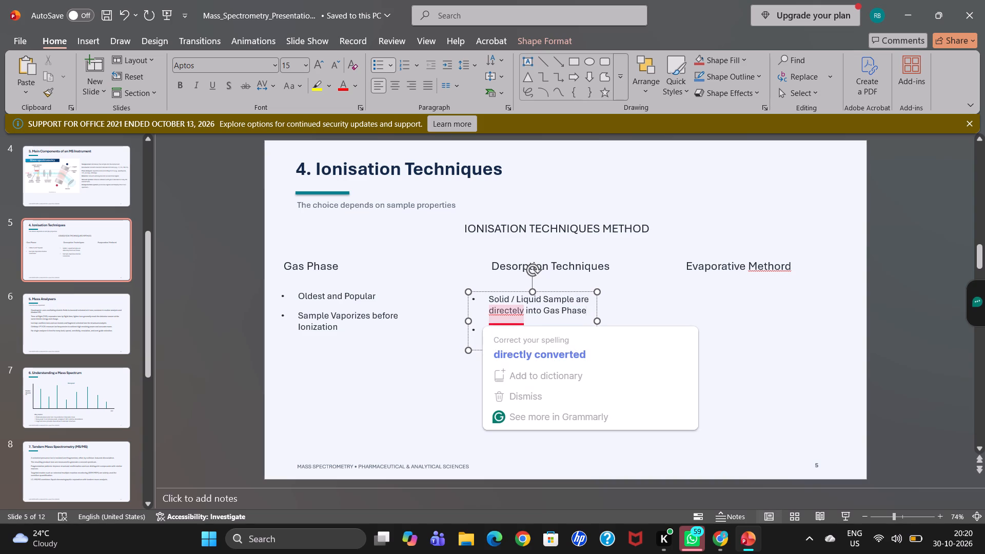
pyautogui.click(518, 356)
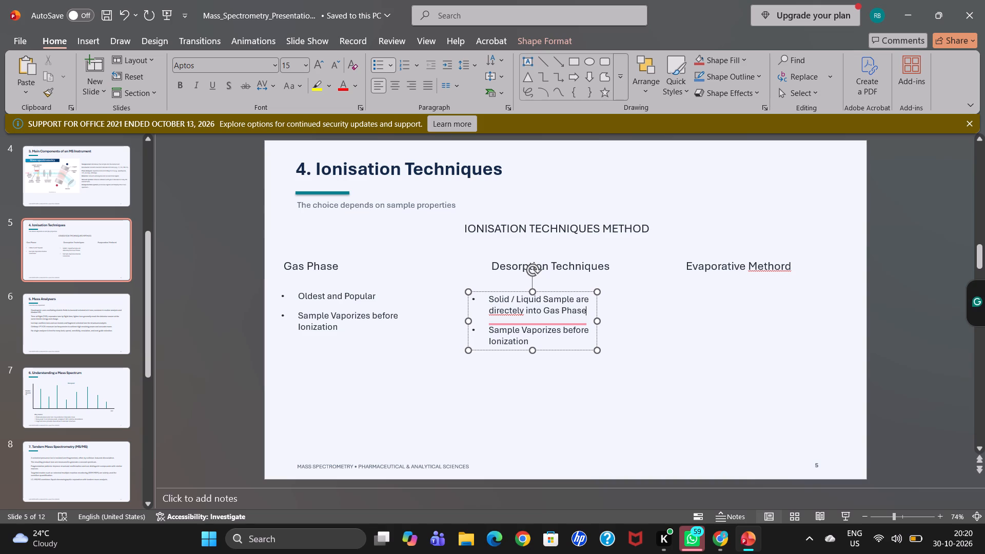
# Replace the second bullet beneath Desorption Techniques with "FAB , MALDI".
pyautogui.click(533, 339)
pyautogui.press('BackSpace')
pyautogui.press('BackSpace')
pyautogui.press('BackSpace')
pyautogui.press('BackSpace')
pyautogui.press('BackSpace')
pyautogui.press('BackSpace')
pyautogui.press('BackSpace')
pyautogui.press('BackSpace')
pyautogui.press('BackSpace')
pyautogui.press('BackSpace')
pyautogui.press('BackSpace')
pyautogui.press('BackSpace')
pyautogui.press('BackSpace')
pyautogui.press('BackSpace')
pyautogui.press('BackSpace')
pyautogui.press('BackSpace')
pyautogui.press('BackSpace')
pyautogui.press('BackSpace')
pyautogui.press('BackSpace')
pyautogui.press('BackSpace')
pyautogui.press('BackSpace')
pyautogui.press('BackSpace')
pyautogui.press('BackSpace')
pyautogui.press('BackSpace')
pyautogui.press('BackSpace')
pyautogui.press('BackSpace')
pyautogui.press('BackSpace')
pyautogui.press('BackSpace')
pyautogui.press('BackSpace')
pyautogui.press('BackSpace')
pyautogui.press('BackSpace')
pyautogui.press('BackSpace')
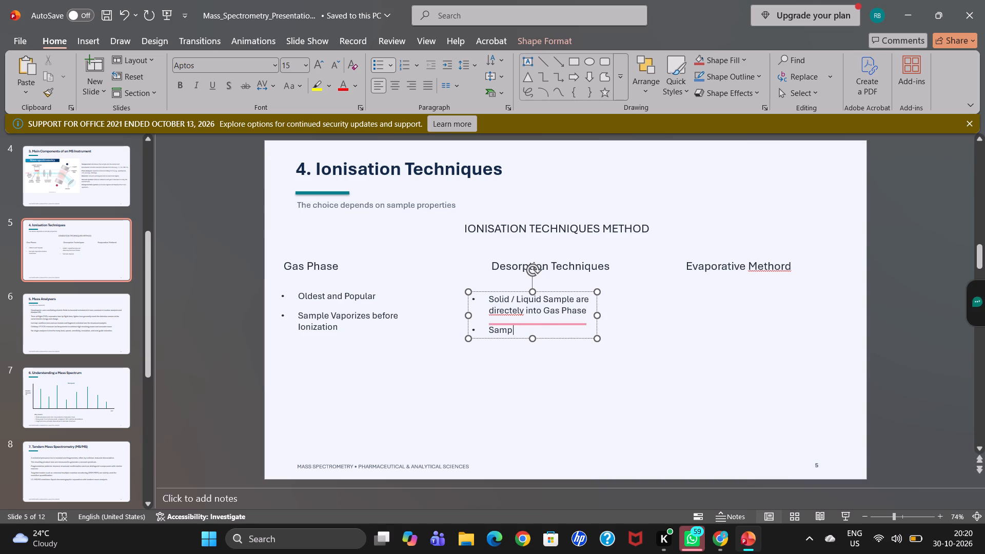
pyautogui.press('BackSpace')
pyautogui.press('BackSpace')
pyautogui.press('BackSpace')
pyautogui.hotkey('shift', 'f')
pyautogui.write('AB')
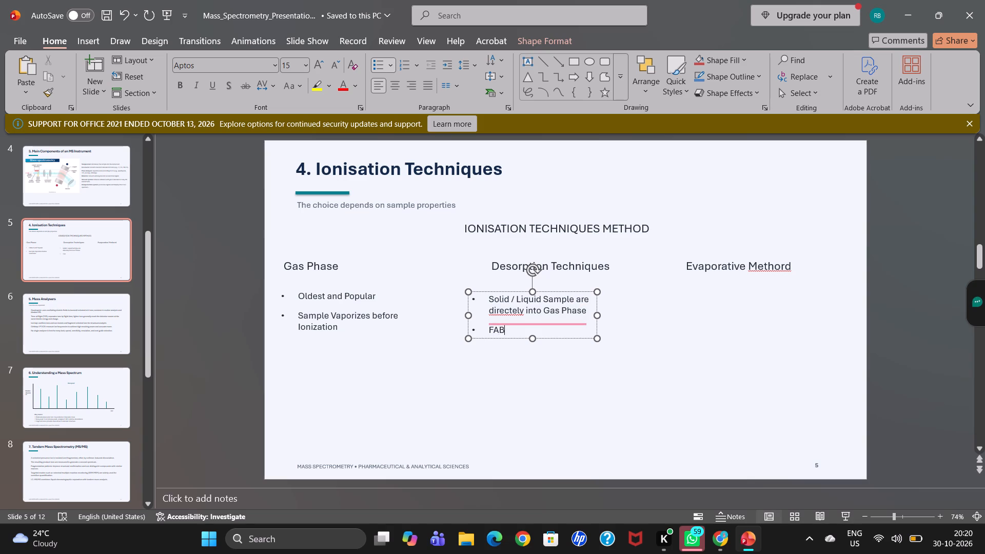
pyautogui.press('space')
pyautogui.write(',')
pyautogui.press('space')
pyautogui.write('MA')
pyautogui.write('LDI')
# Duplicate the Desorption Techniques bulleted text box and place the copy beneath the Evaporative Methord heading.
pyautogui.click(587, 315)
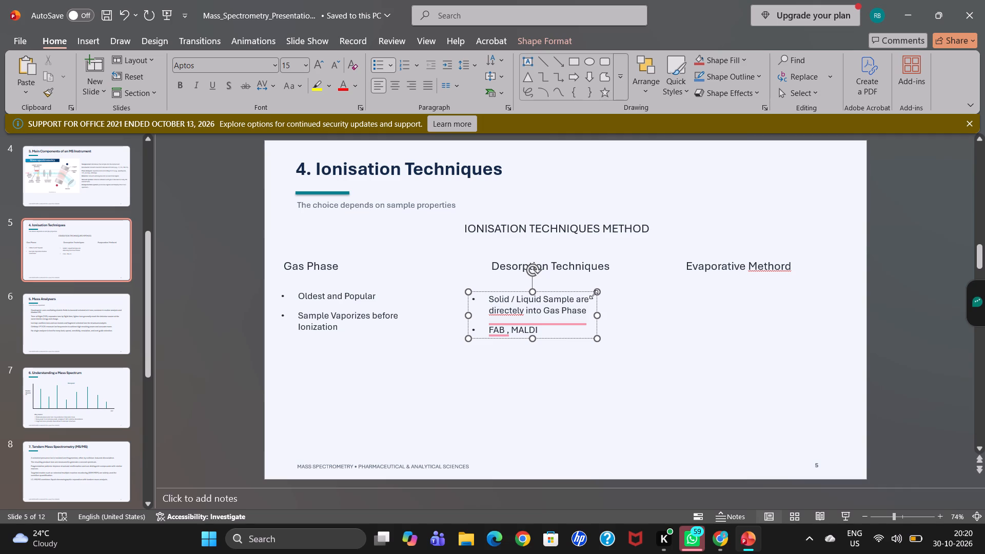
pyautogui.click(594, 294)
pyautogui.hotkey('ctrl', 'c')
pyautogui.hotkey('ctrl', 'v')
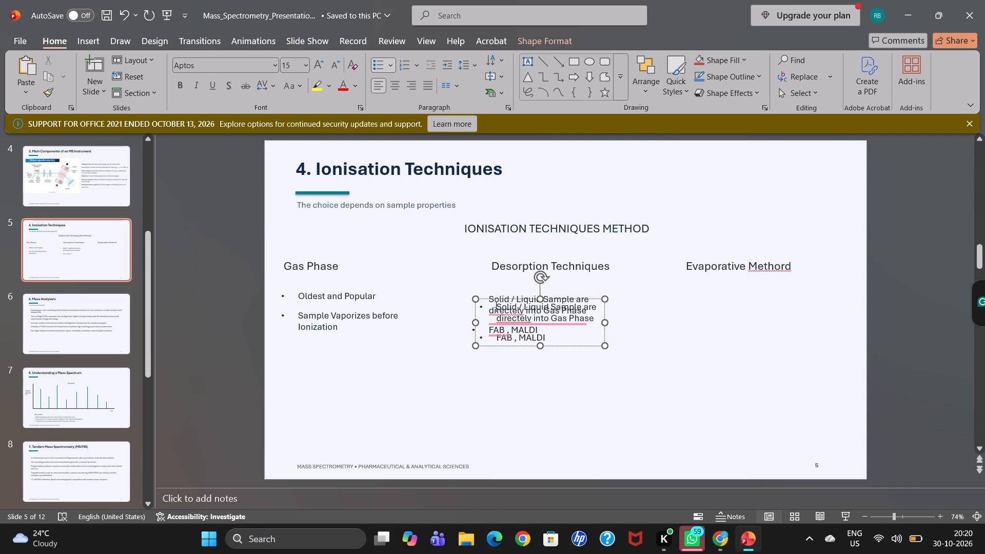
pyautogui.moveTo(596, 299); pyautogui.dragTo(799, 295)
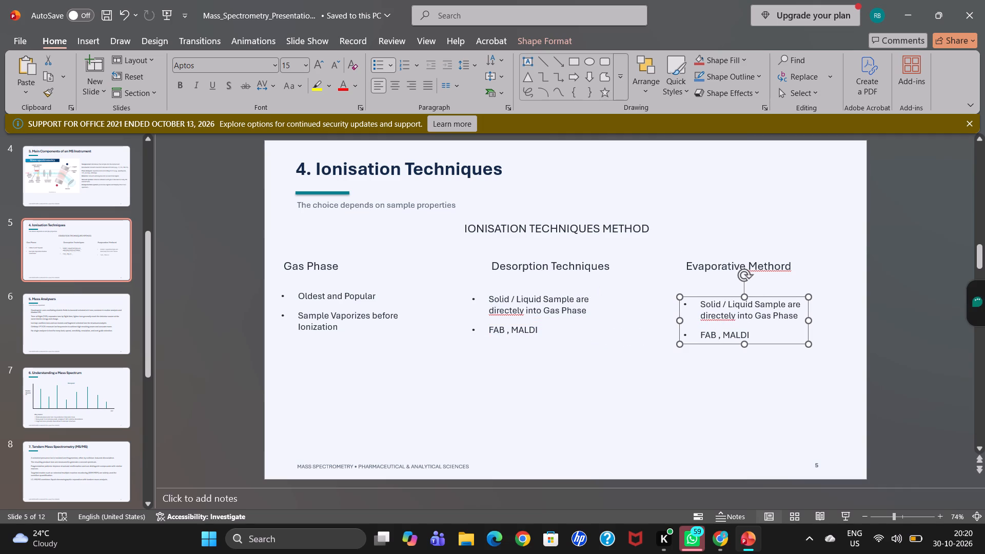
# Correct Methord to Method in the Evaporative heading using the spelling suggestions.
pyautogui.click(780, 265)
pyautogui.rightClick(780, 265)
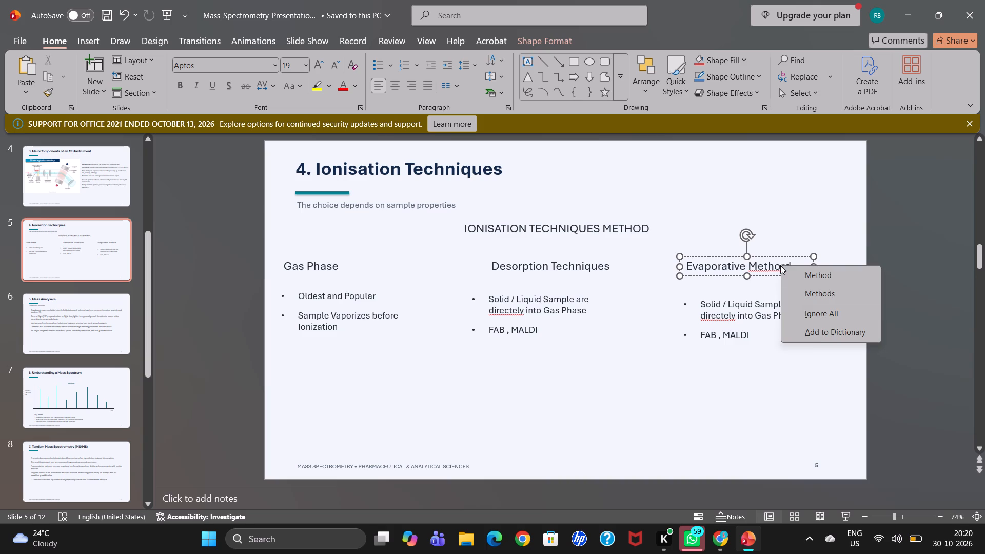
pyautogui.click(799, 274)
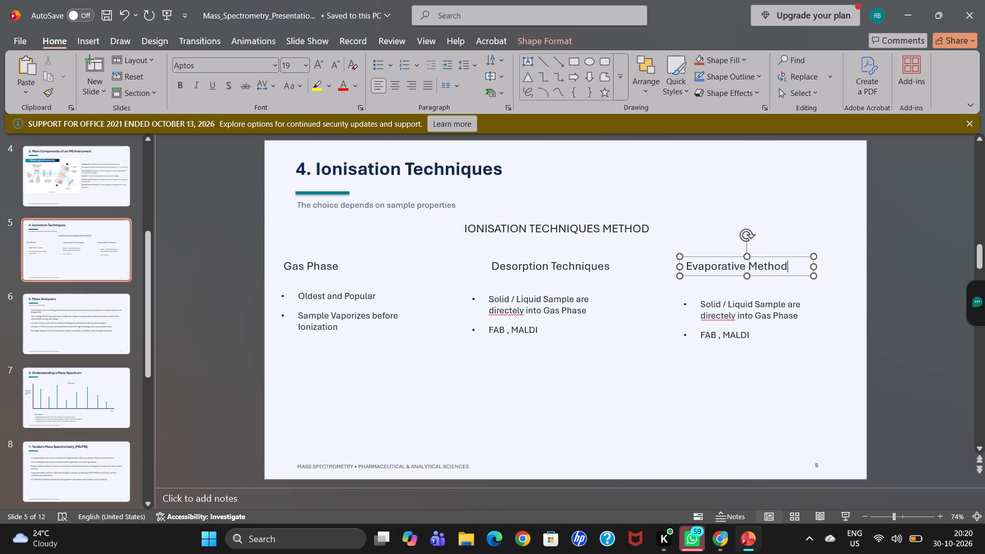
# Correct directely to directly in the first bullet beneath Desorption Techniques using the spelling suggestions.
pyautogui.click(720, 319)
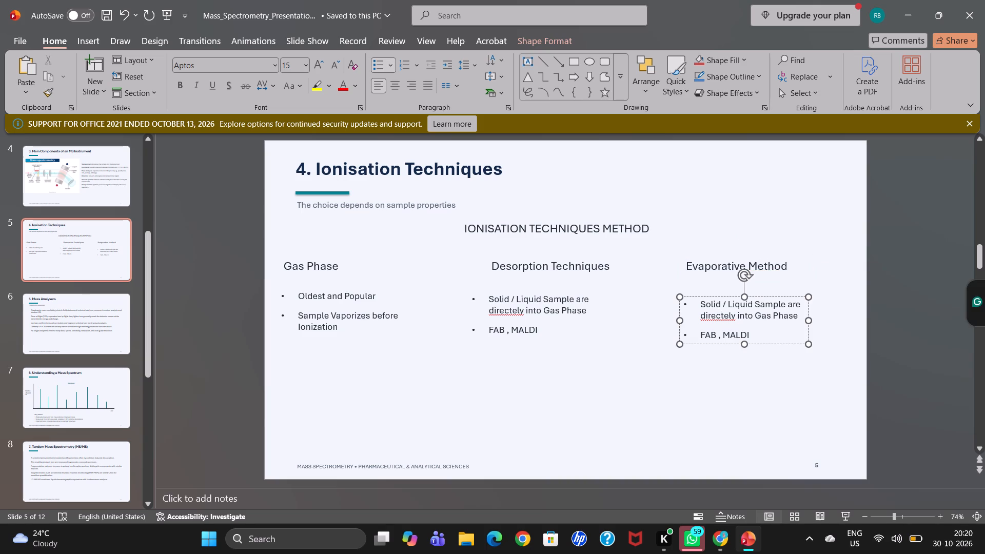
pyautogui.click(516, 312)
pyautogui.rightClick(516, 312)
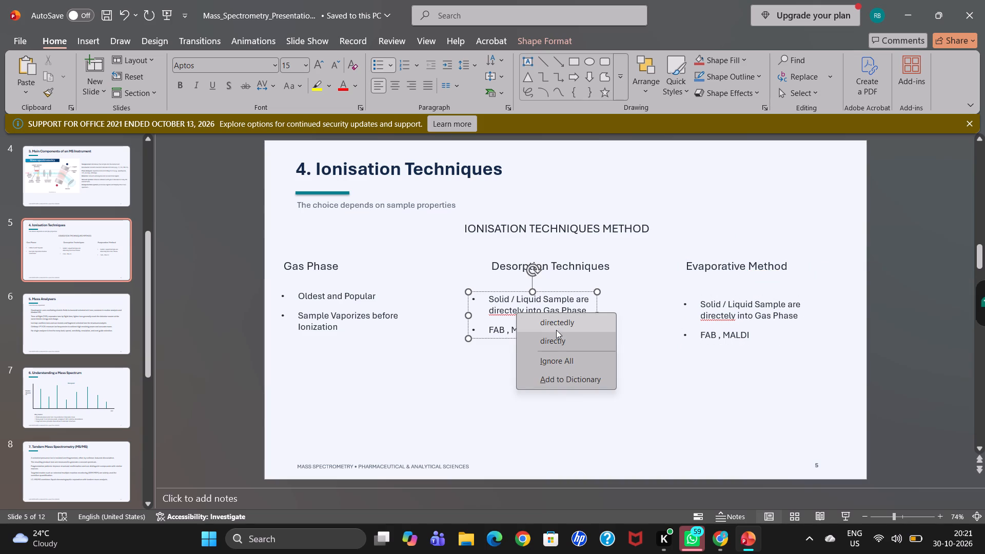
pyautogui.click(558, 343)
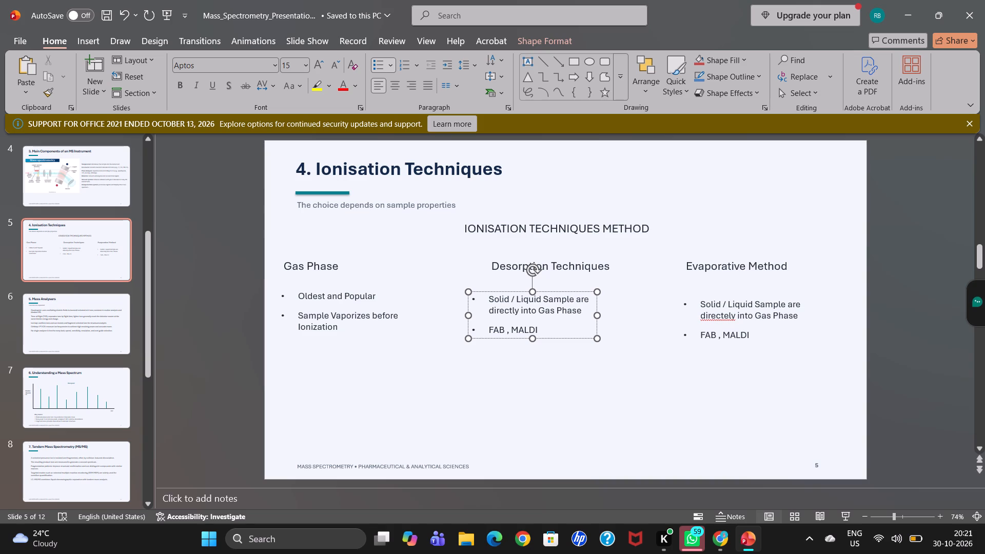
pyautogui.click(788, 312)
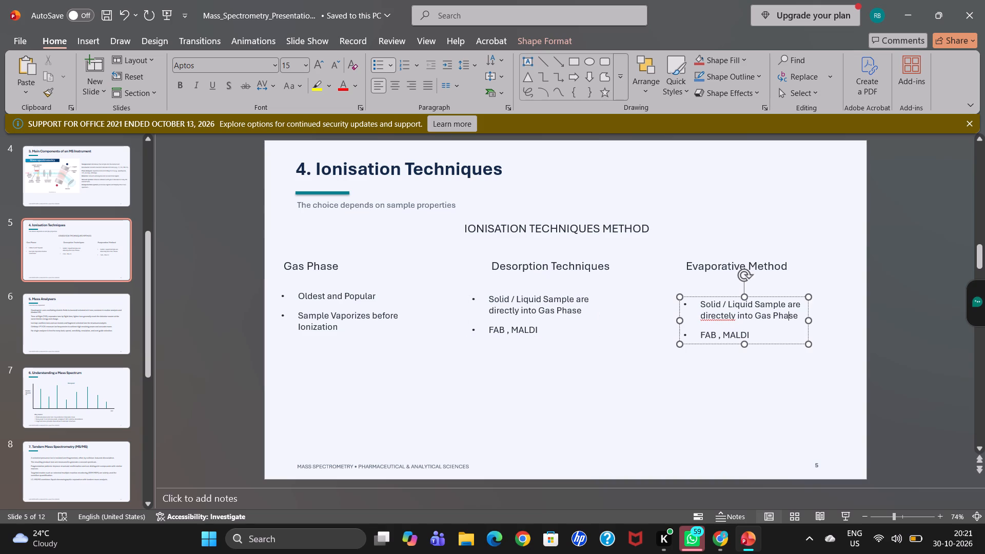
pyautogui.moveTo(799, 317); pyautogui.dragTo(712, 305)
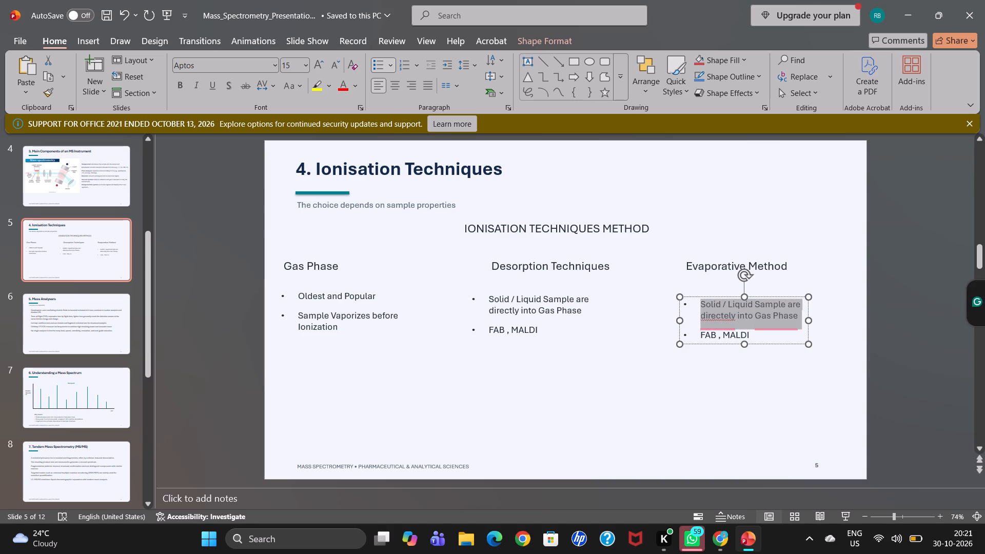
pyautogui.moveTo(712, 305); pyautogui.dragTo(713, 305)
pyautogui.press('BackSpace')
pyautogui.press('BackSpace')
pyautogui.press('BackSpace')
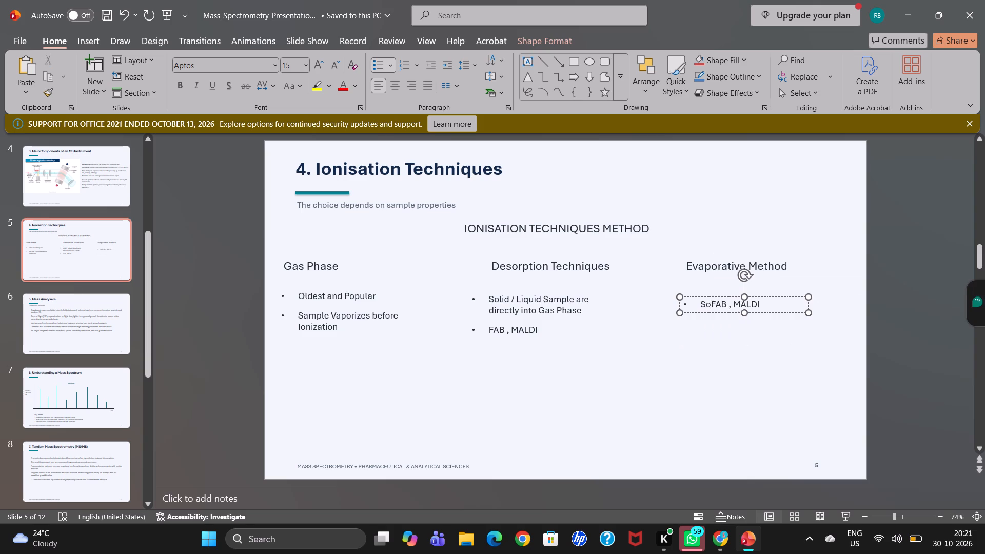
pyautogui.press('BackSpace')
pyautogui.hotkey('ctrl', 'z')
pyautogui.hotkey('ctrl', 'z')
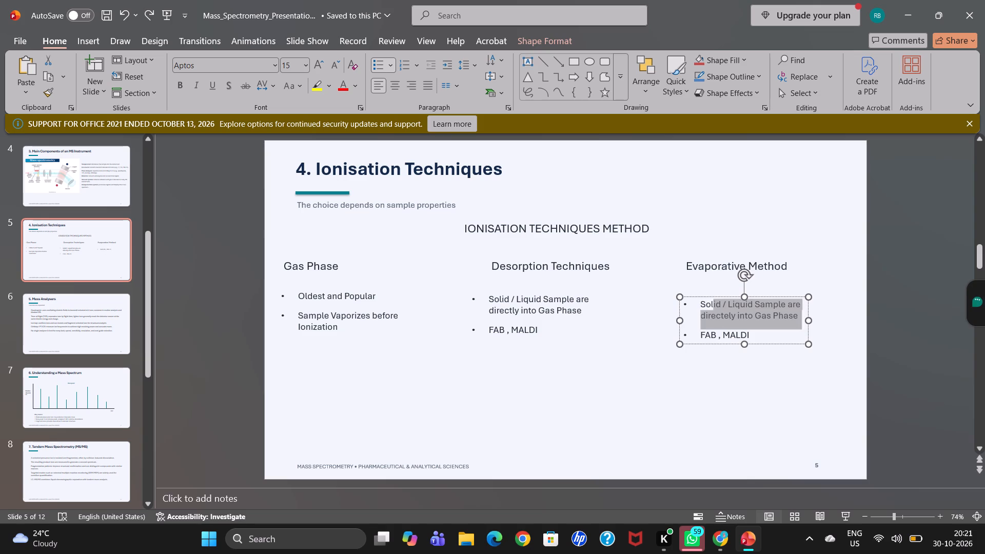
# Replace the first bullet beneath Evaporative Method with "Mainly used when MS used in chromatographic Techniques".
pyautogui.click(726, 303)
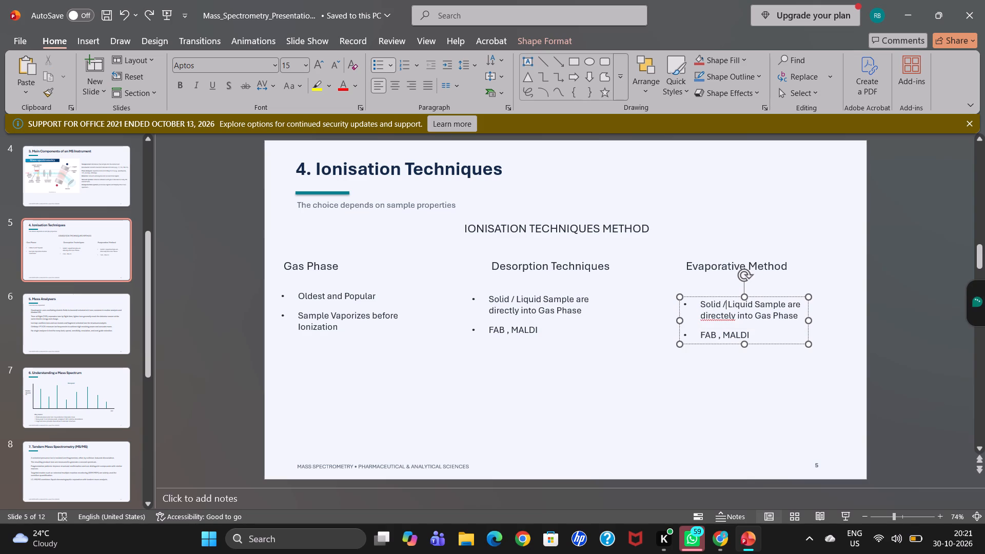
pyautogui.click(799, 313)
pyautogui.press('BackSpace')
pyautogui.press('BackSpace')
pyautogui.press('BackSpace')
pyautogui.press('BackSpace')
pyautogui.press('BackSpace')
pyautogui.press('BackSpace')
pyautogui.press('BackSpace')
pyautogui.press('BackSpace')
pyautogui.press('BackSpace')
pyautogui.press('BackSpace')
pyautogui.press('BackSpace')
pyautogui.press('BackSpace')
pyautogui.press('BackSpace')
pyautogui.press('BackSpace')
pyautogui.press('BackSpace')
pyautogui.press('BackSpace')
pyautogui.press('BackSpace')
pyautogui.press('BackSpace')
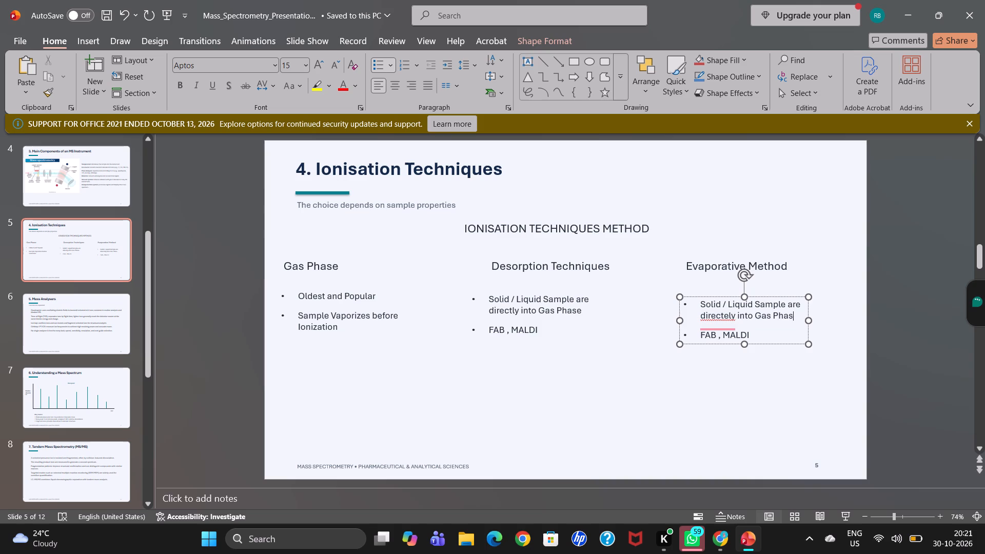
pyautogui.press('BackSpace')
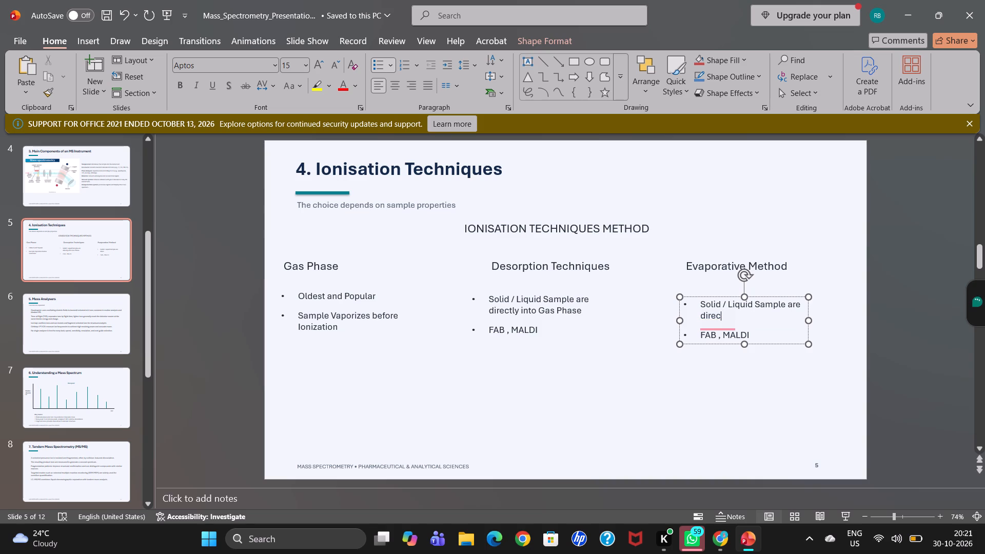
pyautogui.press('BackSpace')
pyautogui.press('BackSpace')
pyautogui.press('BackSpace')
pyautogui.press('BackSpace')
pyautogui.press('BackSpace')
pyautogui.press('BackSpace')
pyautogui.press('BackSpace')
pyautogui.press('BackSpace')
pyautogui.press('BackSpace')
pyautogui.press('BackSpace')
pyautogui.press('BackSpace')
pyautogui.press('BackSpace')
pyautogui.press('BackSpace')
pyautogui.press('BackSpace')
pyautogui.press('BackSpace')
pyautogui.press('BackSpace')
pyautogui.press('BackSpace')
pyautogui.press('BackSpace')
pyautogui.press('BackSpace')
pyautogui.press('BackSpace')
pyautogui.press('BackSpace')
pyautogui.press('BackSpace')
pyautogui.press('BackSpace')
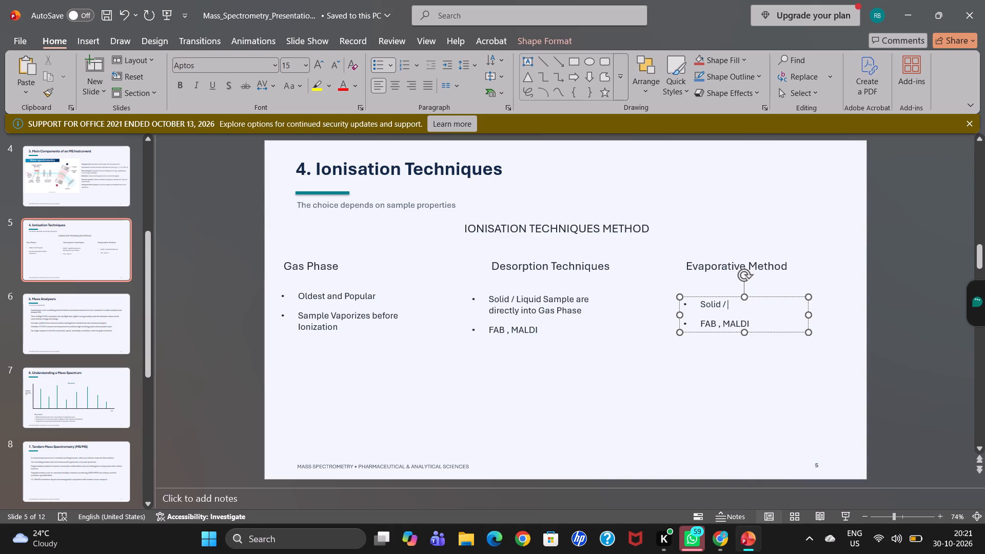
pyautogui.press('BackSpace')
pyautogui.press('BackSpace')
pyautogui.press('BackSpace')
pyautogui.press('BackSpace')
pyautogui.press('BackSpace')
pyautogui.press('BackSpace')
pyautogui.press('BackSpace')
pyautogui.press('BackSpace')
pyautogui.write('Mainly')
pyautogui.press('space')
pyautogui.write('used')
pyautogui.press('space')
pyautogui.write('when')
pyautogui.press('space')
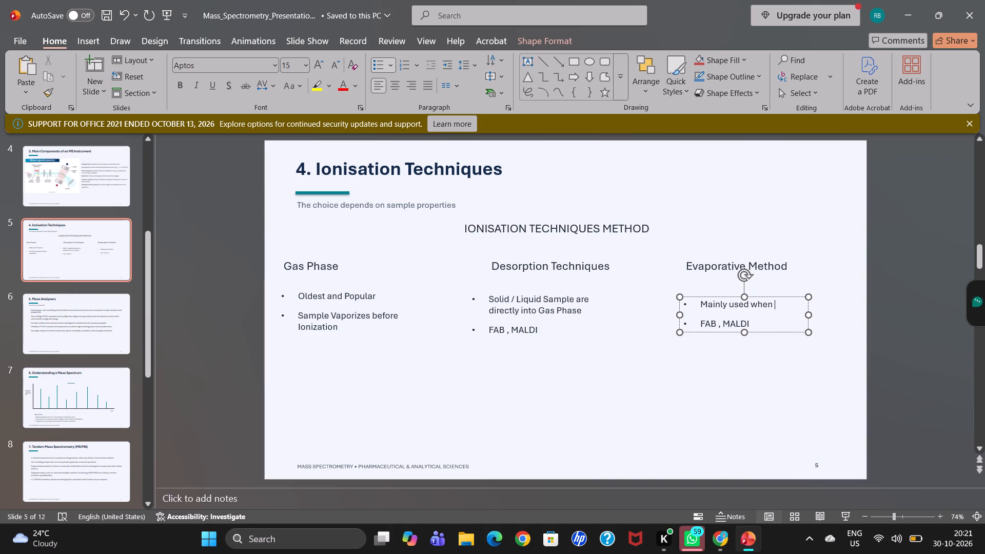
pyautogui.write('MS')
pyautogui.press('space')
pyautogui.write('used in chroma')
pyautogui.write('togr')
pyautogui.write('aphic')
pyautogui.press('space')
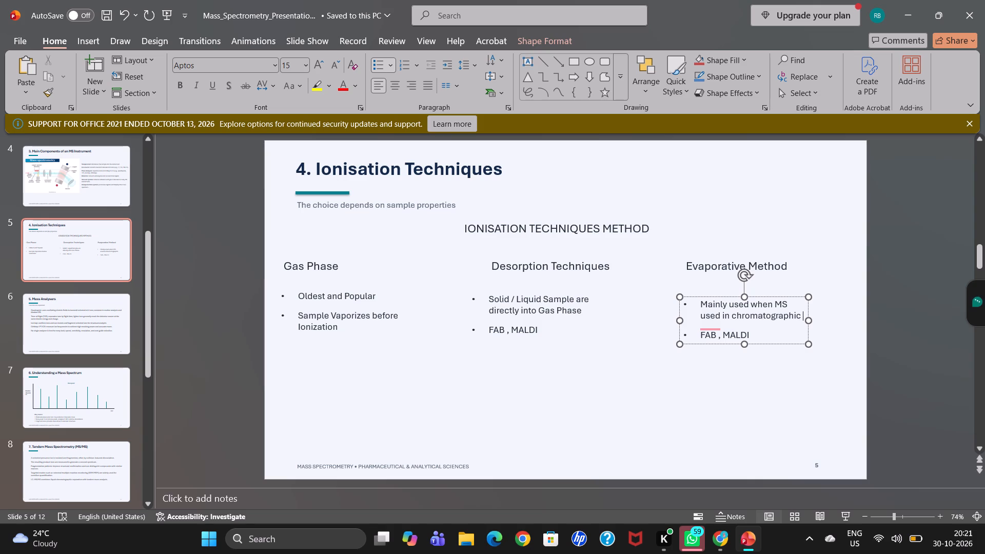
pyautogui.write('Tech')
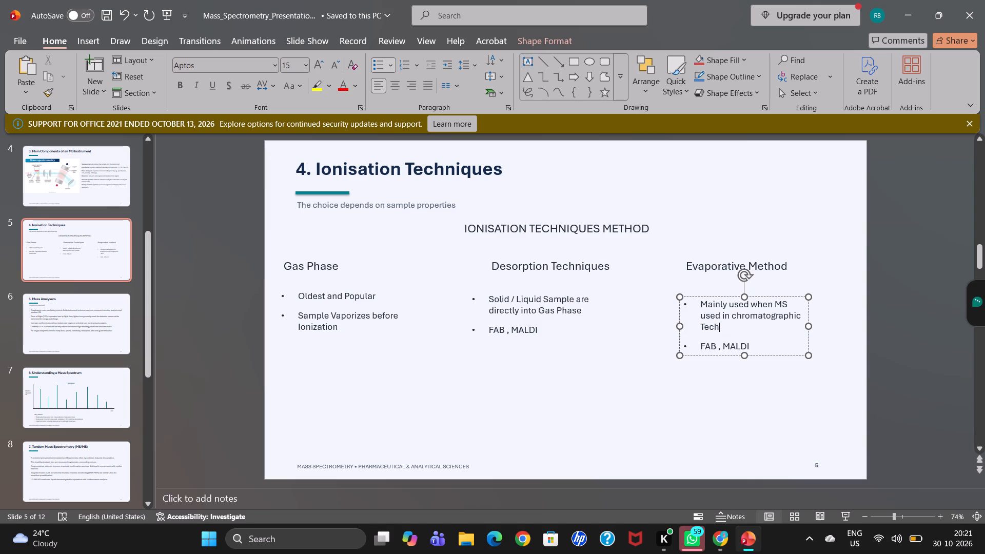
pyautogui.write('niques')
# Replace the second bullet beneath Evaporative Method with "ESI , APCI , APPI".
pyautogui.click(750, 349)
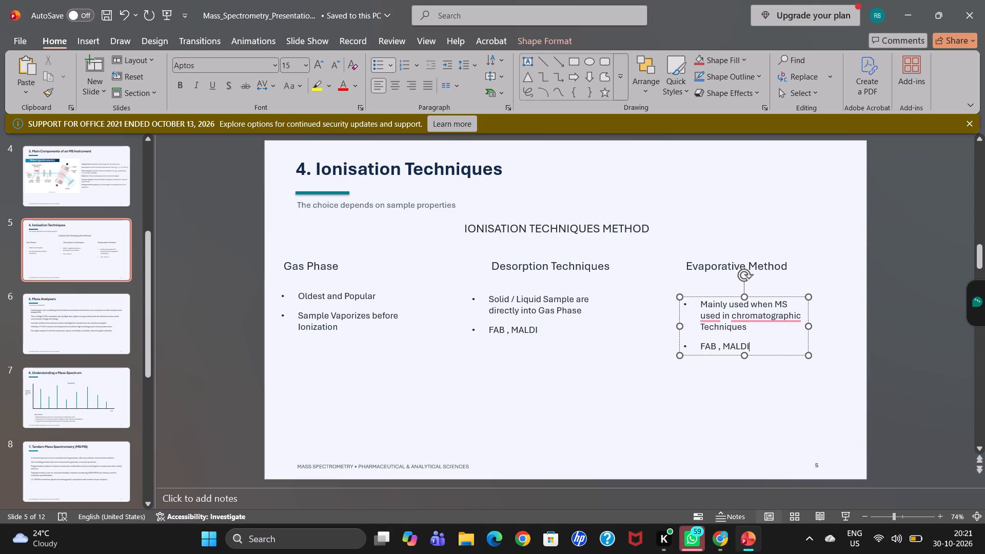
pyautogui.press('BackSpace')
pyautogui.press('BackSpace')
pyautogui.press('BackSpace')
pyautogui.press('BackSpace')
pyautogui.press('BackSpace')
pyautogui.press('BackSpace')
pyautogui.press('BackSpace')
pyautogui.press('BackSpace')
pyautogui.press('BackSpace')
pyautogui.press('BackSpace')
pyautogui.press('BackSpace')
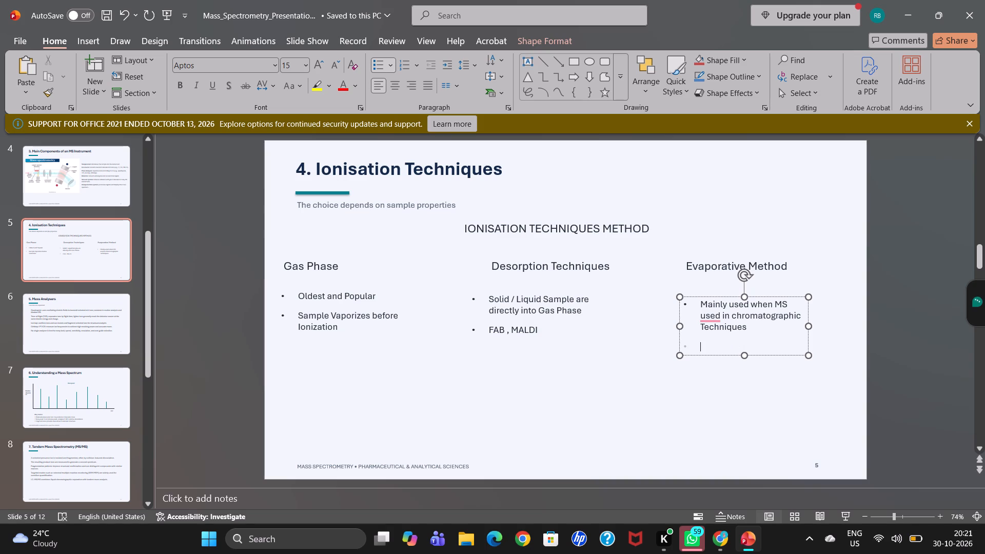
pyautogui.write('ESI')
pyautogui.press('space')
pyautogui.write(',')
pyautogui.press('space')
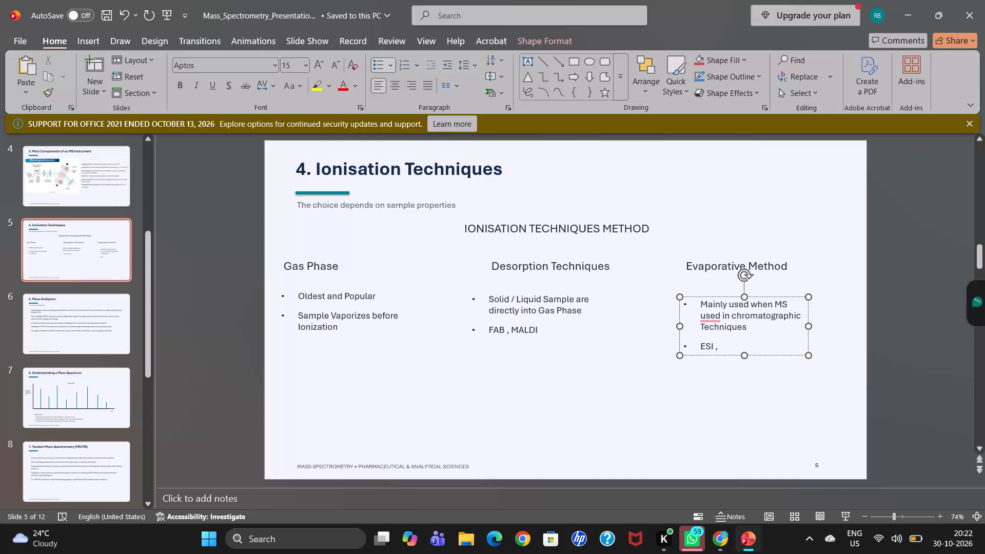
pyautogui.write('APCI')
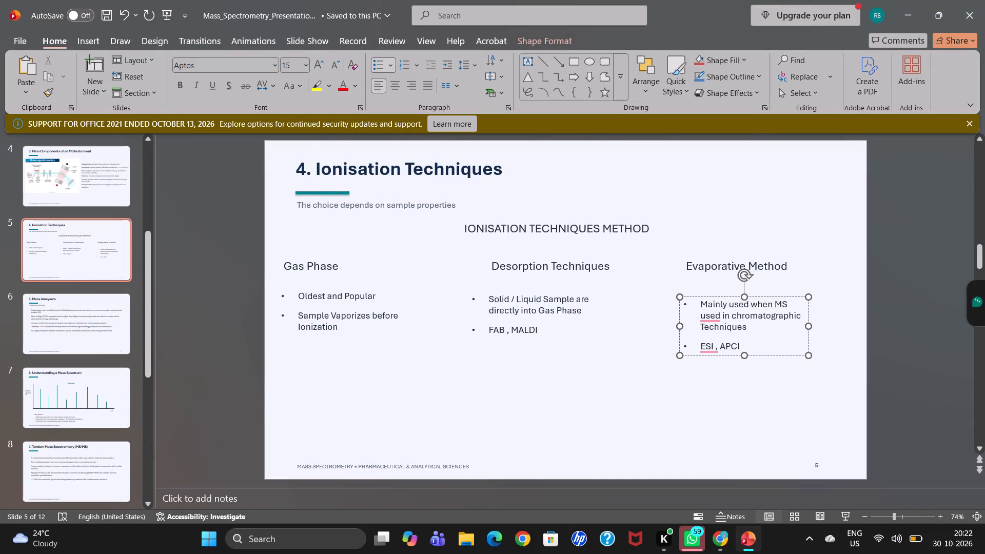
pyautogui.press('space')
pyautogui.write(',')
pyautogui.press('space')
pyautogui.write('APPI')
pyautogui.click(750, 404)
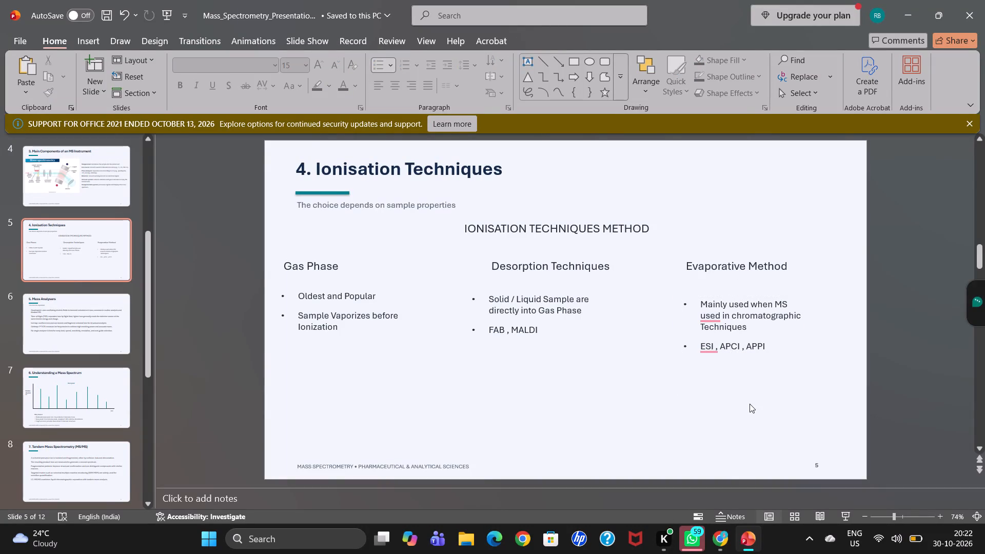
# Move the Evaporative Method bulleted text box up slightly to line up with the Desorption Techniques bullets.
pyautogui.click(719, 337)
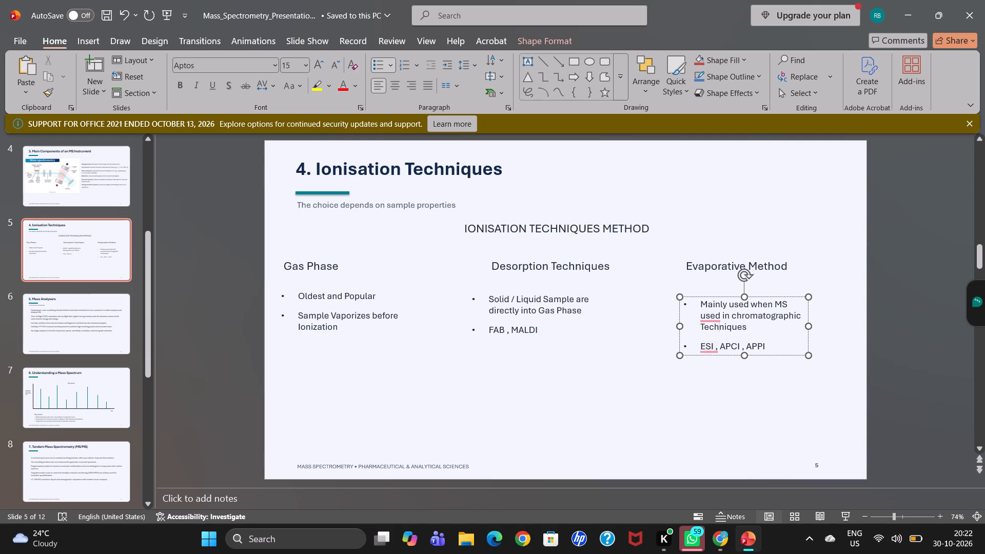
pyautogui.moveTo(718, 298); pyautogui.dragTo(718, 289)
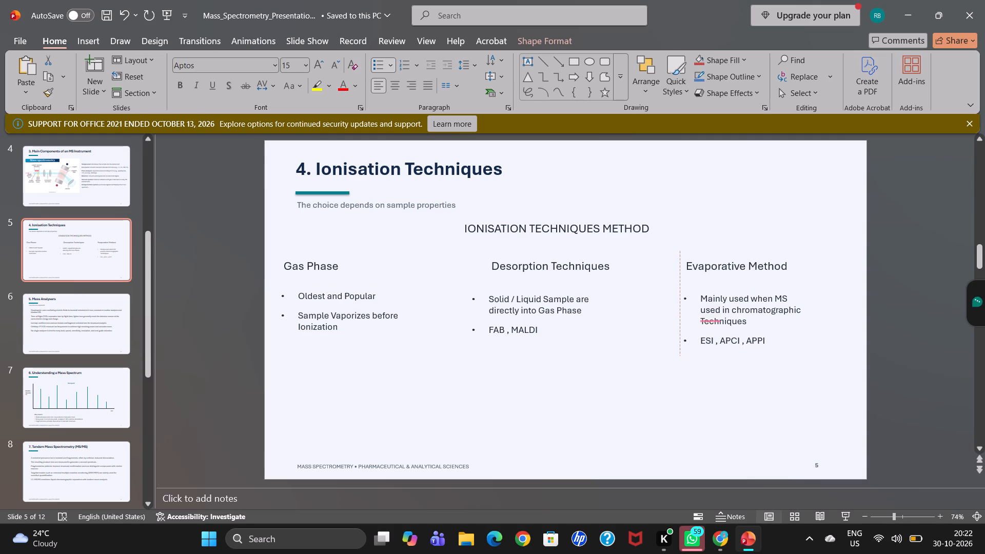
pyautogui.moveTo(718, 289); pyautogui.dragTo(718, 293)
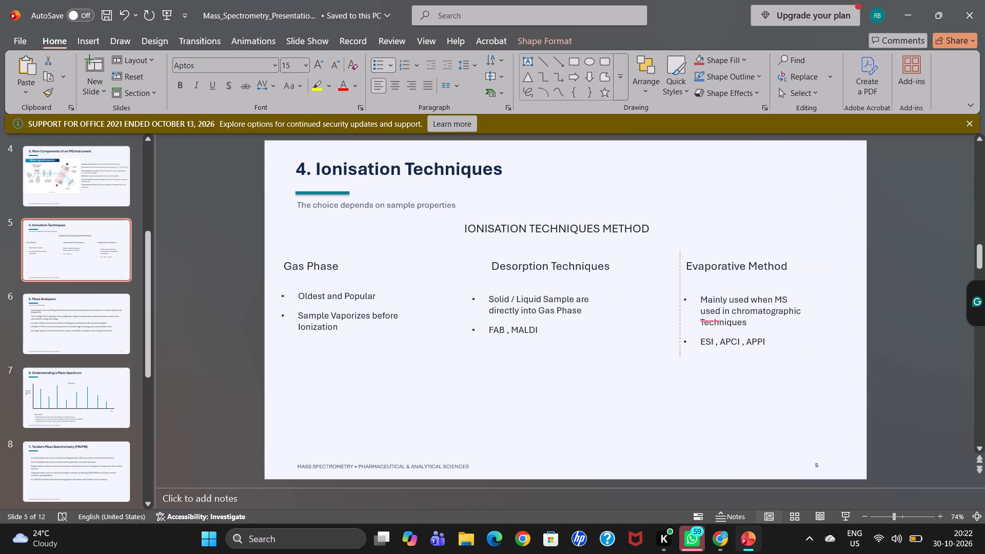
pyautogui.moveTo(718, 293); pyautogui.dragTo(718, 291)
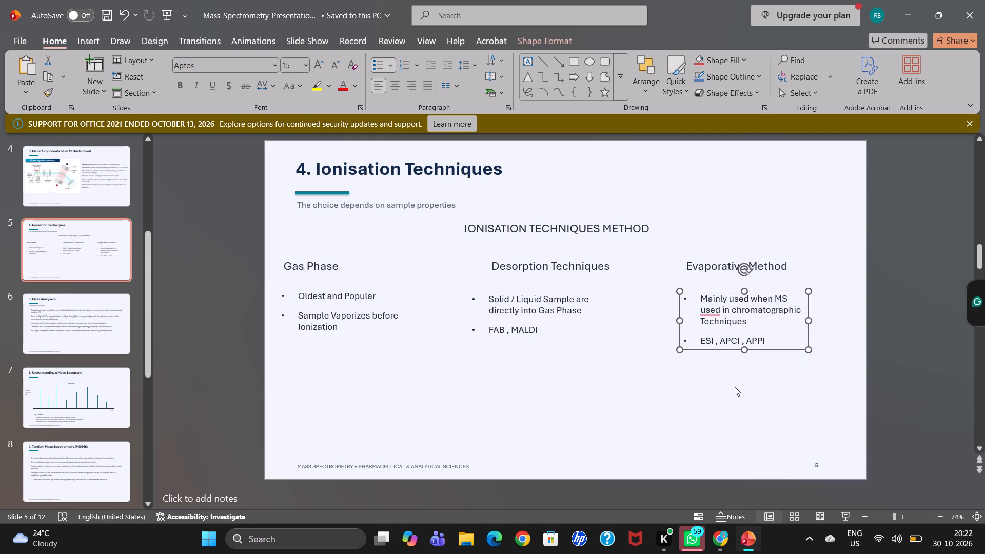
pyautogui.click(735, 387)
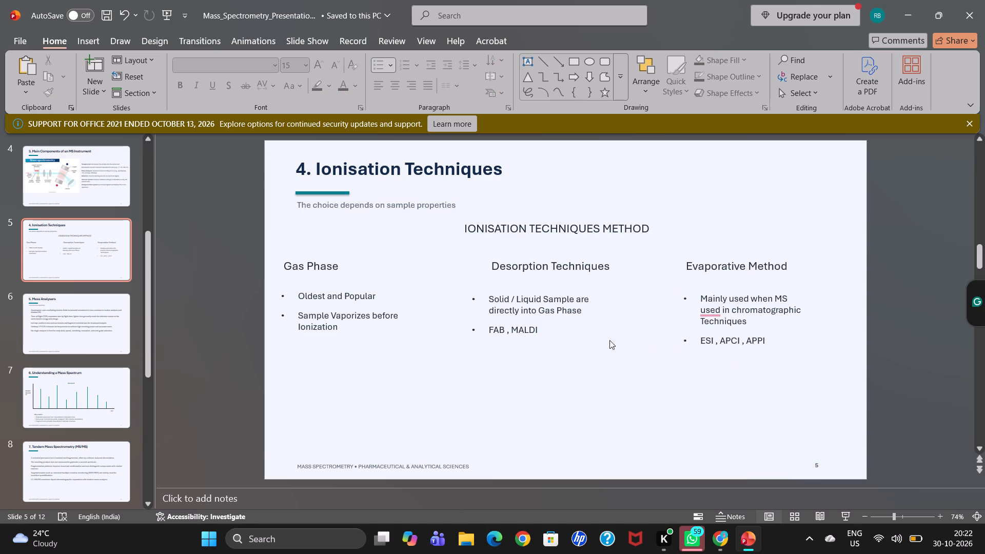
# Widen the Evaporative Method bulleted text box so its first bullet wraps onto two lines.
pyautogui.click(557, 311)
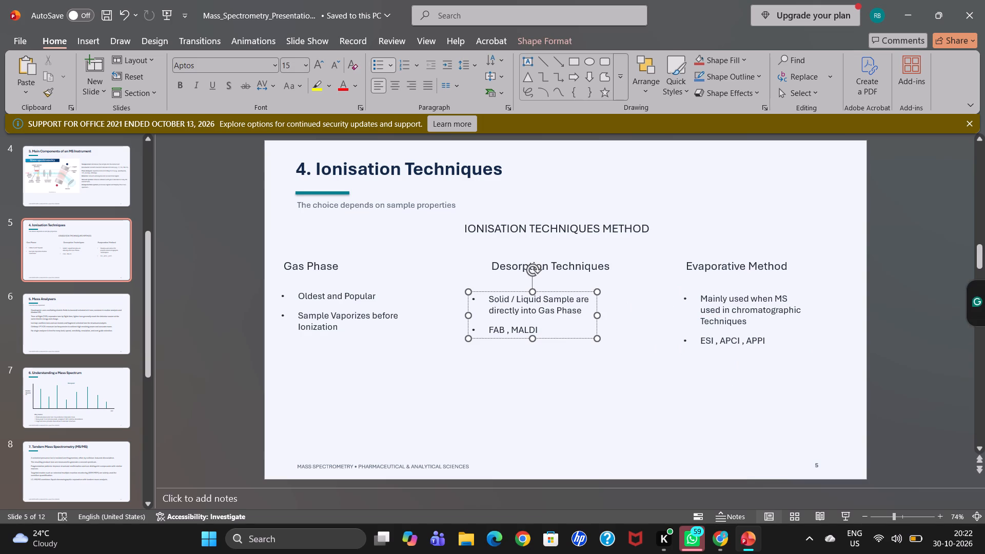
pyautogui.click(721, 298)
pyautogui.moveTo(806, 319); pyautogui.dragTo(815, 318)
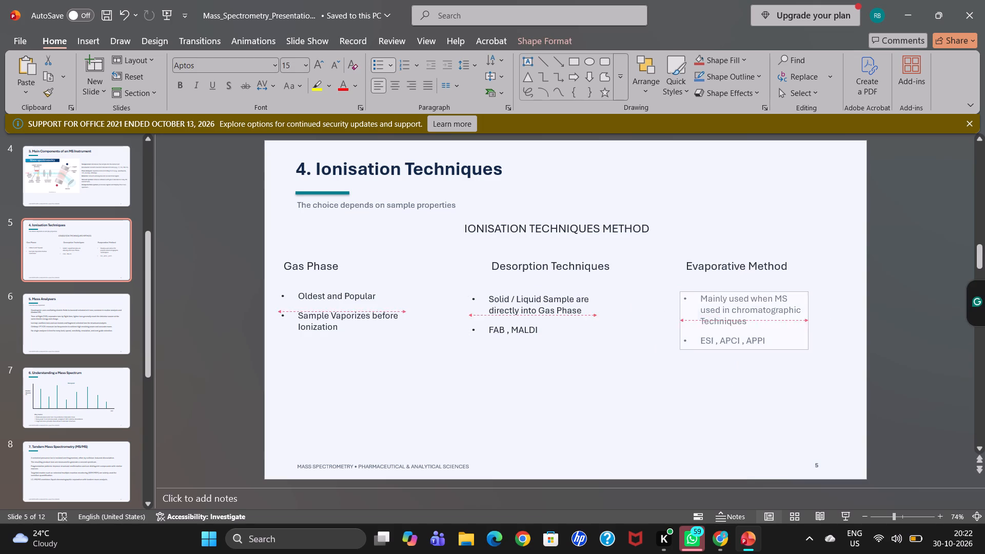
pyautogui.moveTo(815, 318); pyautogui.dragTo(832, 316)
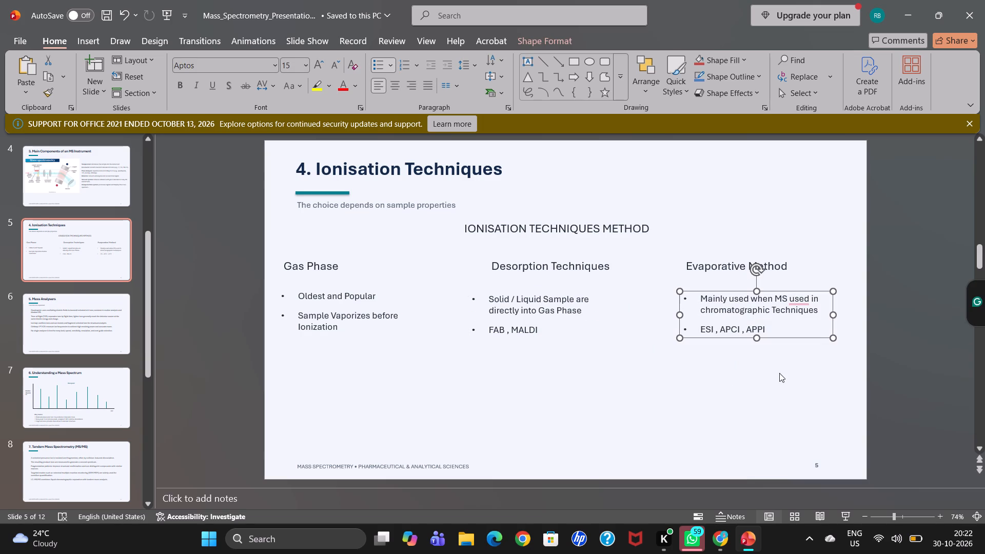
pyautogui.click(777, 374)
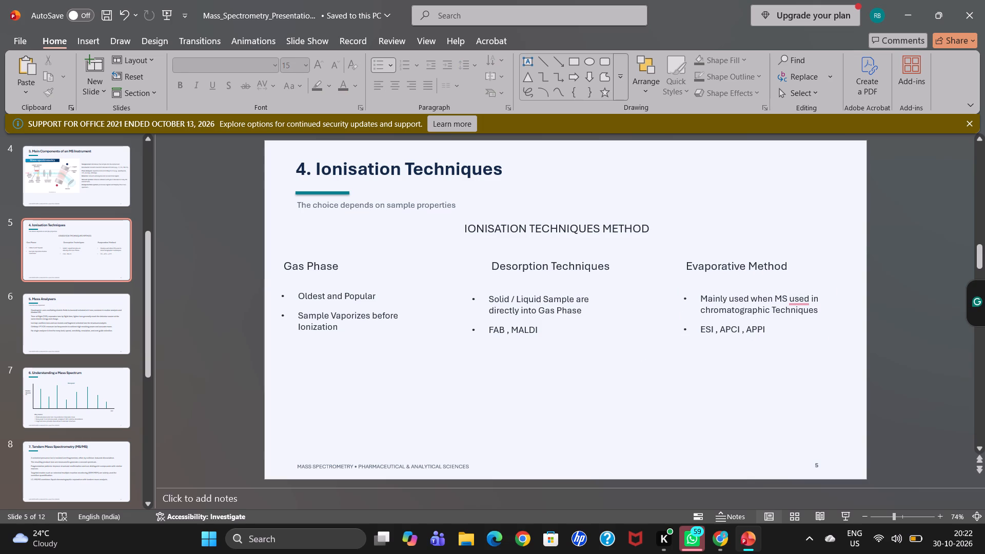
# Shift the Evaporative Method bulleted text box slightly left so it sits beneath its heading, level with the Desorption Techniques bullets.
pyautogui.click(756, 307)
pyautogui.moveTo(727, 290); pyautogui.dragTo(721, 291)
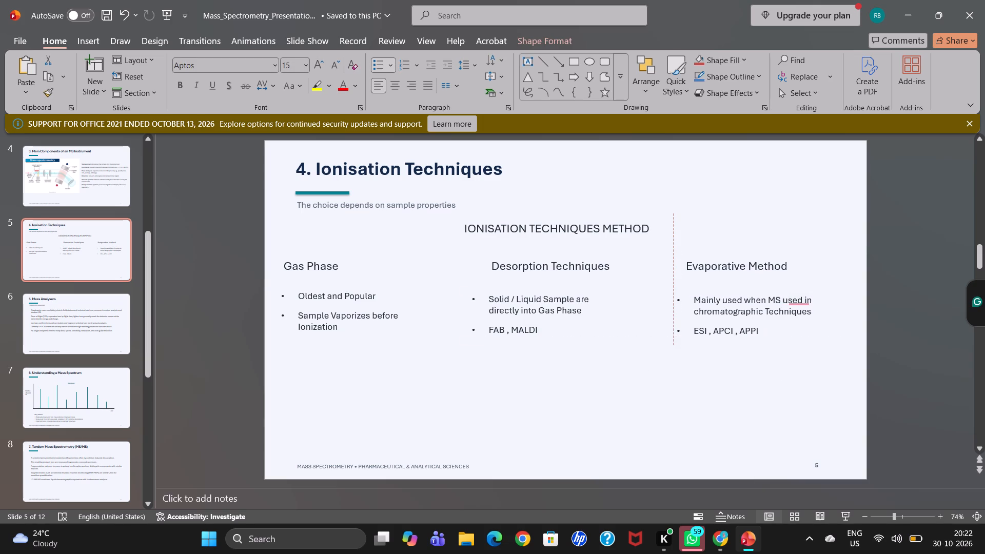
pyautogui.moveTo(721, 291); pyautogui.dragTo(722, 290)
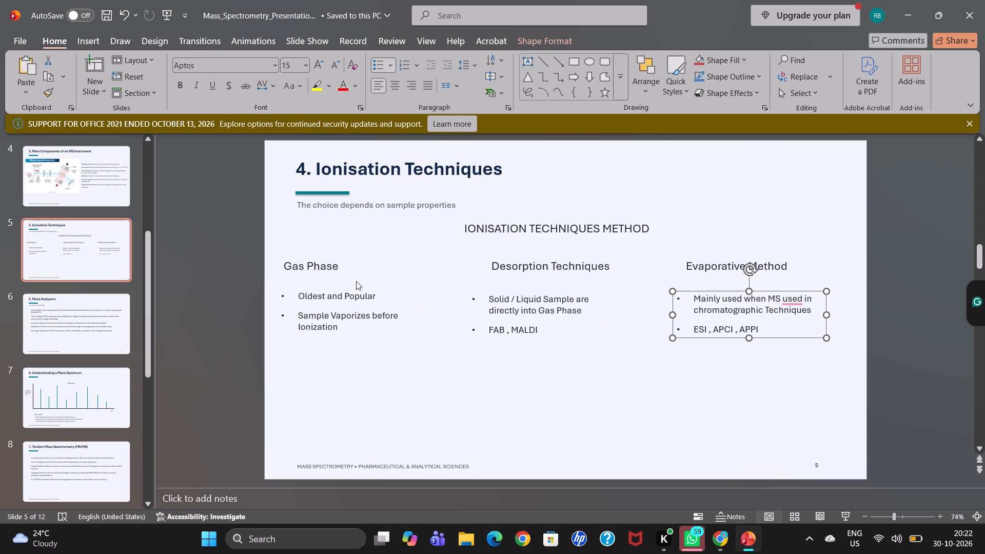
# Move the Gas Phase heading slightly right so it sits better above its bulleted text.
pyautogui.click(322, 269)
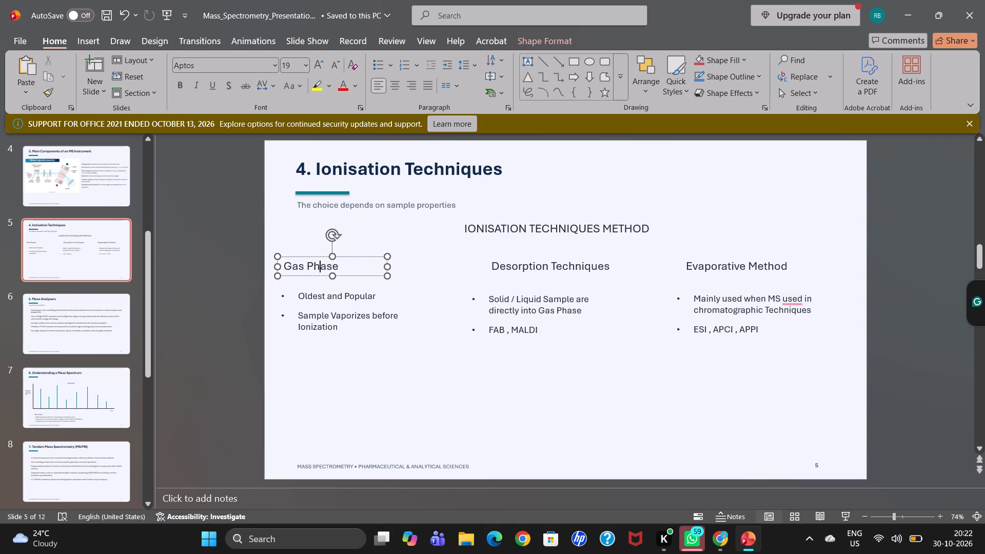
pyautogui.moveTo(307, 258); pyautogui.dragTo(319, 258)
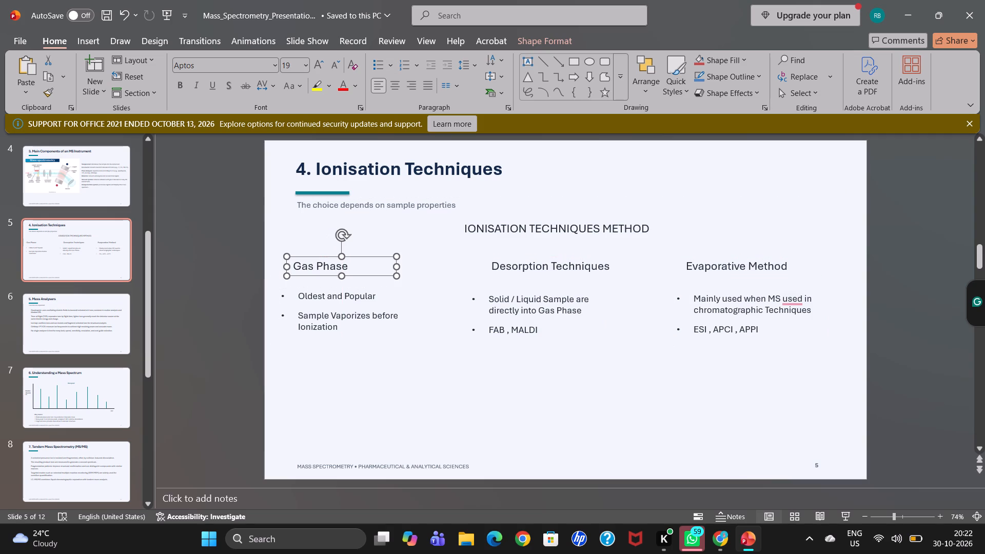
pyautogui.click(413, 357)
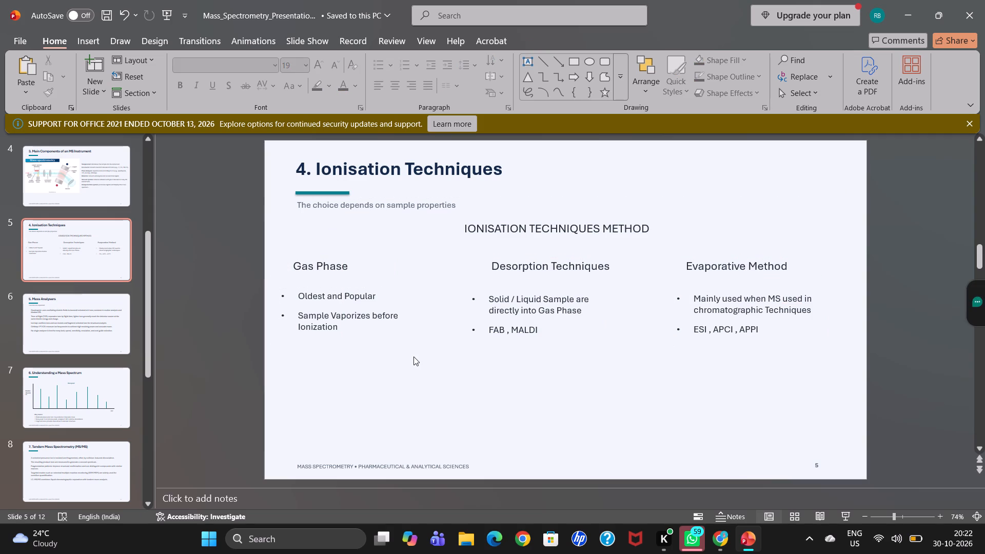
# Move the Desorption Techniques heading slightly left over its bullets, keeping it level with the other two category headings.
pyautogui.click(550, 266)
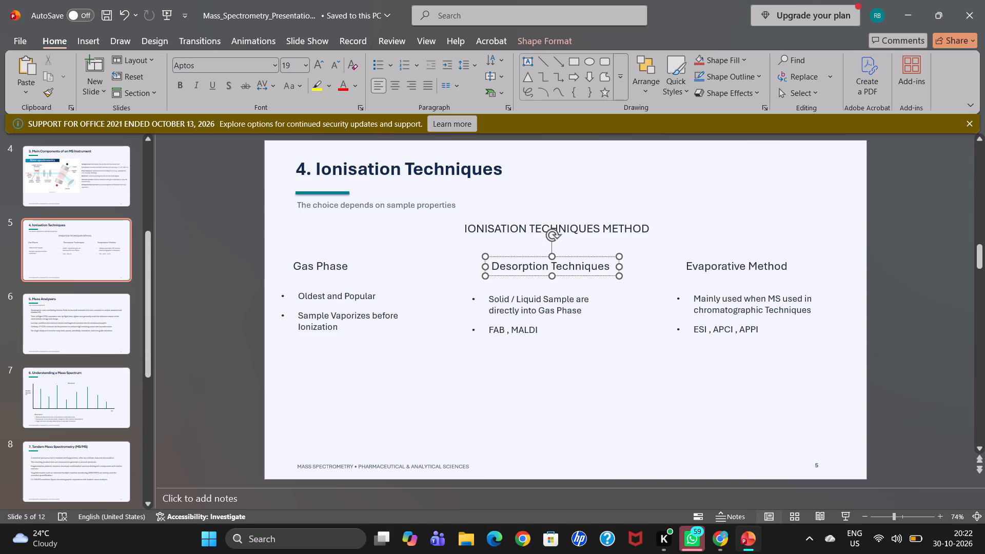
pyautogui.moveTo(526, 256); pyautogui.dragTo(520, 256)
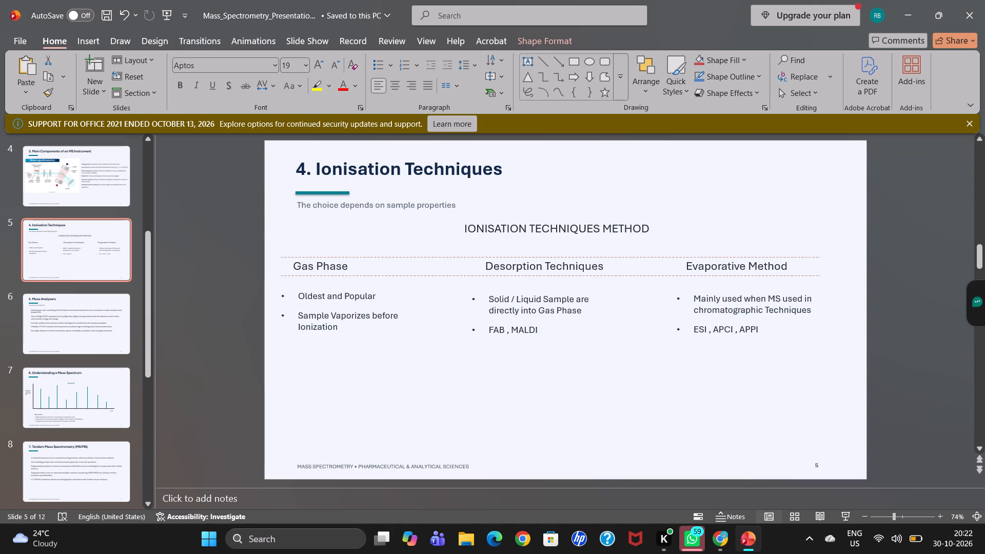
pyautogui.moveTo(520, 256); pyautogui.dragTo(519, 256)
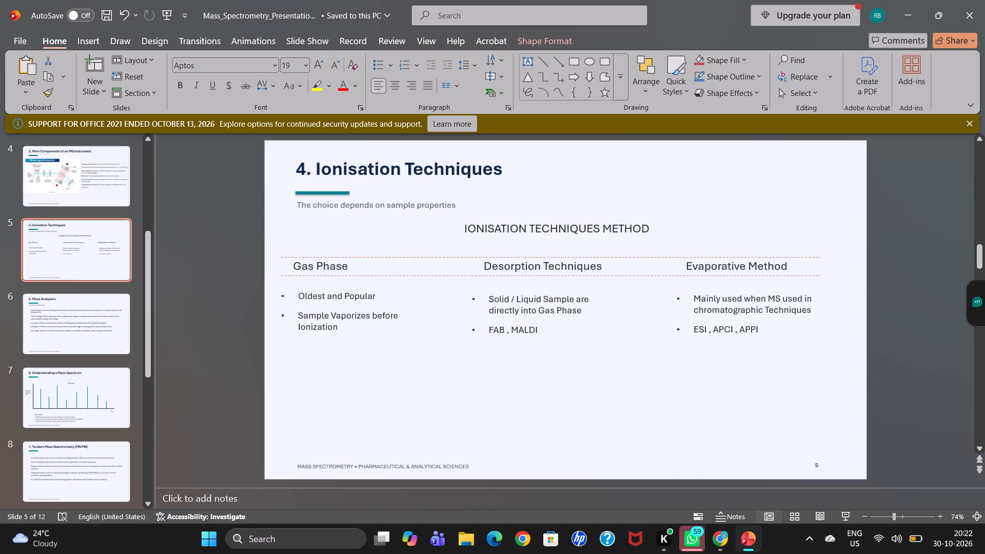
pyautogui.moveTo(519, 256); pyautogui.dragTo(515, 256)
# Nudge the Desorption Techniques bulleted text box slightly right, aligning its top edge with the Evaporative Method bullets.
pyautogui.click(528, 323)
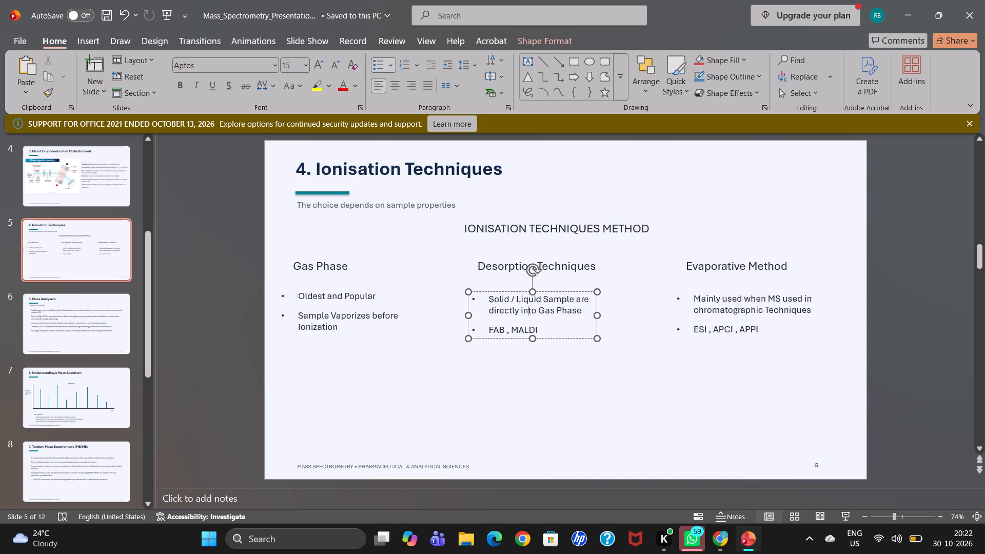
pyautogui.click(508, 292)
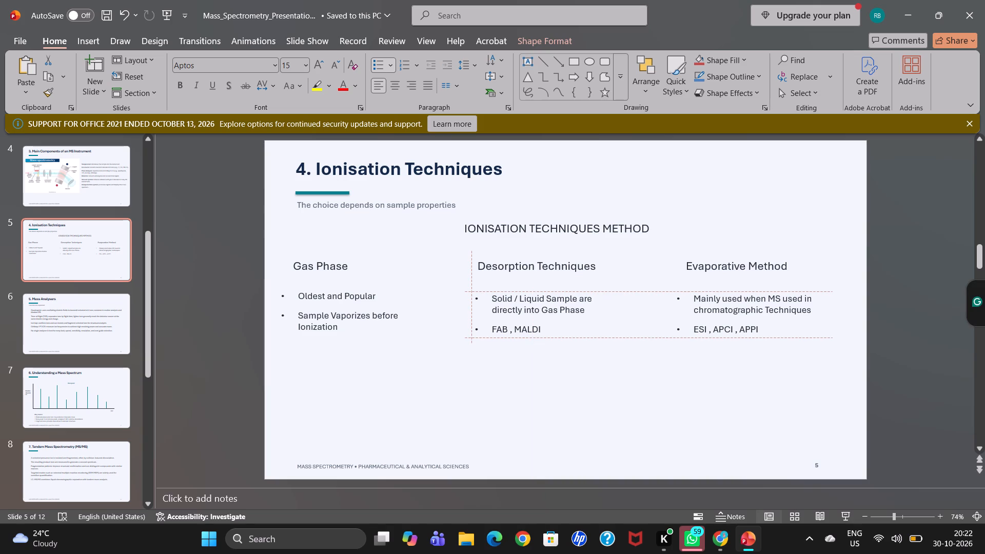
pyautogui.click(565, 360)
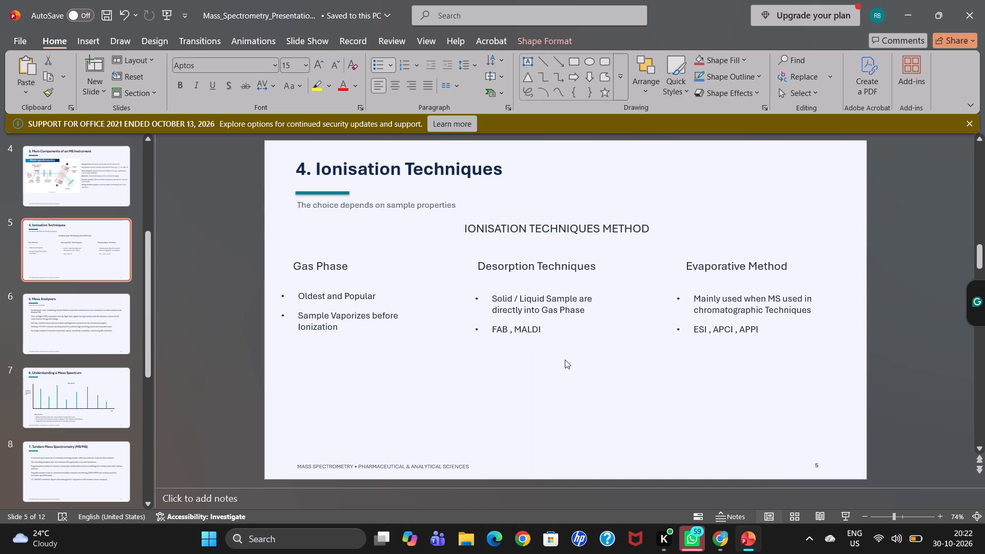
pyautogui.click(469, 285)
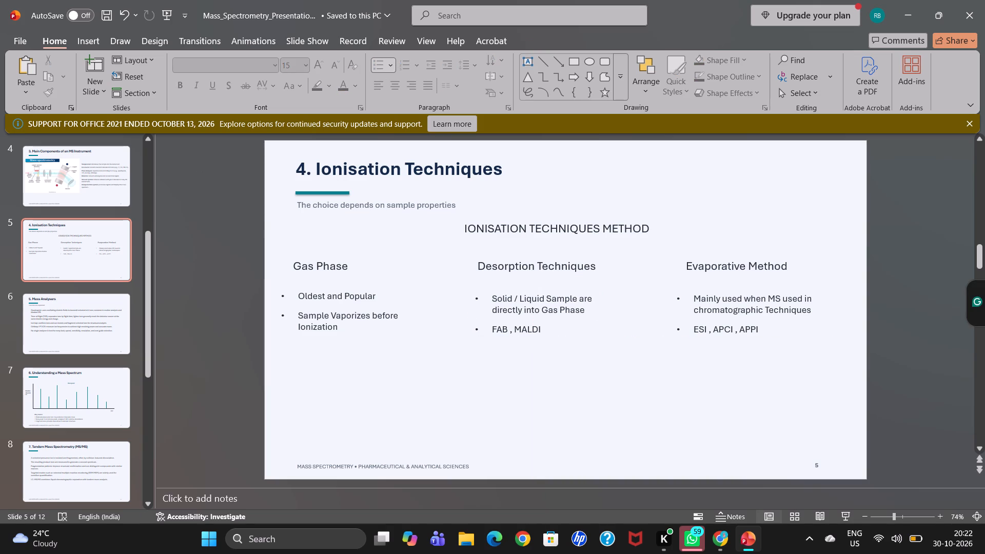
# Draw a straight horizontal line about 8 cm long extending left from the "IONISATION TECHNIQUES METHOD" heading.
pyautogui.click(119, 45)
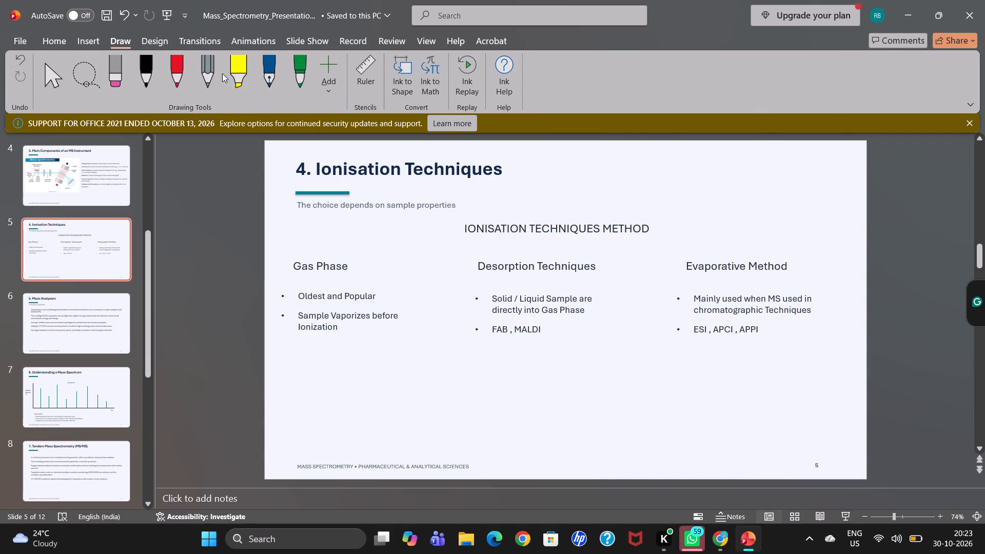
pyautogui.click(90, 43)
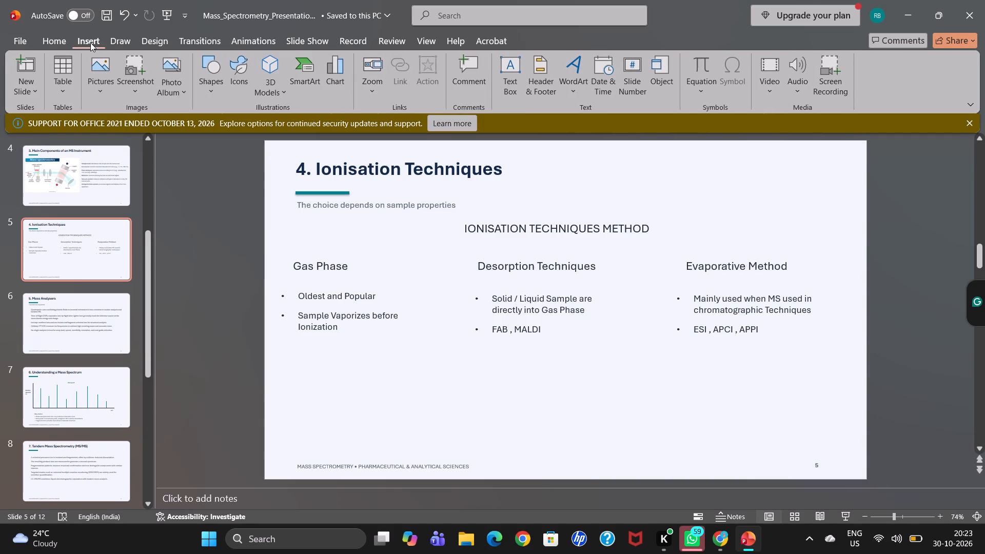
pyautogui.click(221, 85)
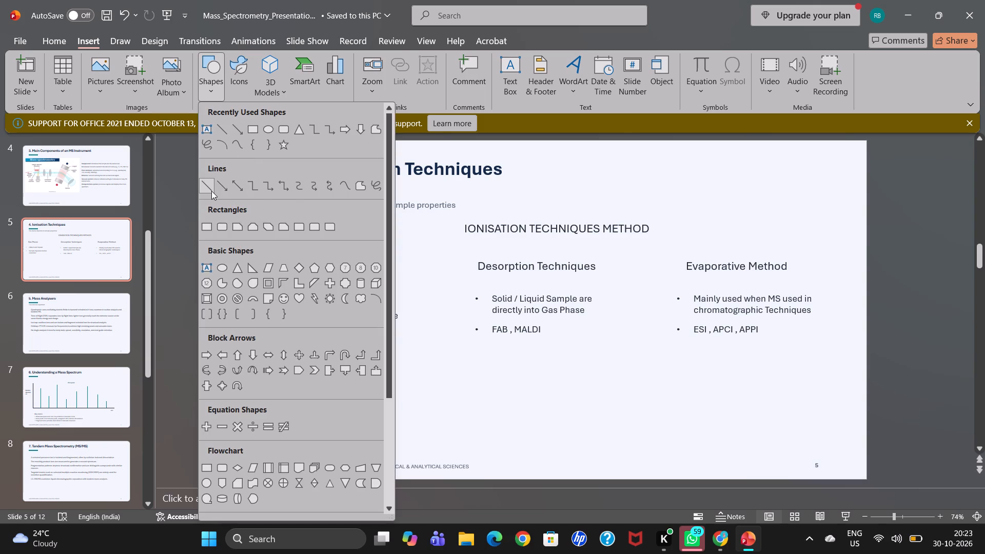
pyautogui.click(211, 191)
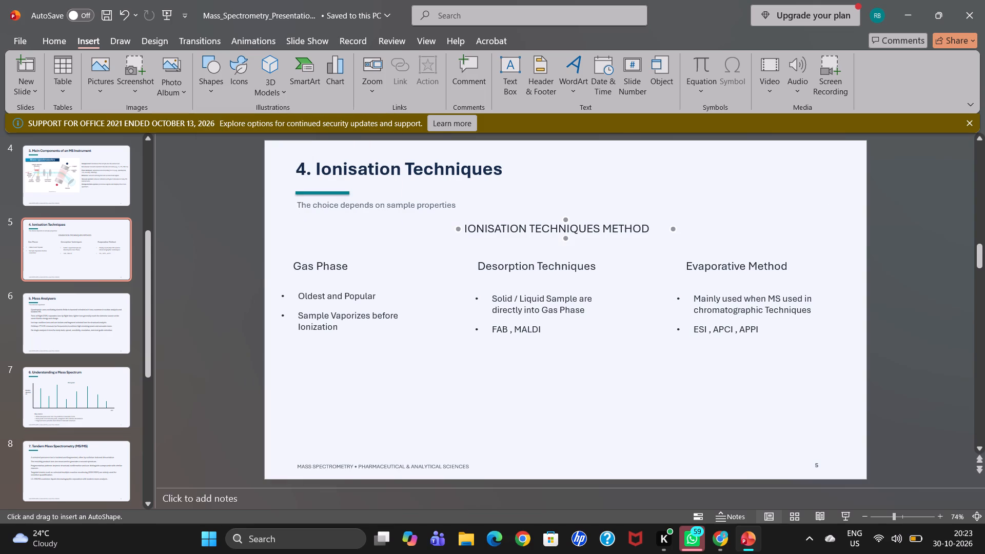
pyautogui.moveTo(455, 230); pyautogui.dragTo(357, 235)
pyautogui.moveTo(357, 235); pyautogui.dragTo(316, 229)
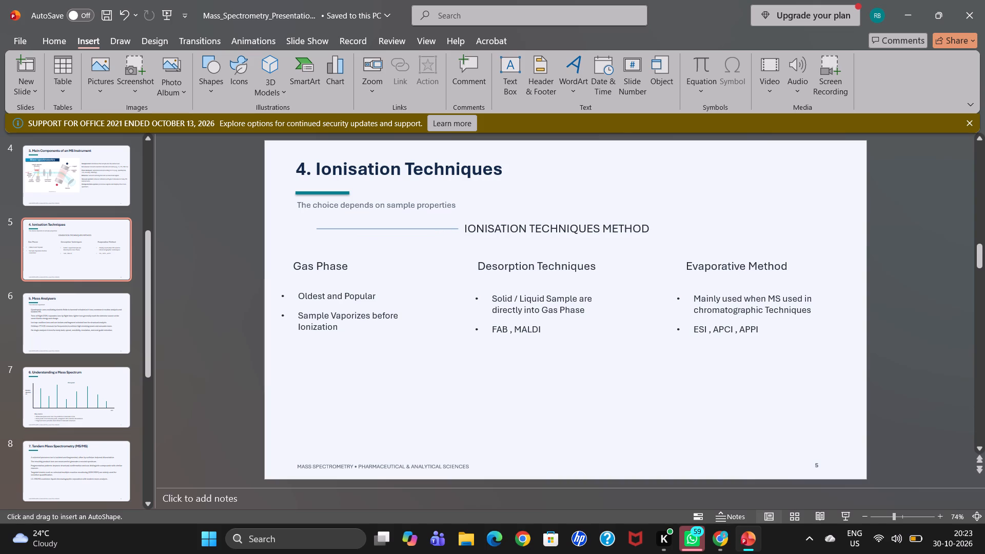
pyautogui.moveTo(316, 229); pyautogui.dragTo(317, 229)
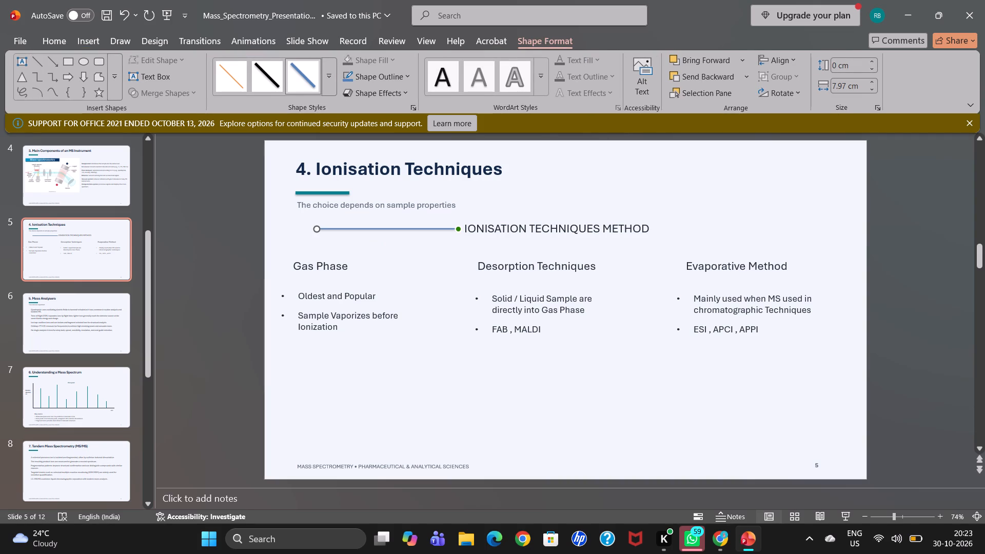
# Duplicate the horizontal line and place the copy just right of the "IONISATION TECHNIQUES METHOD" heading, level with the original.
pyautogui.hotkey('ctrl', 'c')
pyautogui.hotkey('ctrl', 'v')
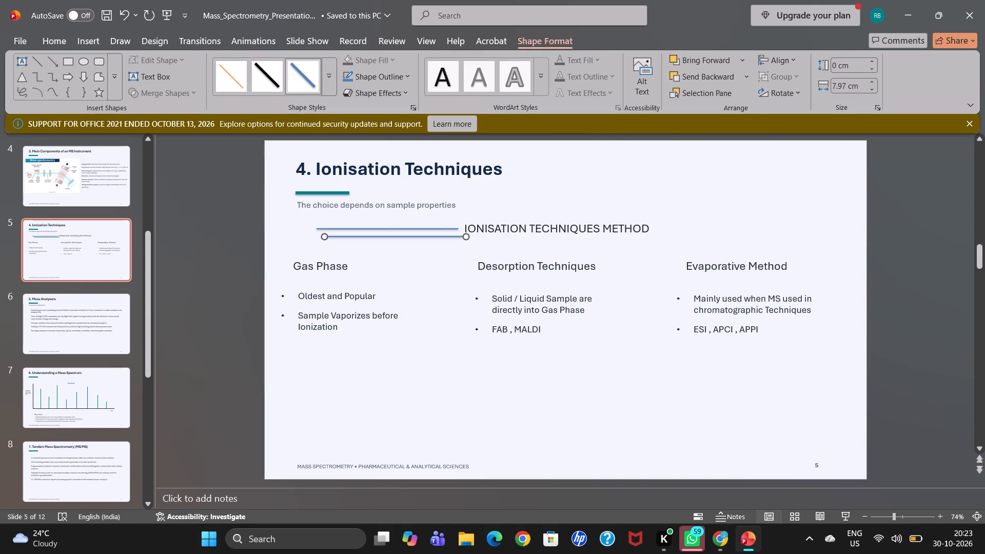
pyautogui.moveTo(397, 235); pyautogui.dragTo(731, 227)
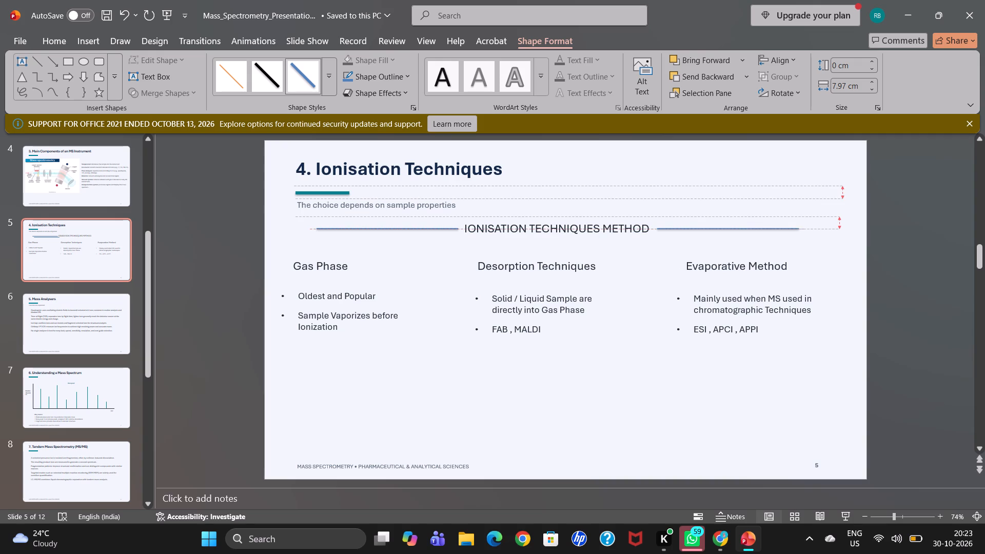
pyautogui.moveTo(731, 227); pyautogui.dragTo(728, 227)
pyautogui.moveTo(796, 226); pyautogui.dragTo(794, 226)
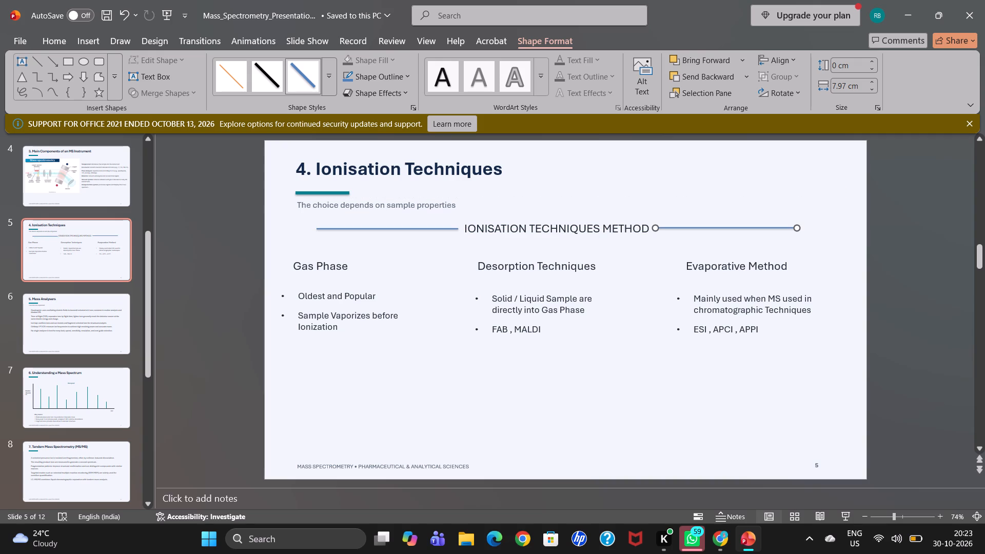
# Shorten the copied line from its outer end so it stops above the Evaporative Method heading, keeping it horizontal.
pyautogui.moveTo(794, 226); pyautogui.dragTo(771, 227)
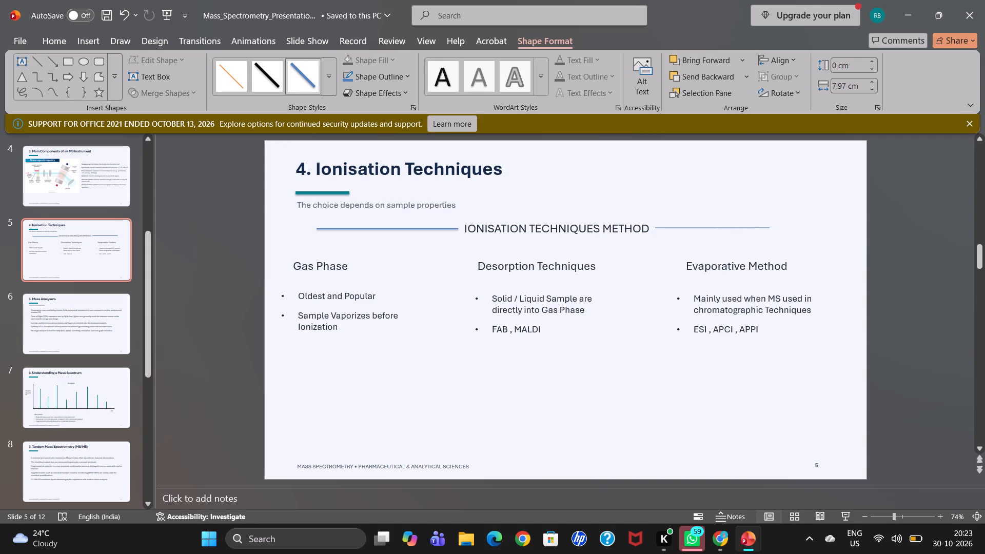
pyautogui.moveTo(771, 227); pyautogui.dragTo(751, 229)
pyautogui.moveTo(751, 229); pyautogui.dragTo(752, 228)
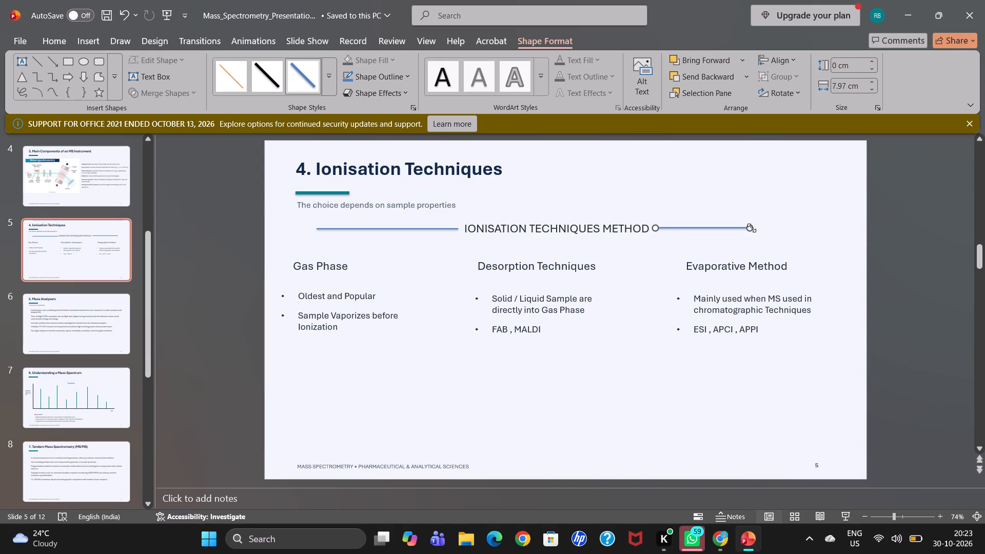
pyautogui.click(800, 230)
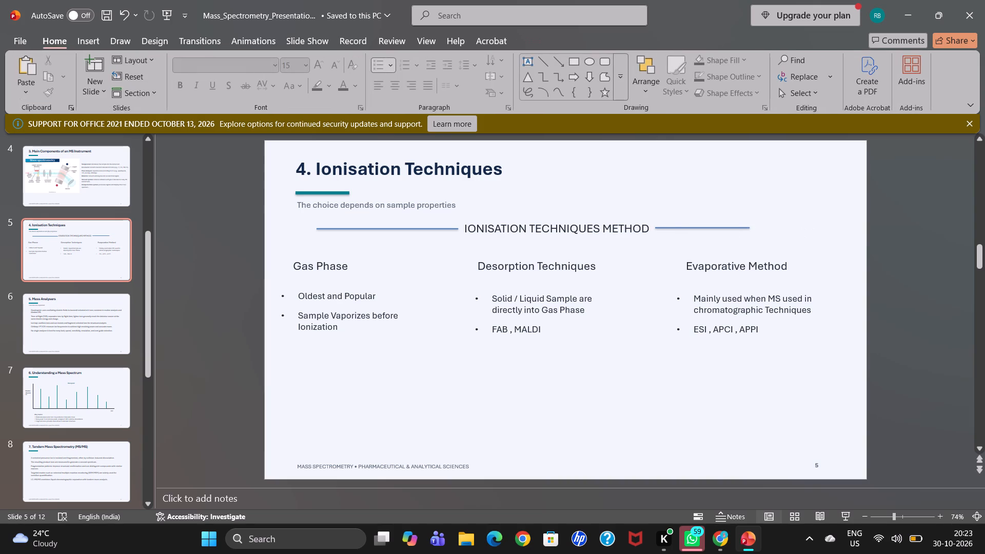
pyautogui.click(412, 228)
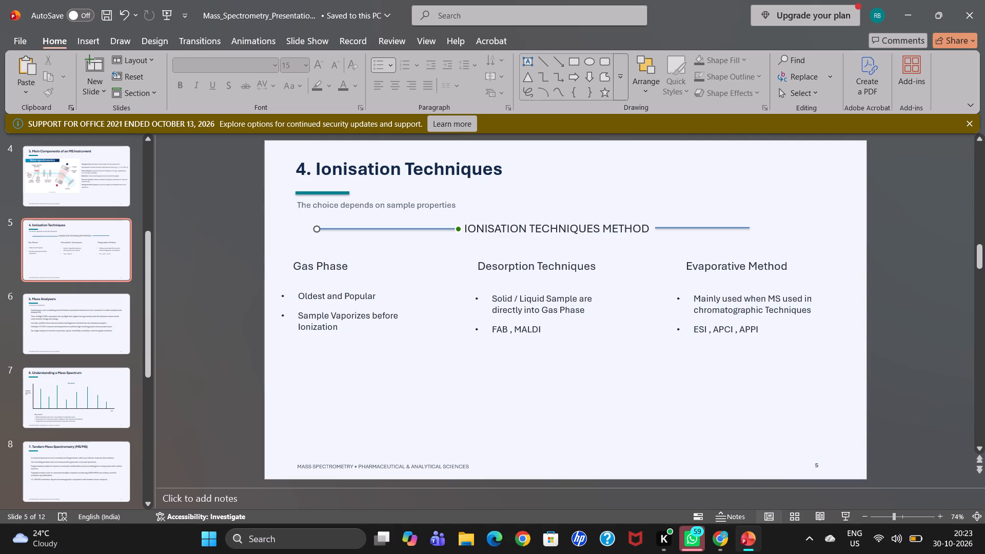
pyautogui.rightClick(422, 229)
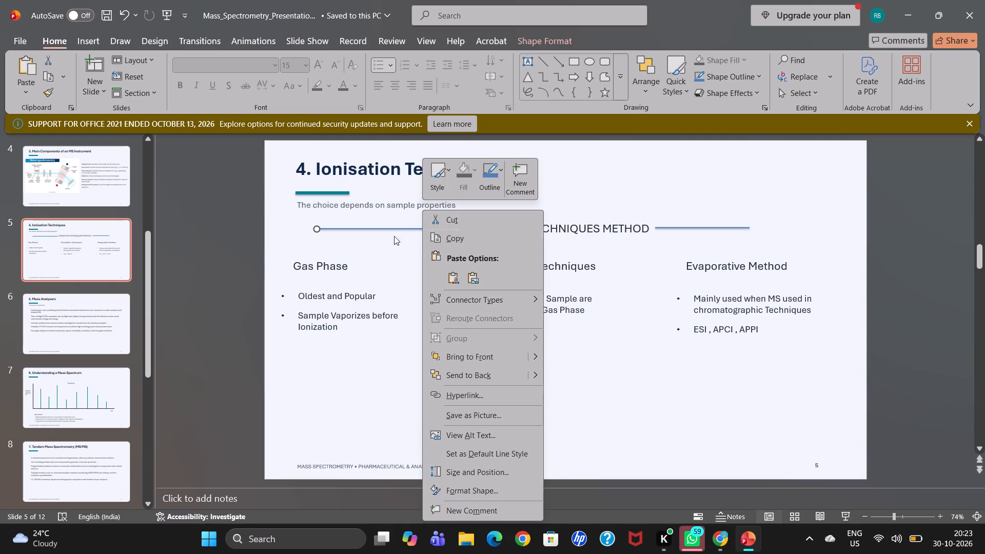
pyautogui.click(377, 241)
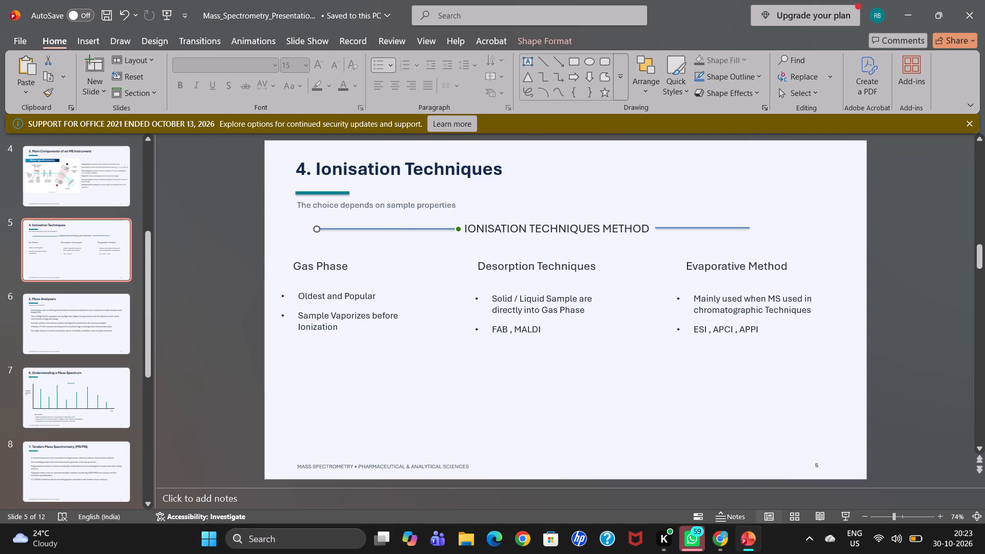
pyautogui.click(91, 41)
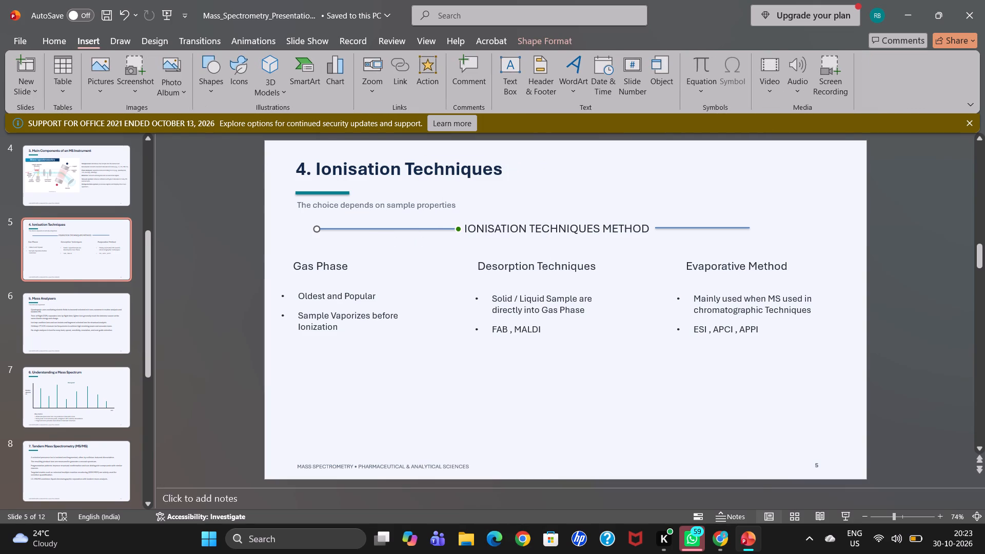
# Delete the subtitle text box "The choice depends on sample properties" from beneath the slide title.
pyautogui.click(357, 208)
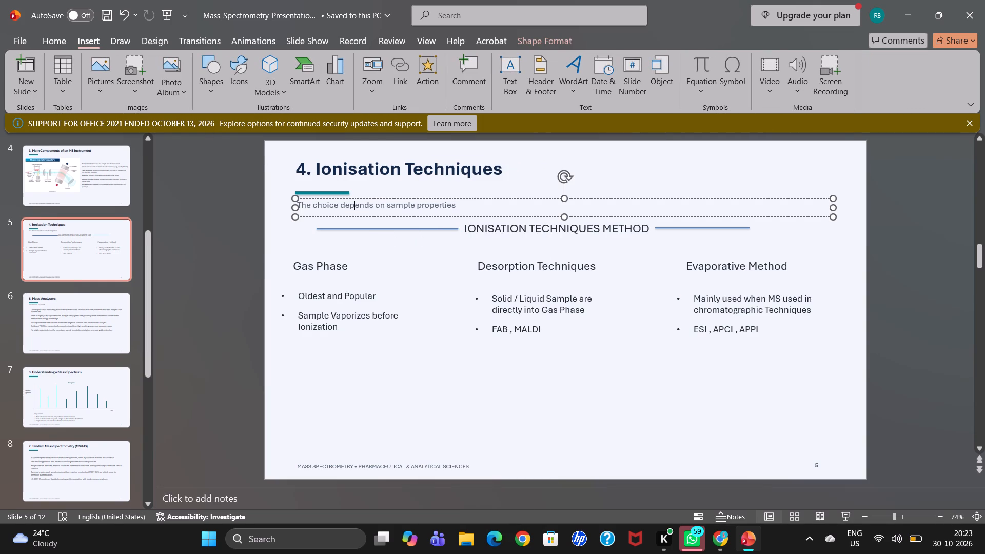
pyautogui.press('Delete')
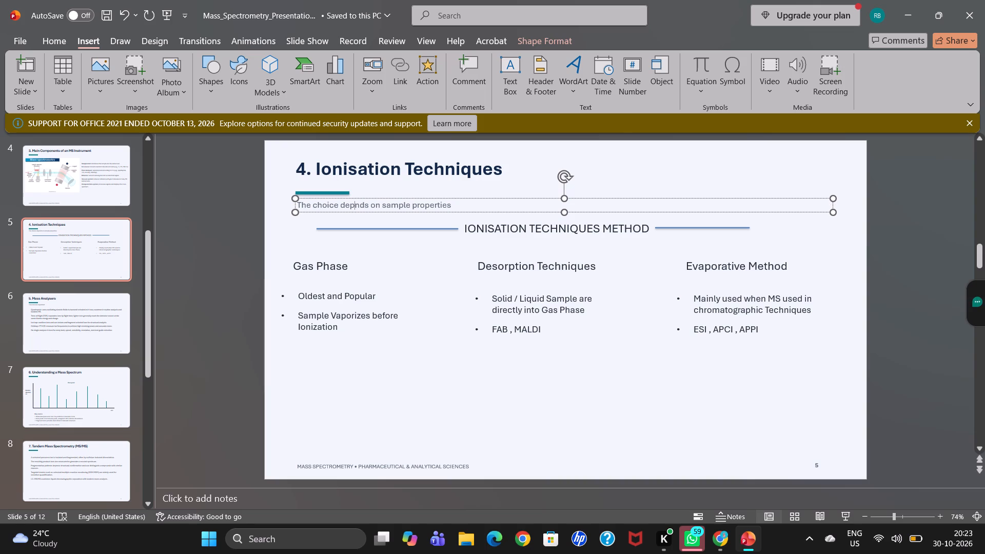
pyautogui.click(453, 199)
pyautogui.press('Delete')
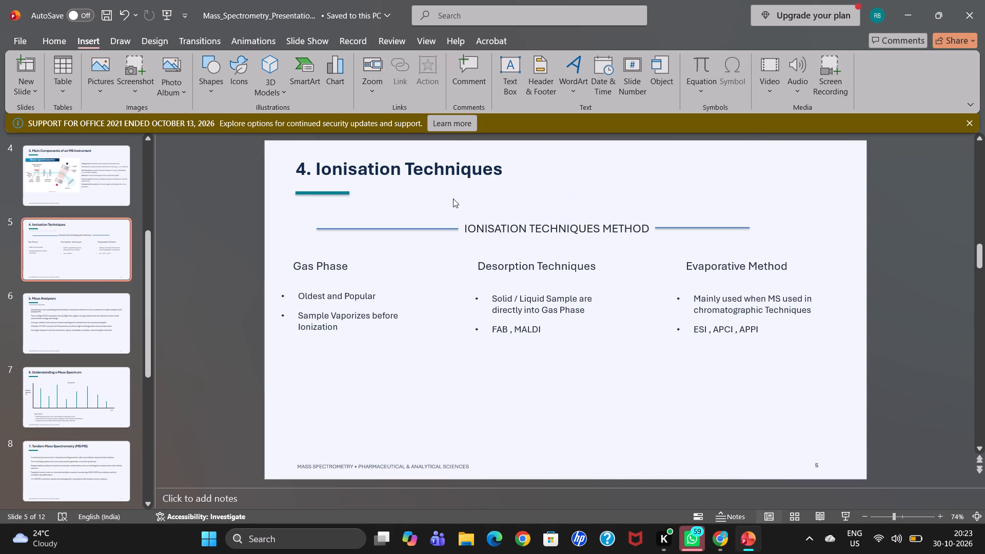
# Look over the Main Components of an MS Instrument and Basic Principle slides, and return to the Ionisation Techniques slide.
pyautogui.click(328, 192)
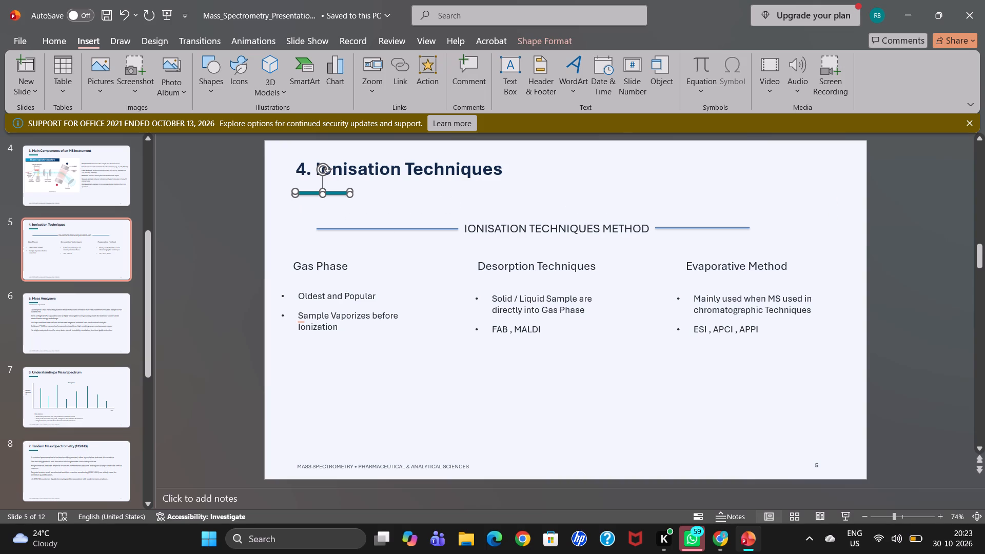
pyautogui.click(73, 169)
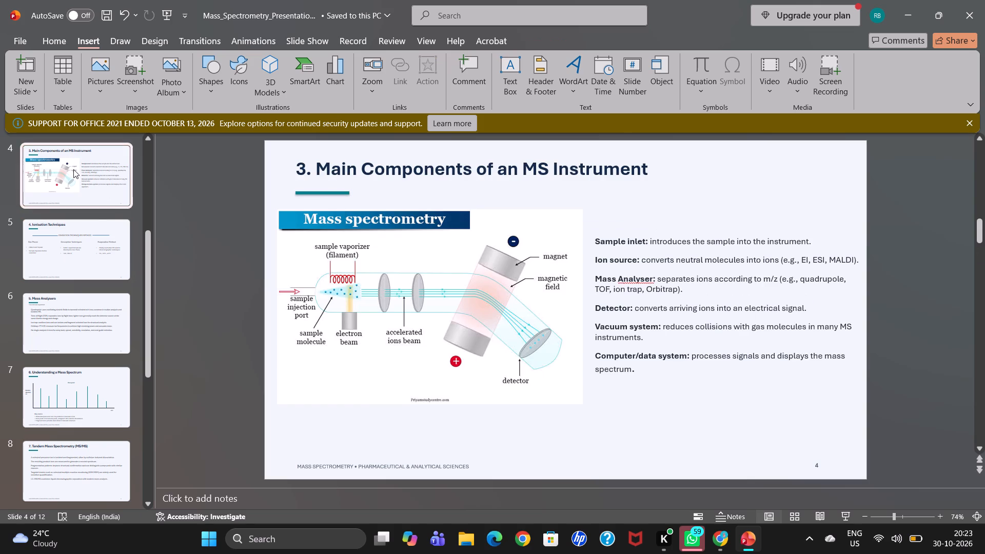
pyautogui.scroll(2, 115, 266)
pyautogui.click(91, 308)
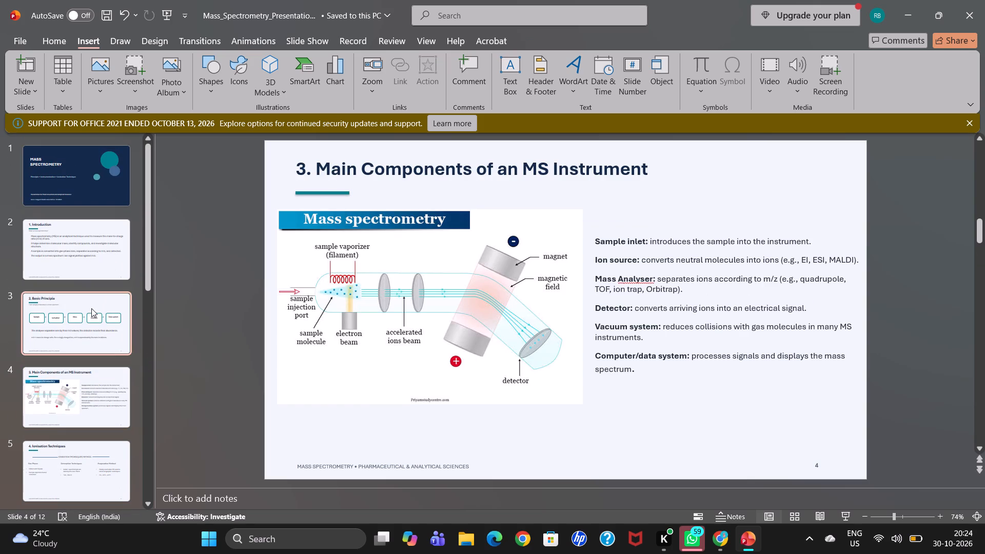
pyautogui.scroll(-1, 91, 308)
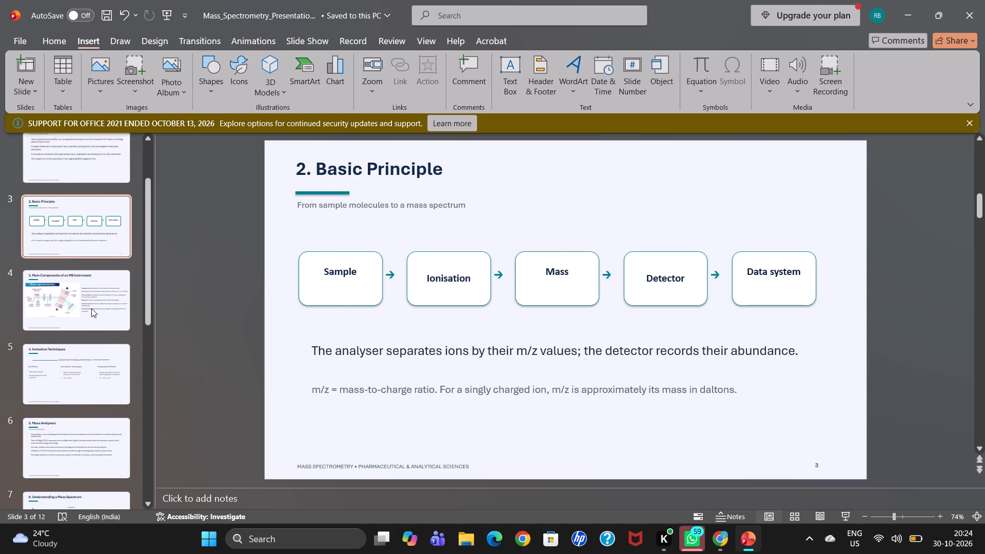
pyautogui.scroll(-1, 91, 308)
pyautogui.click(91, 308)
pyautogui.click(81, 360)
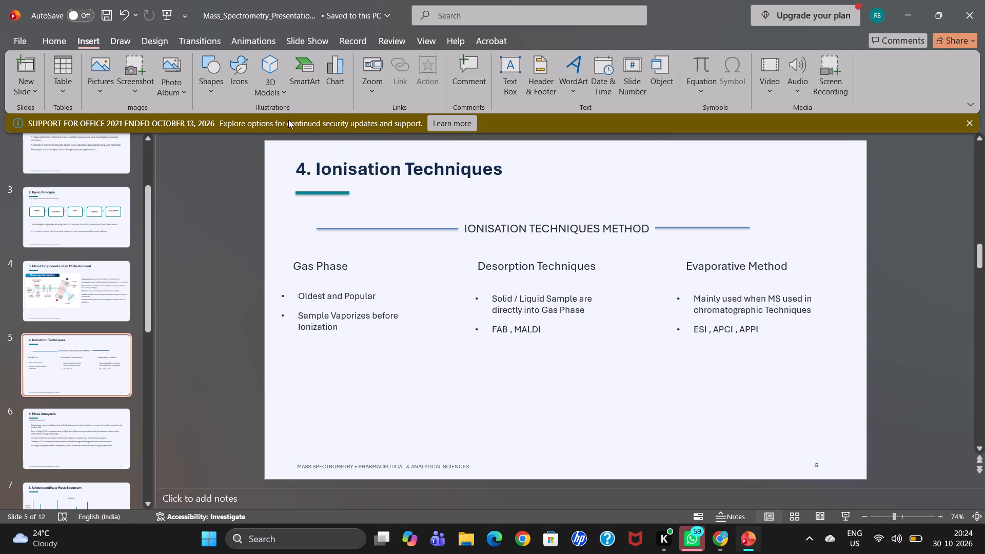
# Draw a vertical arrow about 1.6 cm long from the outer end of the left horizontal line down to the Gas Phase heading.
pyautogui.click(216, 81)
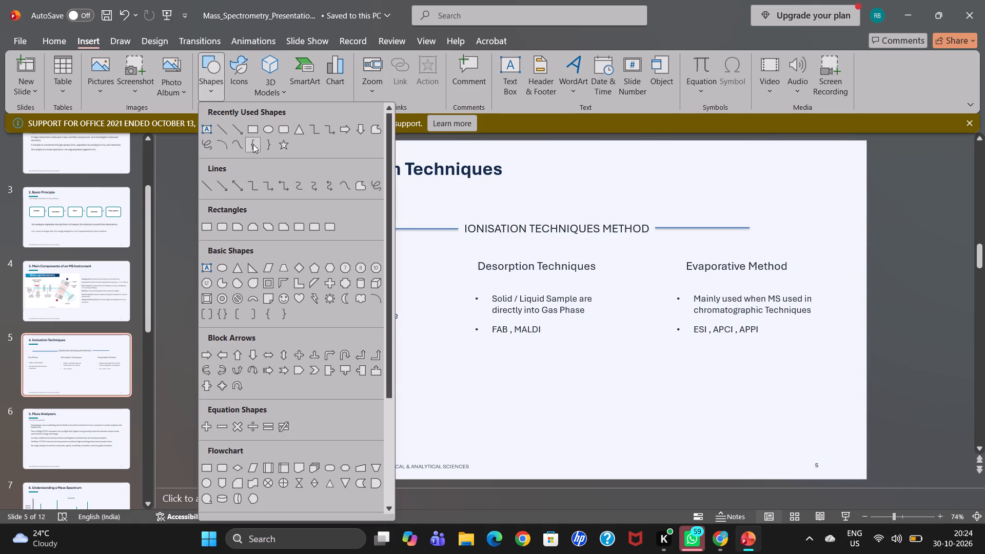
pyautogui.click(239, 132)
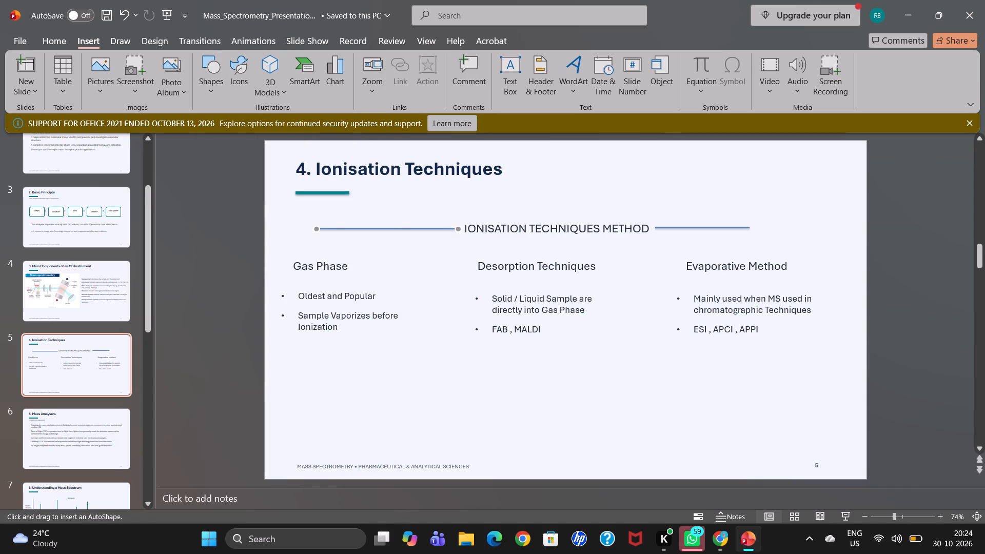
pyautogui.moveTo(317, 230); pyautogui.dragTo(319, 256)
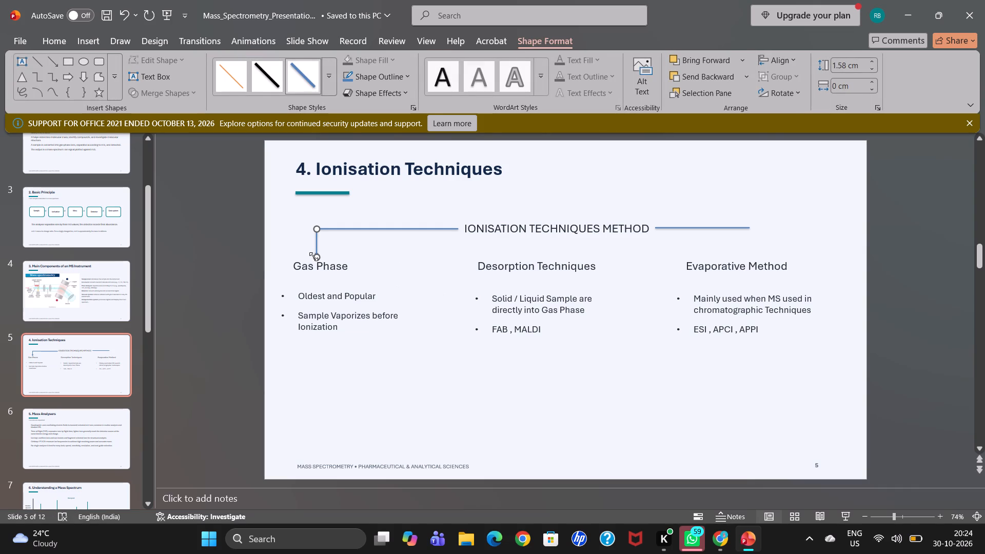
# Duplicate the arrow, place the copy between the main heading and Desorption Techniques, and shorten it to about 1.15 cm.
pyautogui.hotkey('ctrl', 'c')
pyautogui.hotkey('ctrl', 'v')
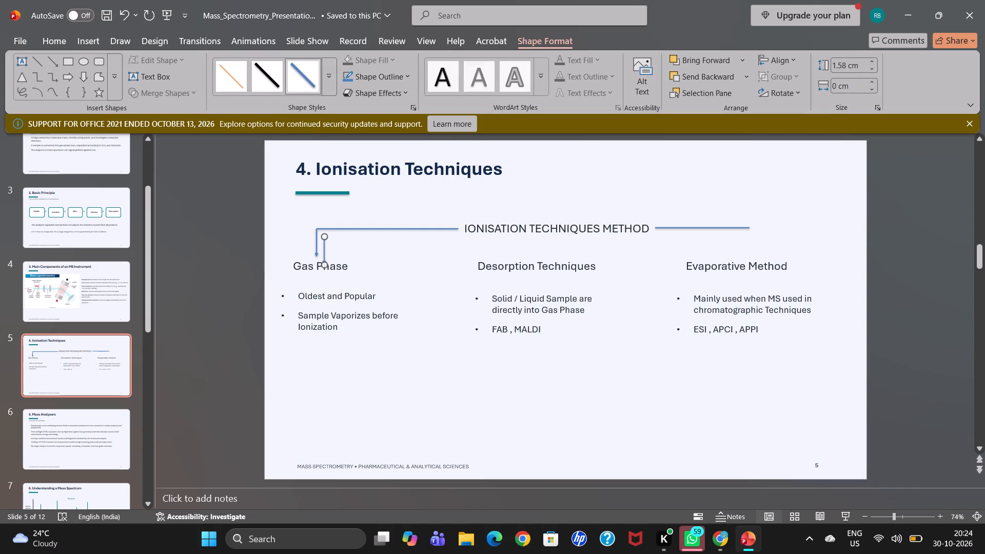
pyautogui.moveTo(323, 251); pyautogui.dragTo(485, 253)
pyautogui.moveTo(485, 253); pyautogui.dragTo(528, 247)
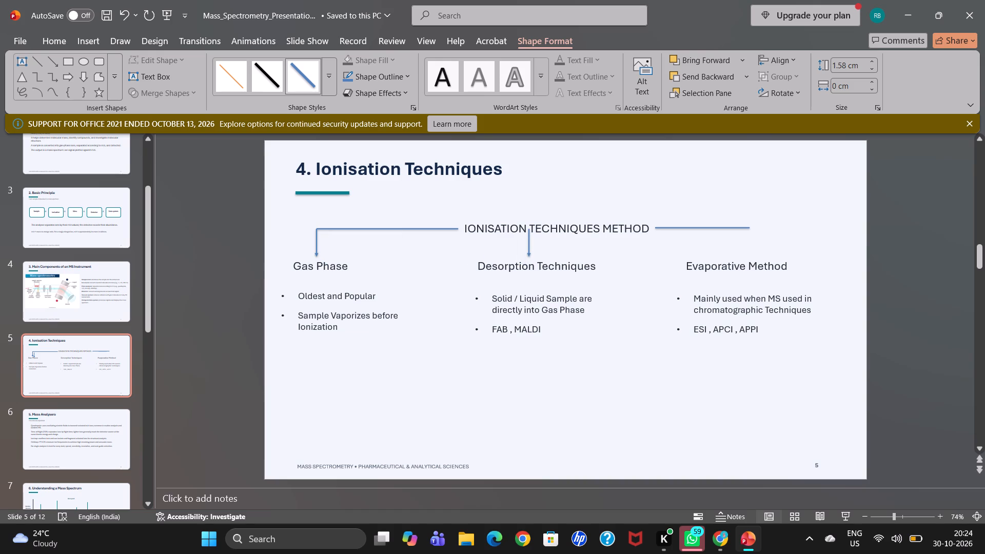
pyautogui.moveTo(528, 247); pyautogui.dragTo(528, 248)
pyautogui.click(531, 265)
pyautogui.moveTo(531, 264); pyautogui.dragTo(531, 259)
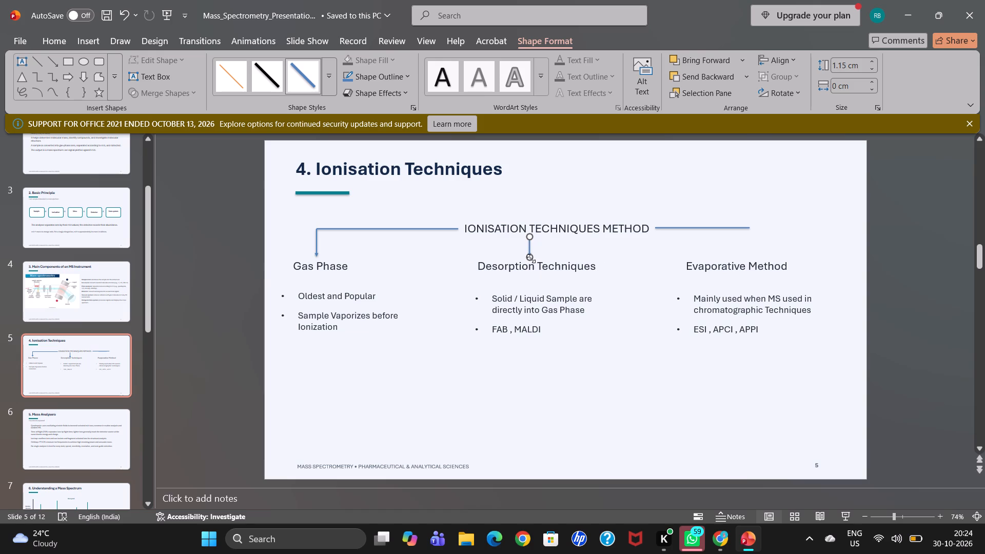
pyautogui.click(635, 284)
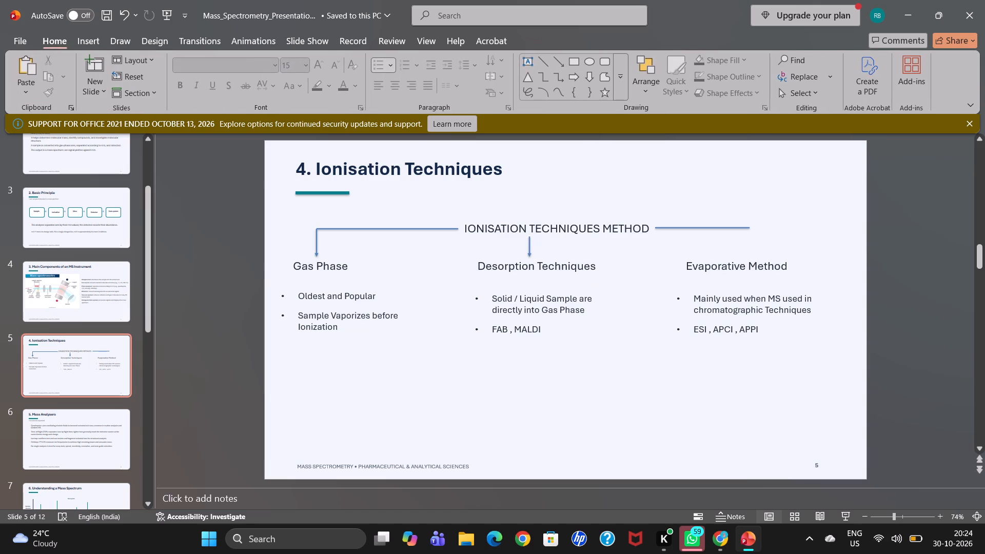
# Copy the shortened middle arrow to the outer end of the right horizontal line and extend it straight down to Evaporative Method.
pyautogui.click(528, 247)
pyautogui.hotkey('ctrl', 'c')
pyautogui.hotkey('ctrl', 'v')
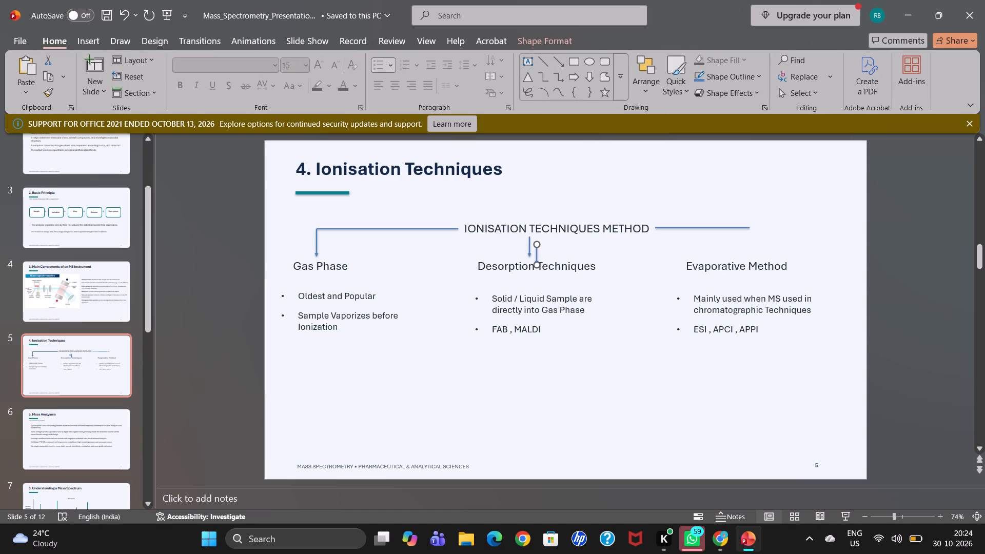
pyautogui.moveTo(537, 254); pyautogui.dragTo(745, 245)
pyautogui.moveTo(745, 245); pyautogui.dragTo(748, 239)
pyautogui.moveTo(748, 239); pyautogui.dragTo(748, 238)
pyautogui.moveTo(750, 247); pyautogui.dragTo(749, 256)
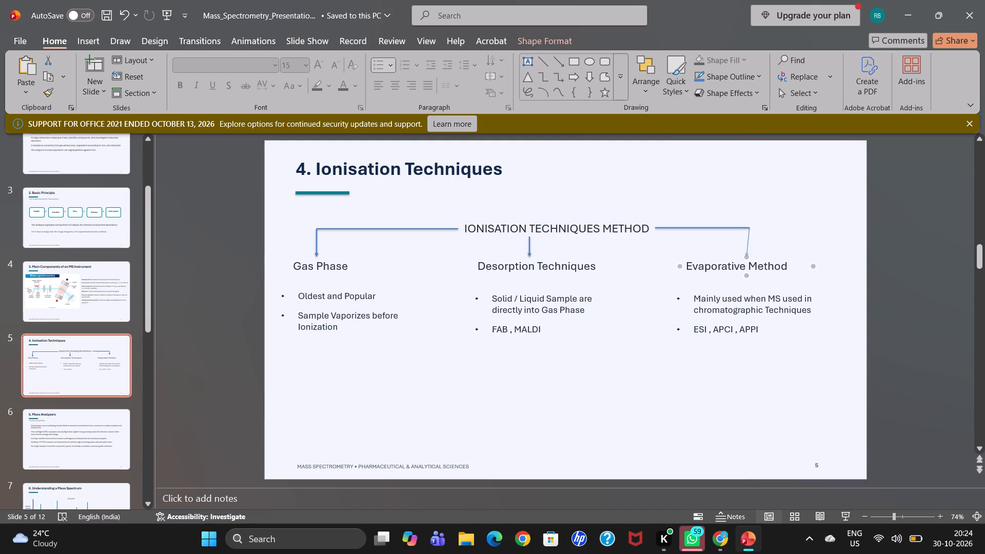
pyautogui.moveTo(749, 256); pyautogui.dragTo(753, 253)
pyautogui.moveTo(753, 253); pyautogui.dragTo(753, 254)
pyautogui.click(789, 227)
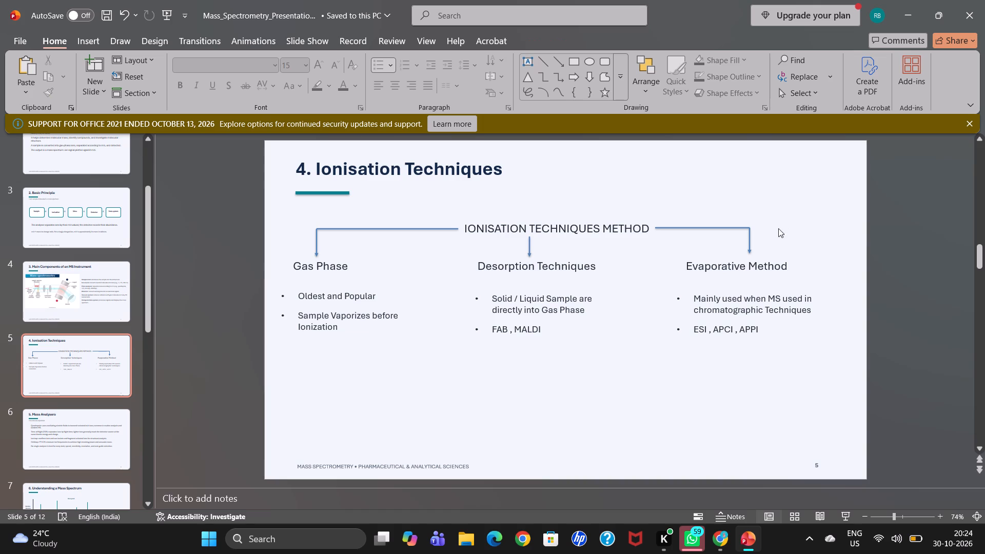
# Make the "IONISATION TECHNIQUES METHOD" heading bold and slightly narrow its text box from the right side.
pyautogui.click(640, 231)
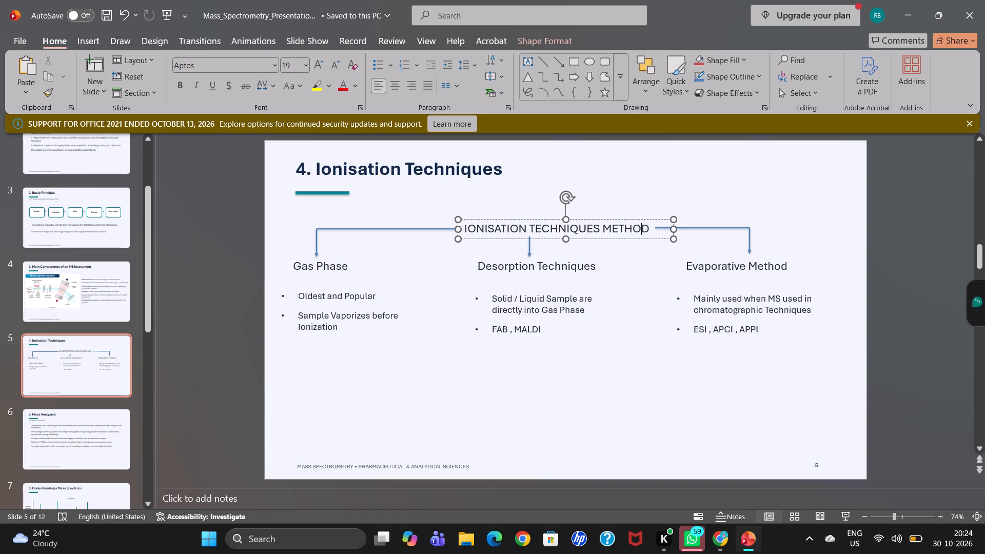
pyautogui.moveTo(648, 228); pyautogui.dragTo(467, 230)
pyautogui.click(178, 82)
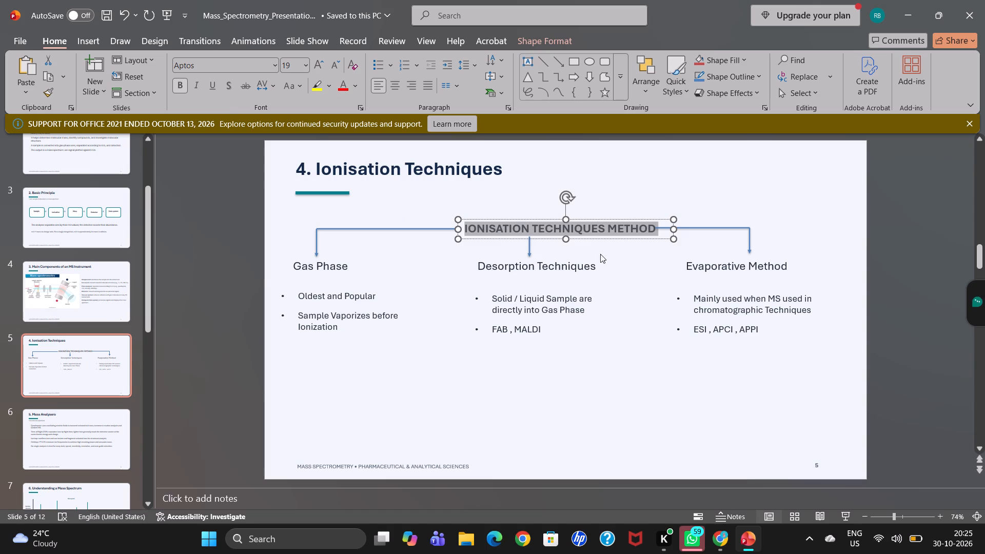
pyautogui.moveTo(673, 229); pyautogui.dragTo(667, 229)
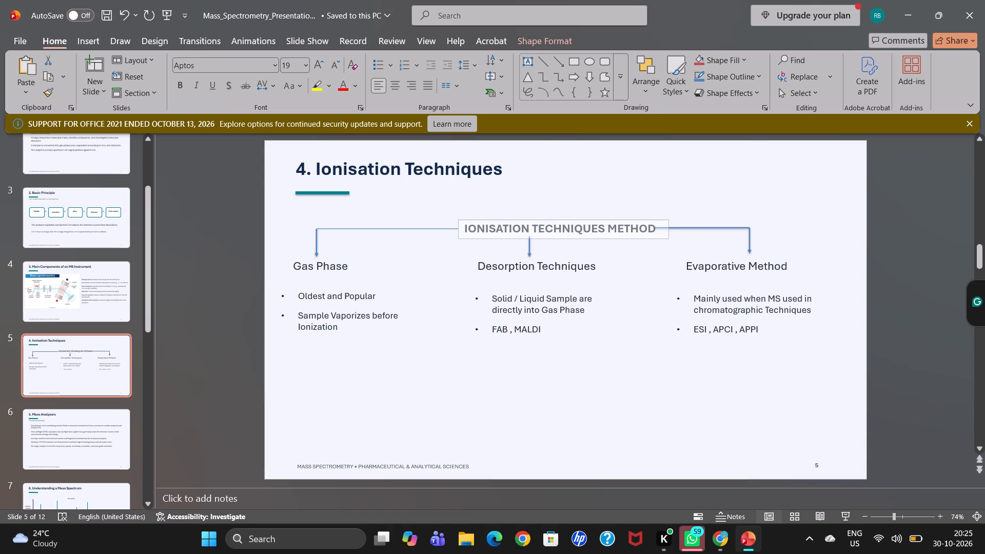
pyautogui.moveTo(667, 229); pyautogui.dragTo(666, 228)
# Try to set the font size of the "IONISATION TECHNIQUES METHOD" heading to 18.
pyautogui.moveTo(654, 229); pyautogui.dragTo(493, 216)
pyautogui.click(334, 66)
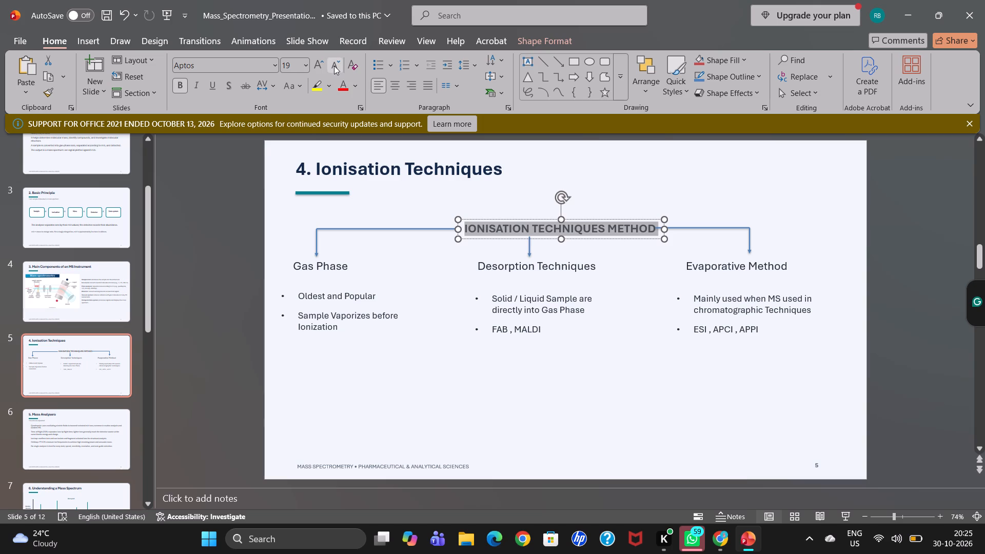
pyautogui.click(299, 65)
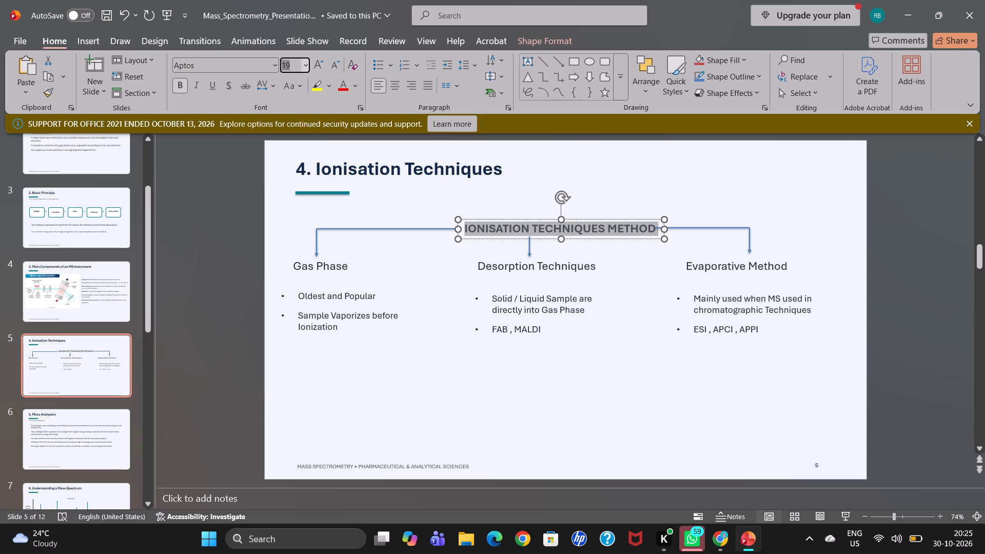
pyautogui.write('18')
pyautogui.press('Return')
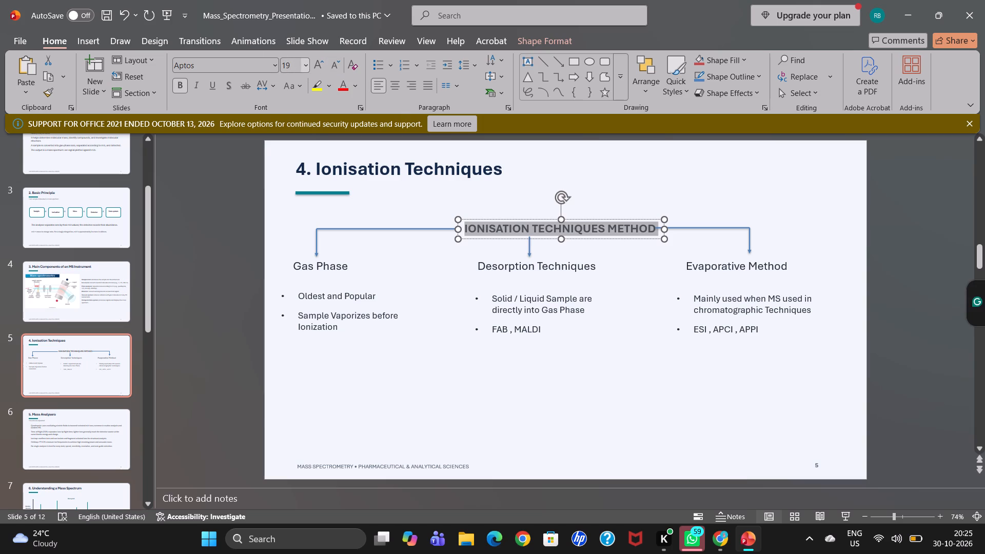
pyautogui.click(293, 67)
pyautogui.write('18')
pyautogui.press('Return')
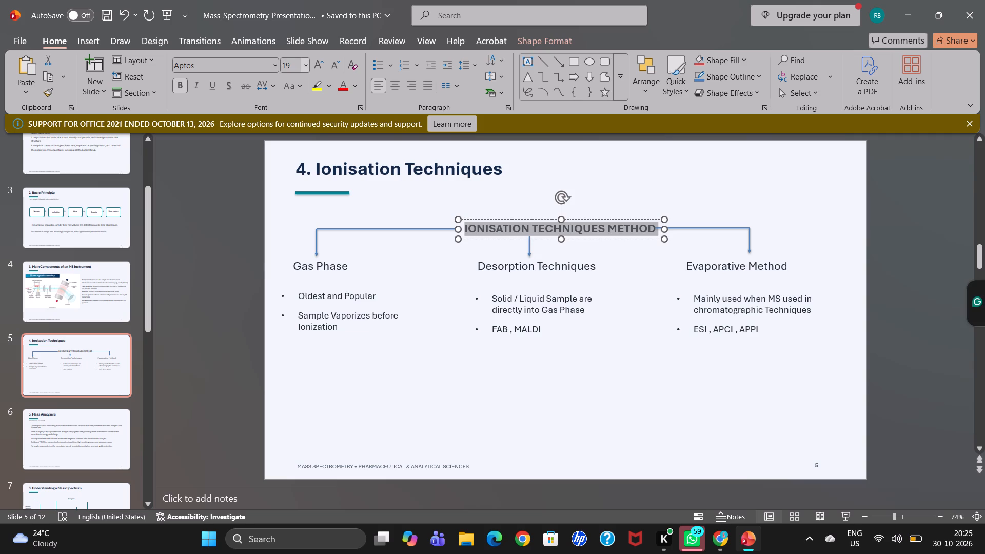
# Set the font size of the "IONISATION TECHNIQUES METHOD" heading to 15, keeping its text in place.
pyautogui.click(291, 64)
pyautogui.press('BackSpace')
pyautogui.press('1')
pyautogui.press('5')
pyautogui.press('Return')
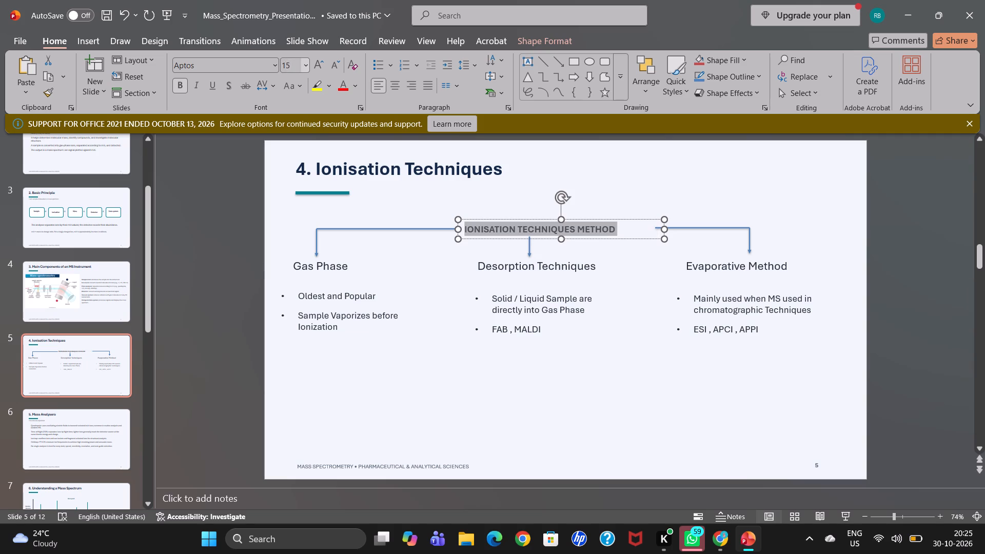
pyautogui.press('BackSpace')
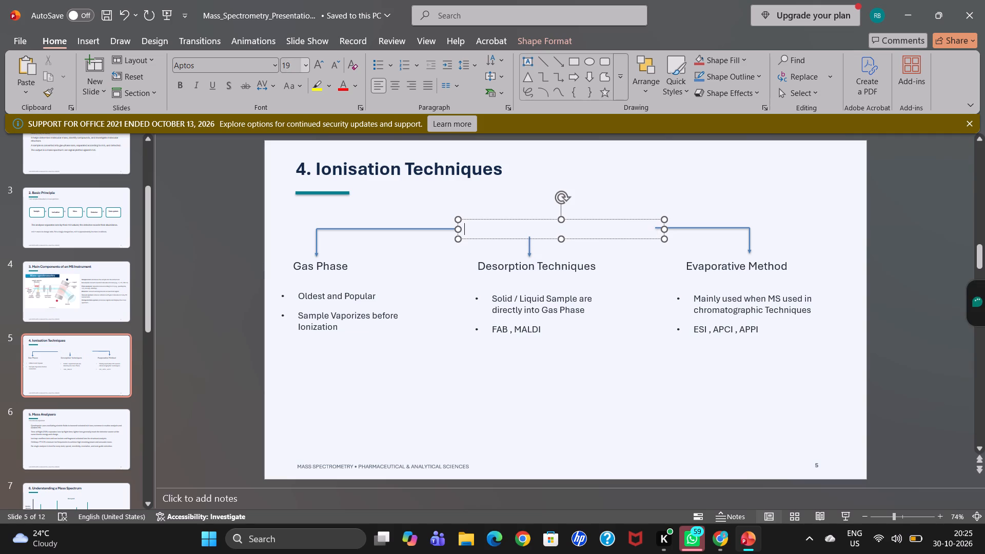
pyautogui.hotkey('ctrl', 'z')
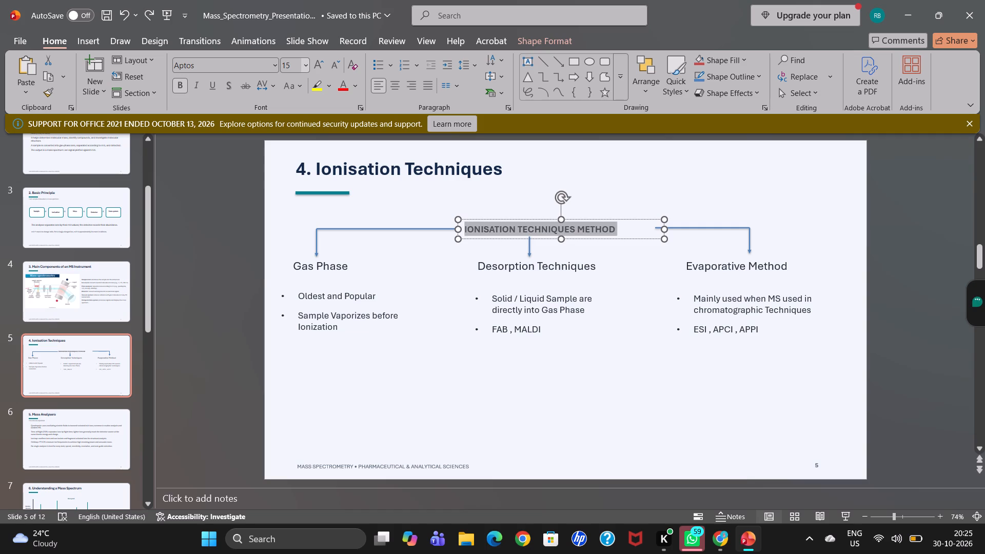
# Set the font size of the "IONISATION TECHNIQUES METHOD" heading to 18.
pyautogui.click(291, 64)
pyautogui.write('18')
pyautogui.press('Return')
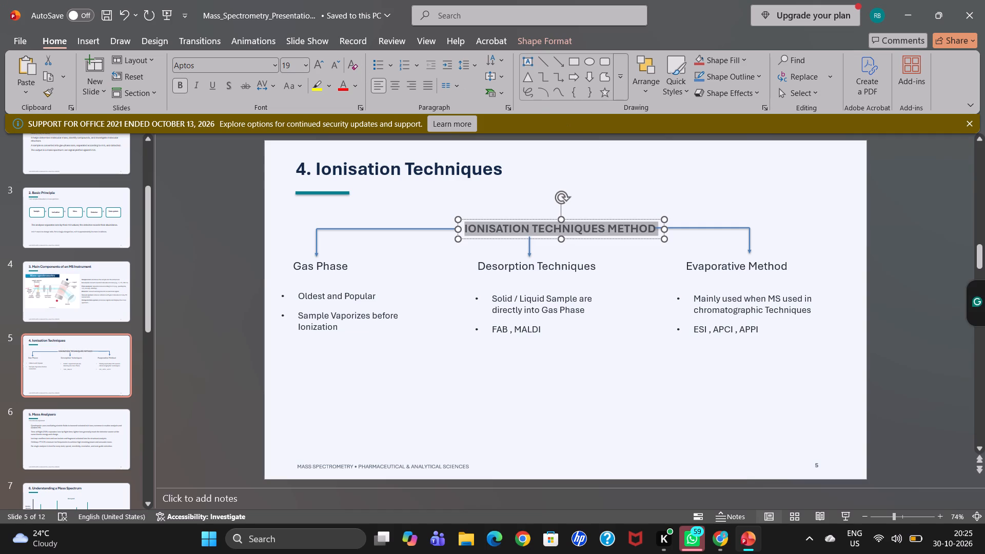
# Shorten the right horizontal connector line slightly at its inner end so it clears the "IONISATION TECHNIQUES METHOD" heading.
pyautogui.click(732, 226)
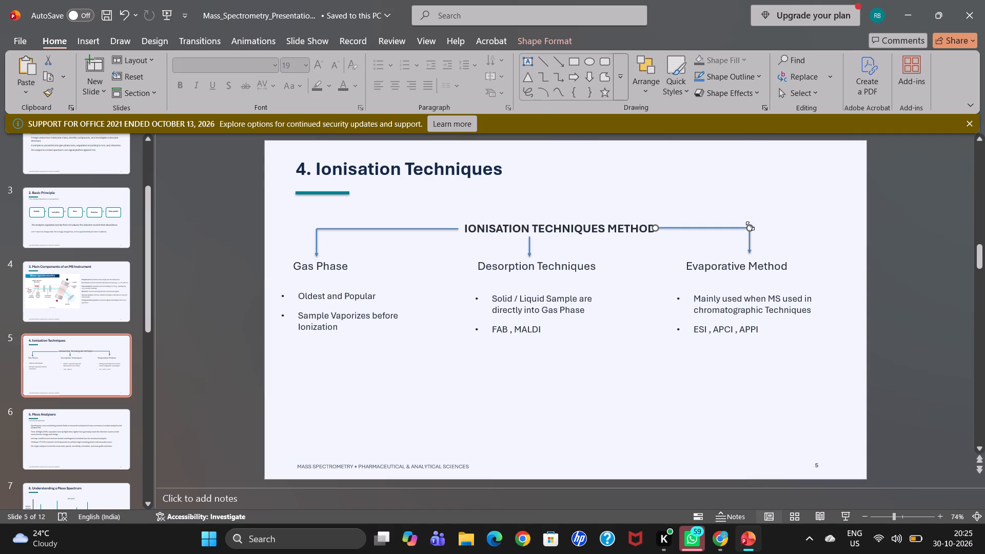
pyautogui.moveTo(657, 228); pyautogui.dragTo(662, 227)
pyautogui.click(765, 230)
# Make the "Gas Phase" branch label bold.
pyautogui.click(340, 268)
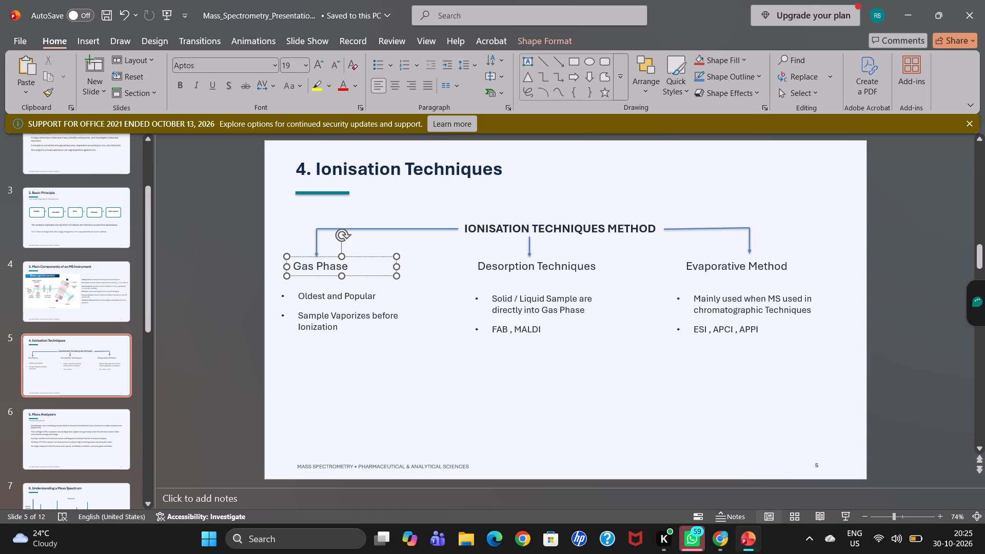
pyautogui.moveTo(348, 267); pyautogui.dragTo(284, 263)
pyautogui.click(182, 80)
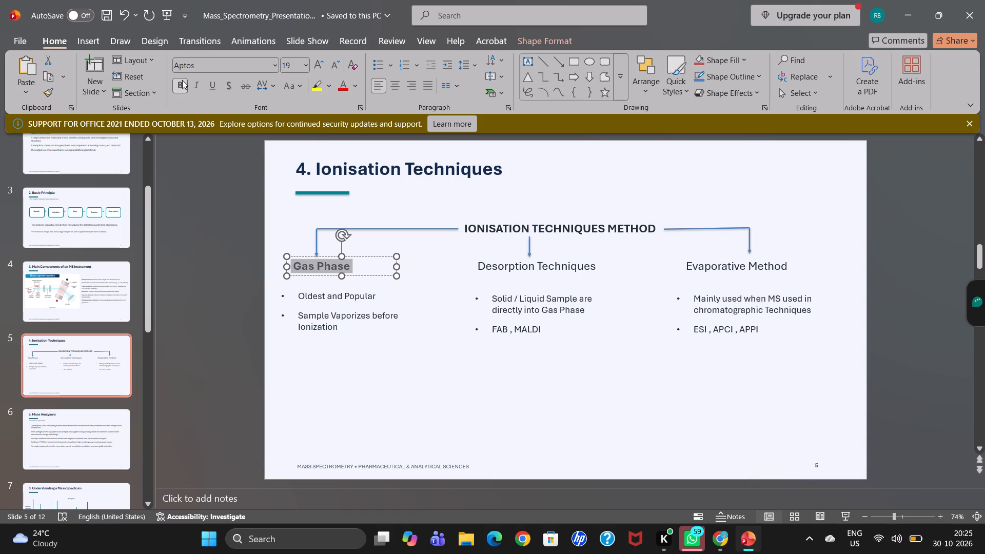
# Make the "Desorption Techniques" label bold and widen its text box slightly so the label fits on one line.
pyautogui.click(536, 265)
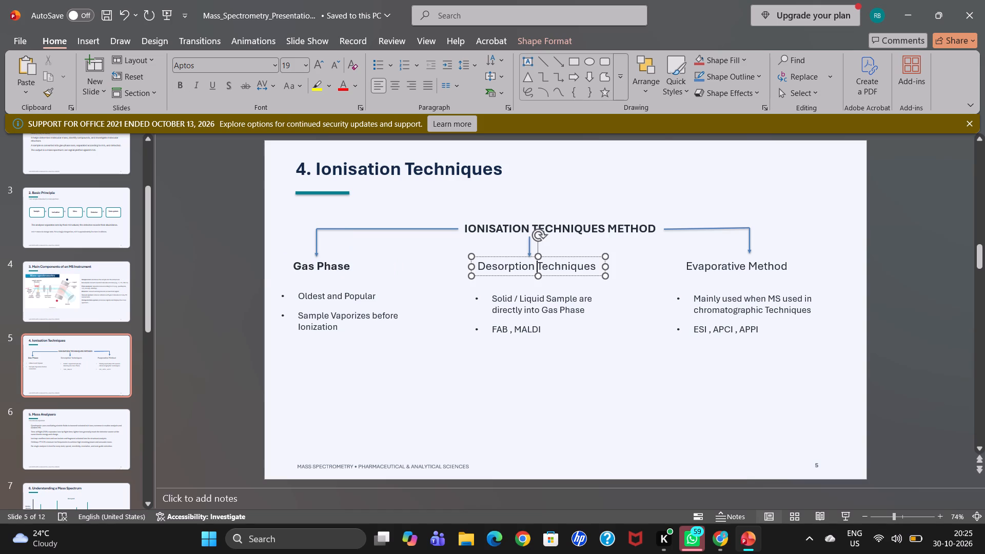
pyautogui.moveTo(595, 267); pyautogui.dragTo(502, 265)
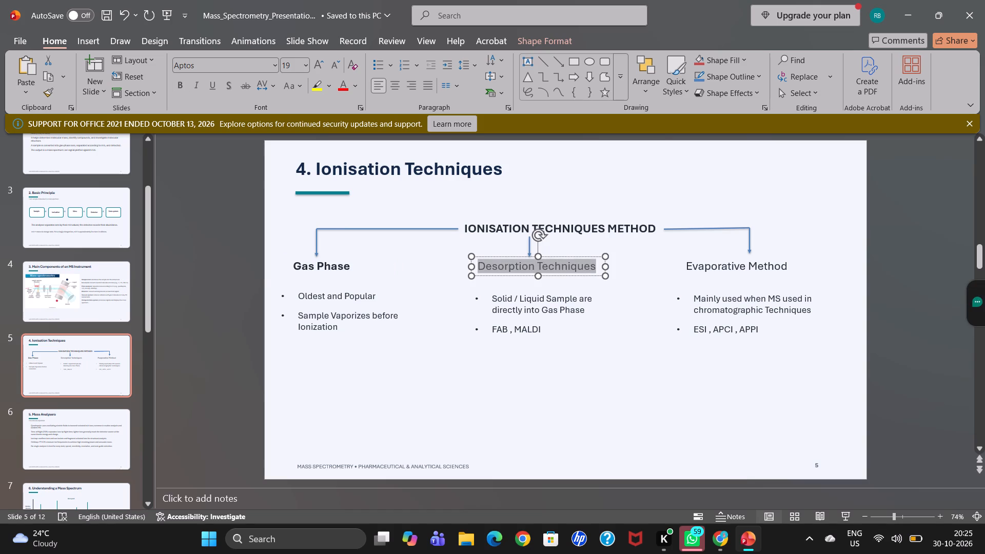
pyautogui.moveTo(502, 265); pyautogui.dragTo(500, 265)
pyautogui.click(183, 87)
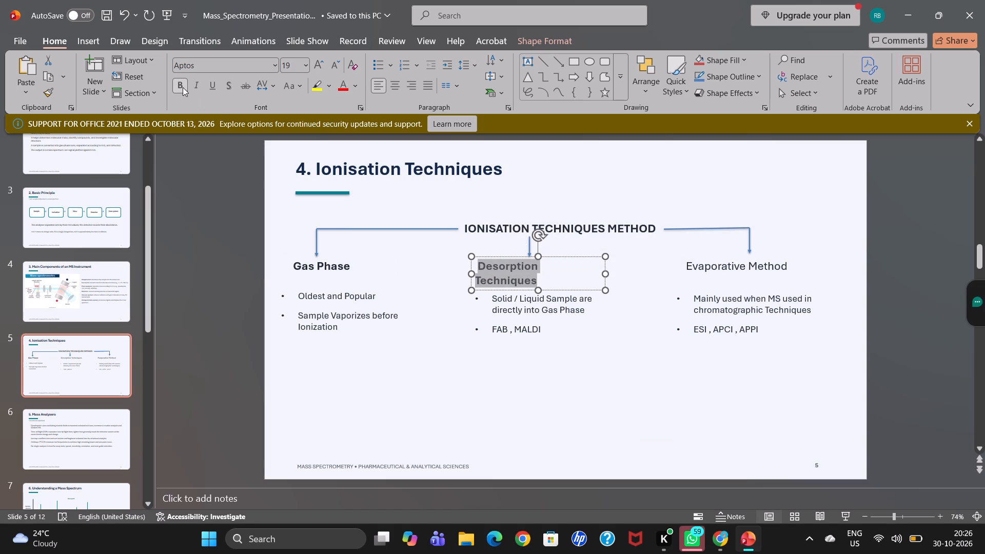
pyautogui.moveTo(609, 275); pyautogui.dragTo(619, 272)
pyautogui.click(619, 272)
pyautogui.click(609, 275)
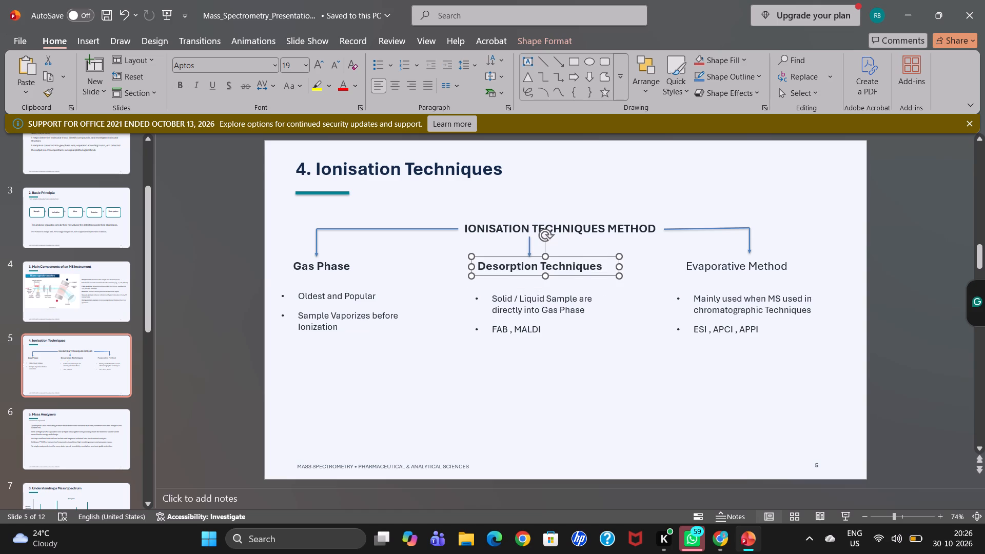
pyautogui.doubleClick(609, 275)
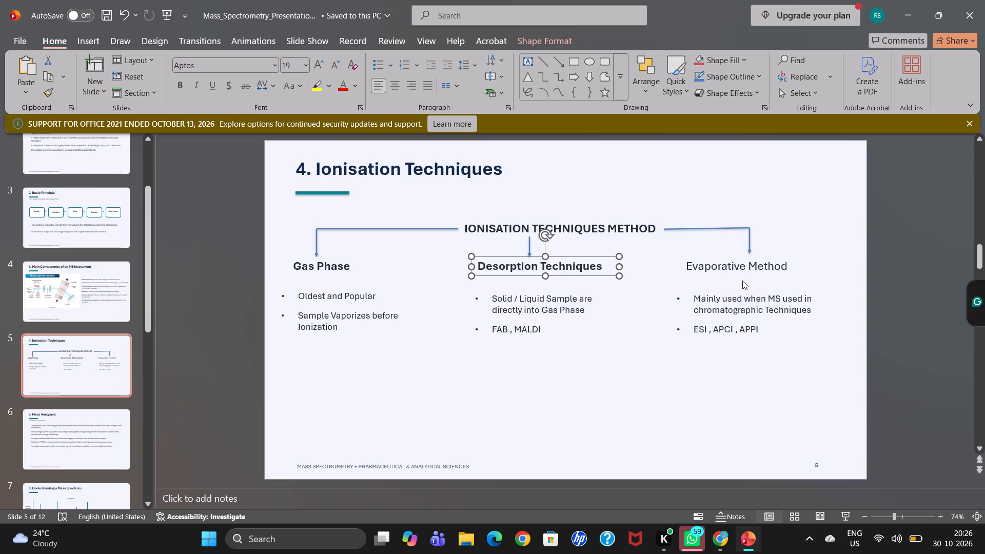
# Make the "Evaporative Method" branch label bold.
pyautogui.click(746, 270)
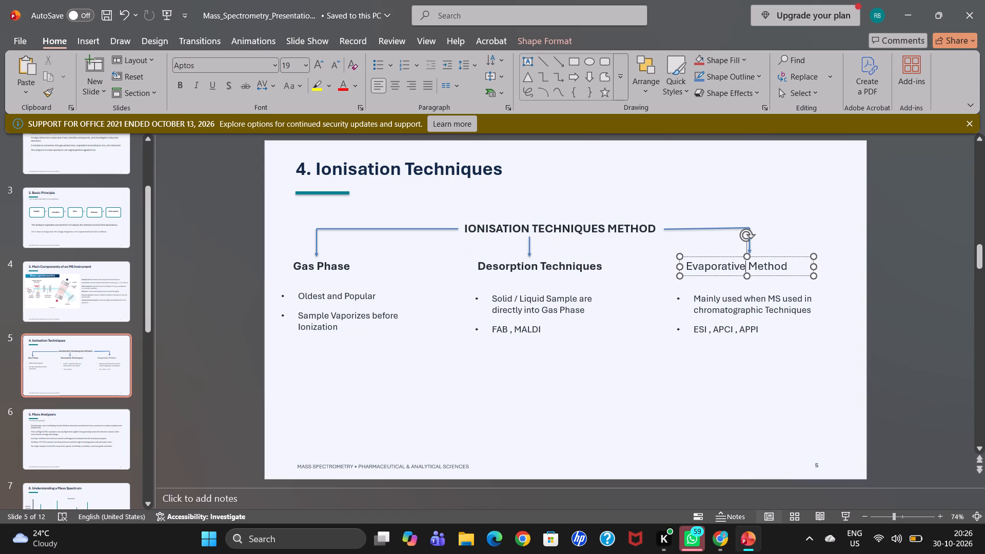
pyautogui.moveTo(789, 267); pyautogui.dragTo(776, 267)
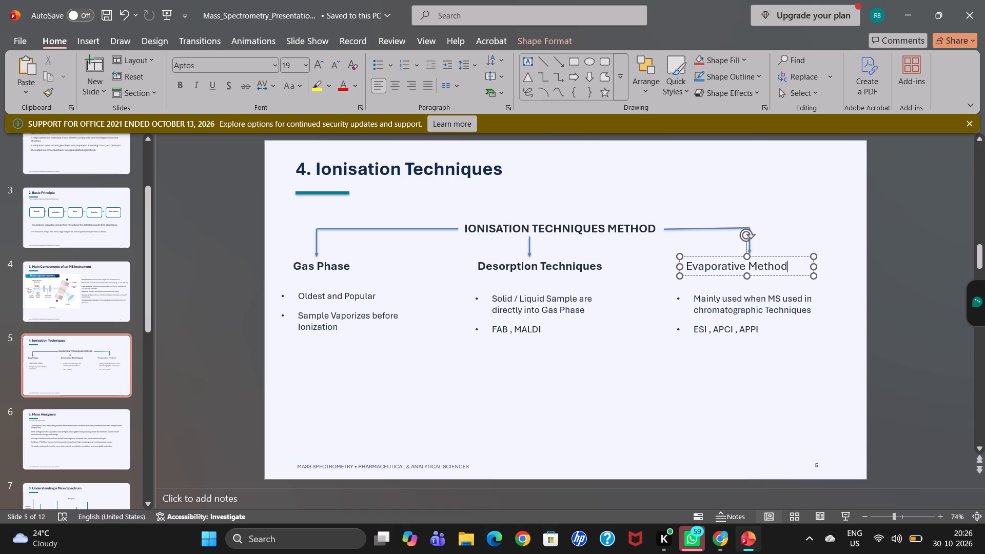
pyautogui.moveTo(776, 267); pyautogui.dragTo(711, 267)
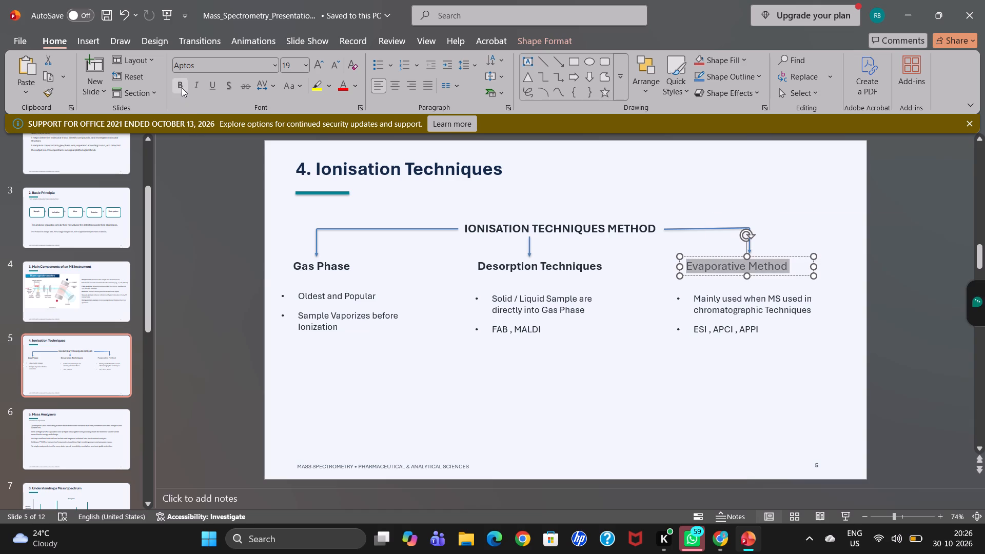
pyautogui.click(182, 88)
pyautogui.click(547, 397)
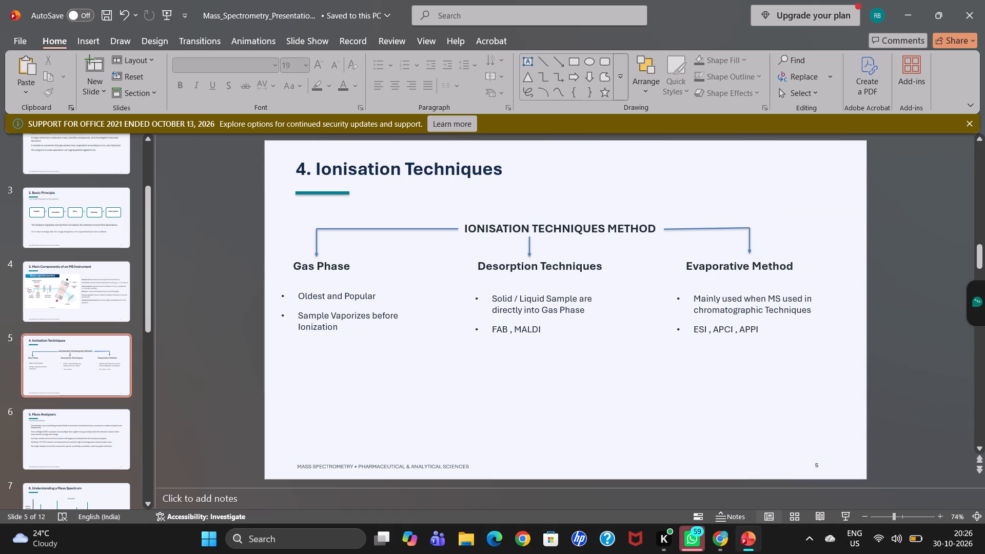
# Nudge the middle down arrow slightly to the right so it sits centred above the "Desorption Techniques" label.
pyautogui.click(529, 242)
pyautogui.press('Right')
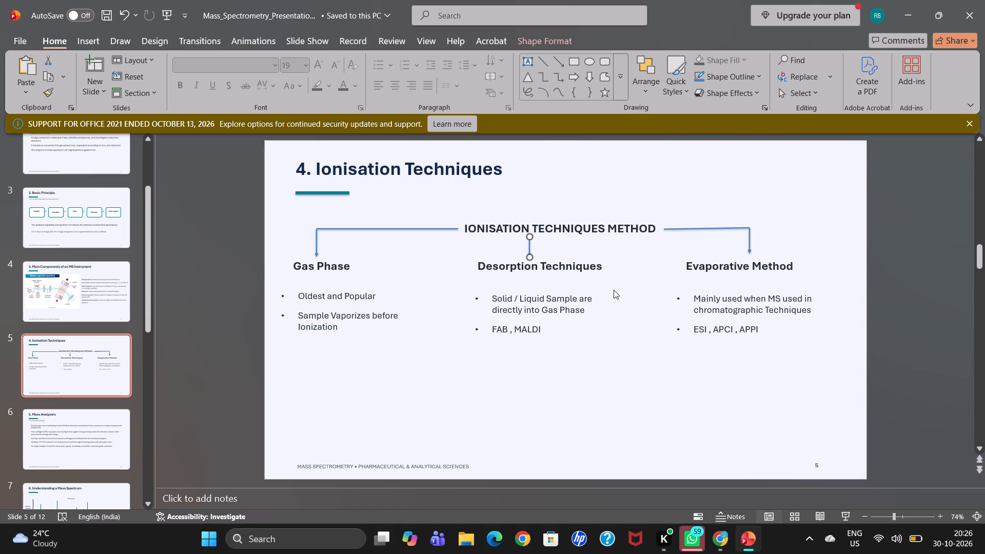
pyautogui.press('Right')
pyautogui.press('Right')
pyautogui.press('Right')
pyautogui.press('Right')
pyautogui.press('Right')
pyautogui.press('Right')
pyautogui.press('Right')
pyautogui.press('Right')
pyautogui.press('Right')
pyautogui.press('Right')
pyautogui.press('Right')
pyautogui.press('Right')
pyautogui.press('Right')
pyautogui.press('Right')
pyautogui.press('Right')
pyautogui.press('Right')
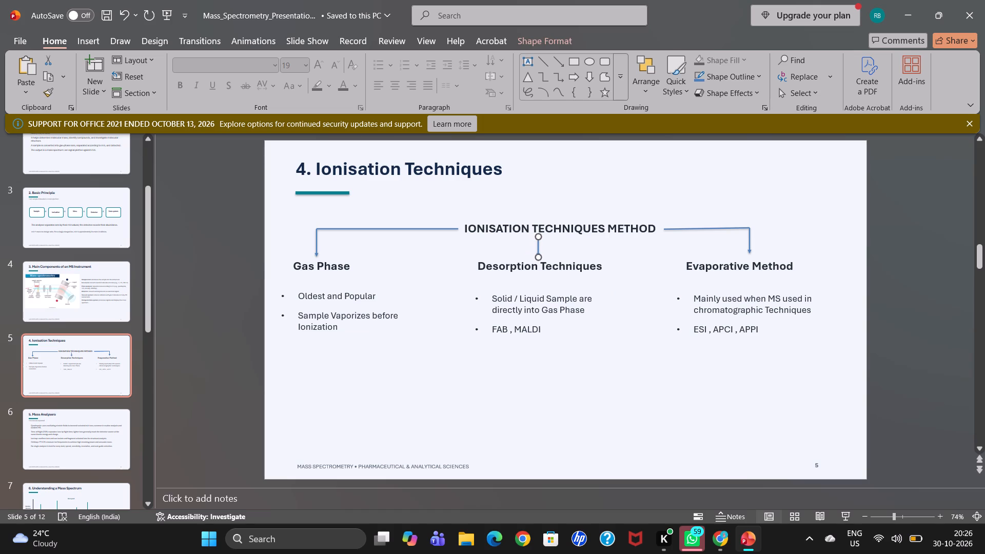
pyautogui.click(769, 395)
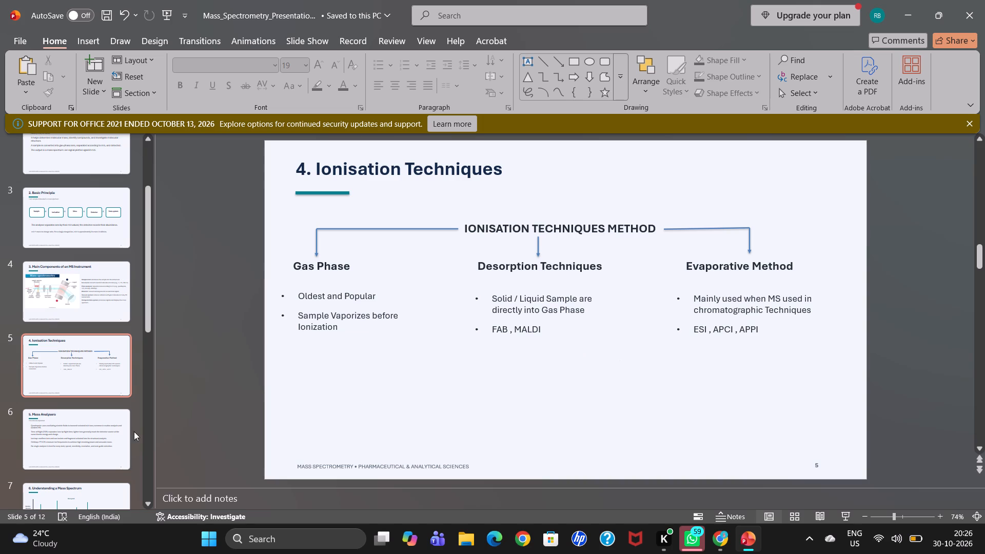
# Replace "Mass Analysers" in the title of slide 6 with "FAB (Fast Atom Bombardment )", keeping the number 5.
pyautogui.click(77, 437)
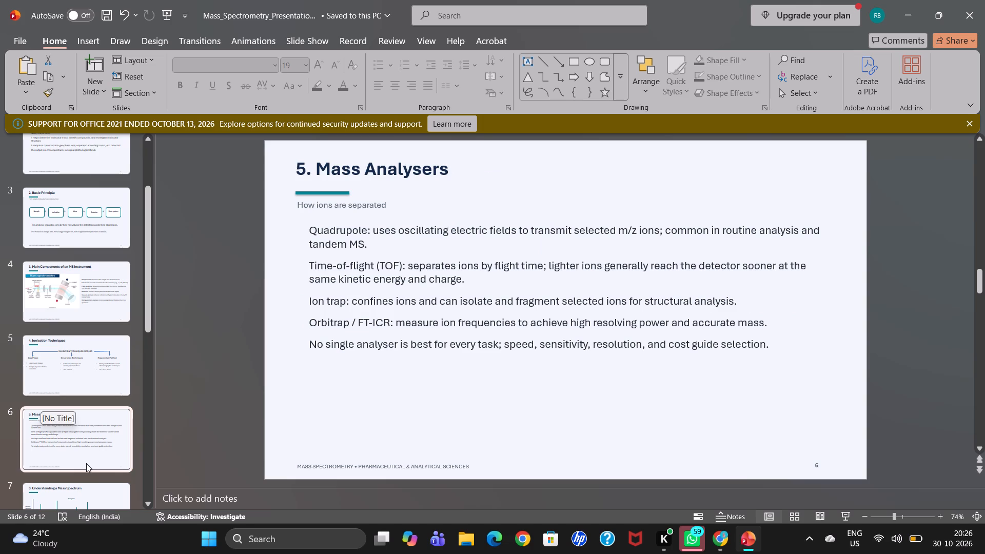
pyautogui.scroll(-1, 86, 463)
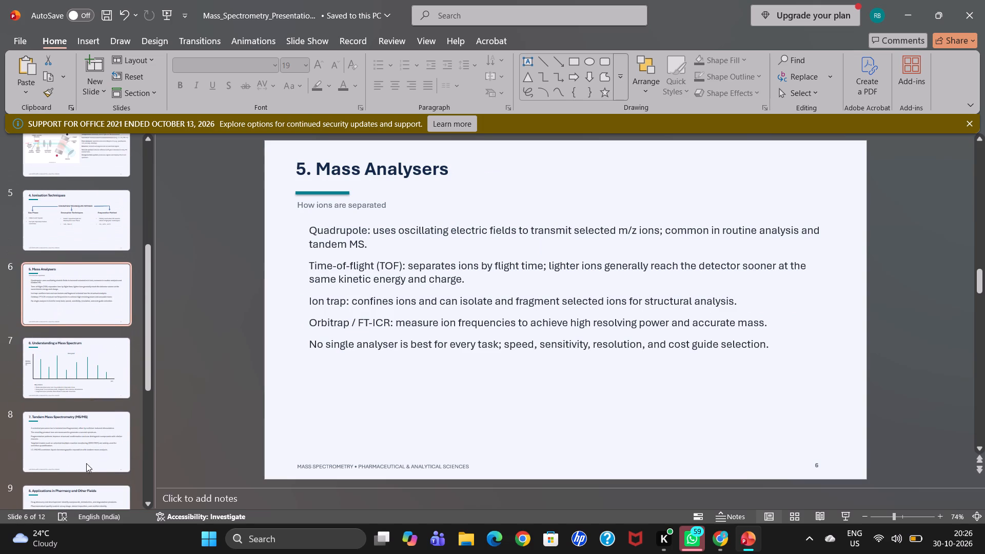
pyautogui.scroll(-1, 86, 463)
pyautogui.click(87, 279)
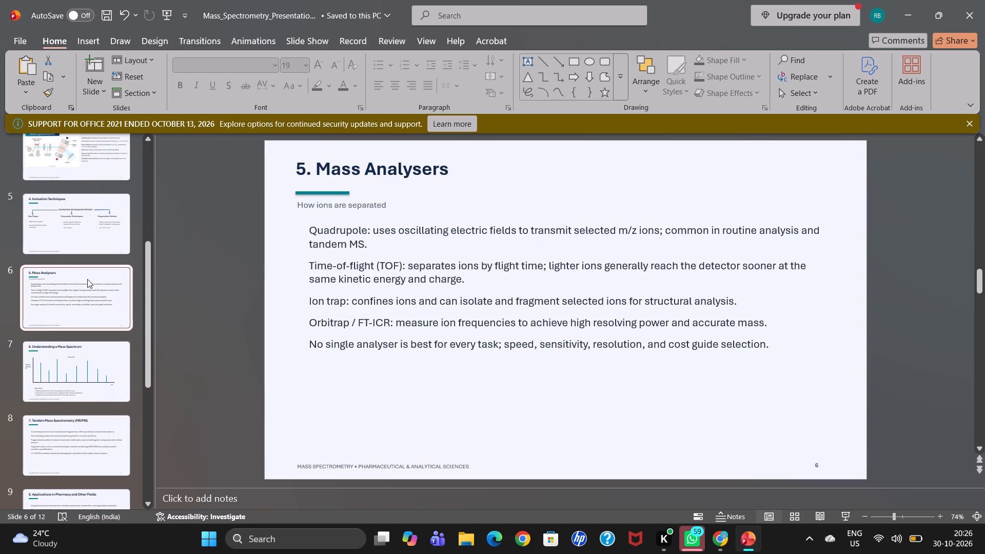
pyautogui.click(101, 203)
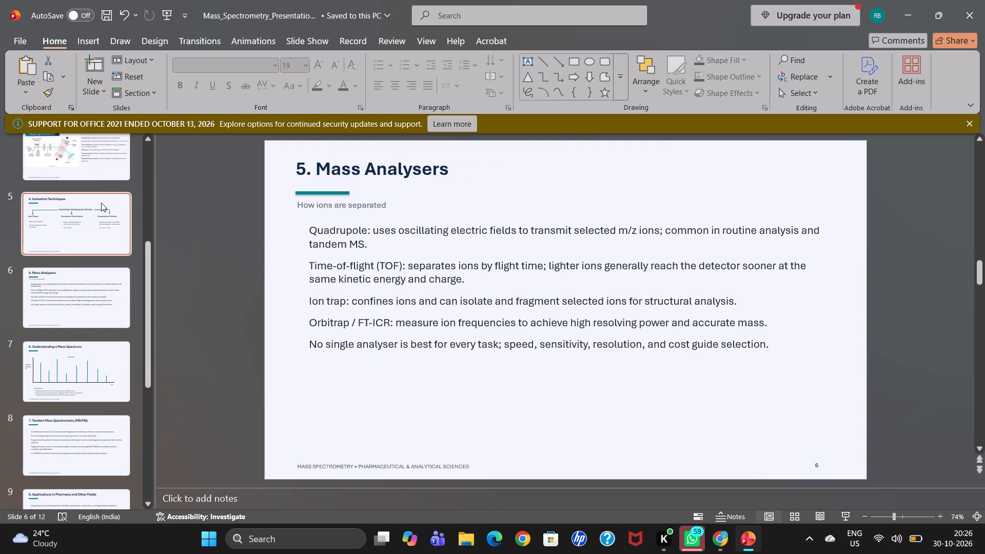
pyautogui.click(80, 284)
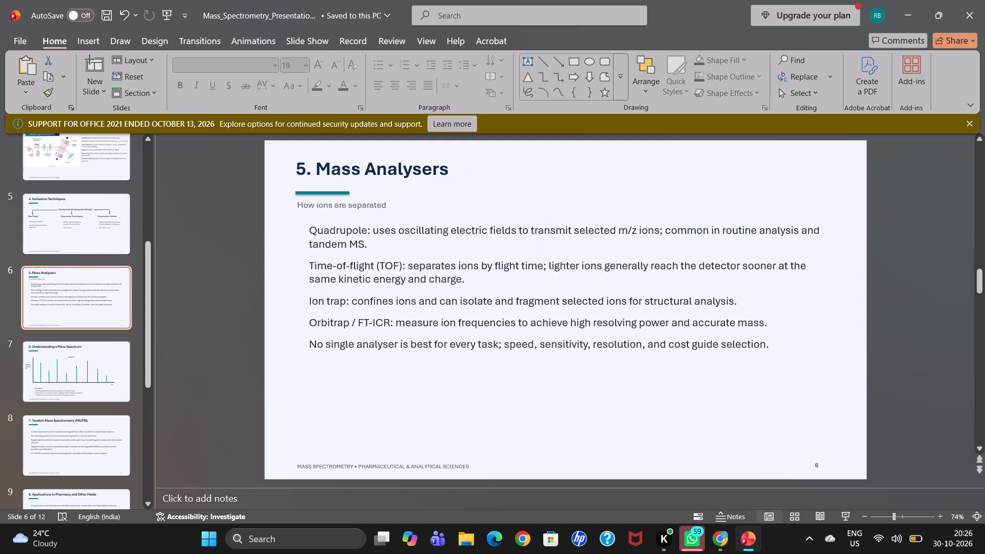
pyautogui.click(402, 172)
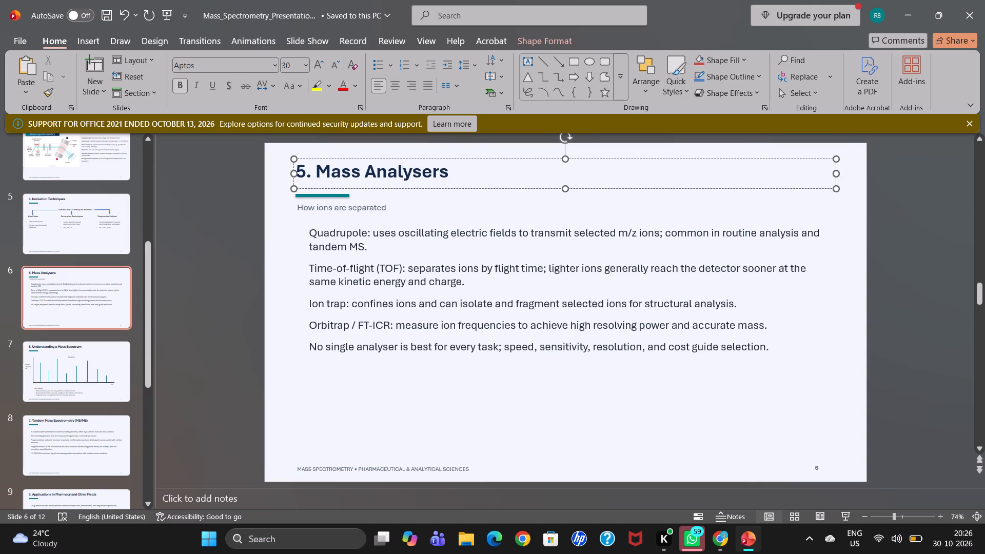
pyautogui.click(447, 174)
pyautogui.press('BackSpace')
pyautogui.press('BackSpace')
pyautogui.press('BackSpace')
pyautogui.press('BackSpace')
pyautogui.press('BackSpace')
pyautogui.press('BackSpace')
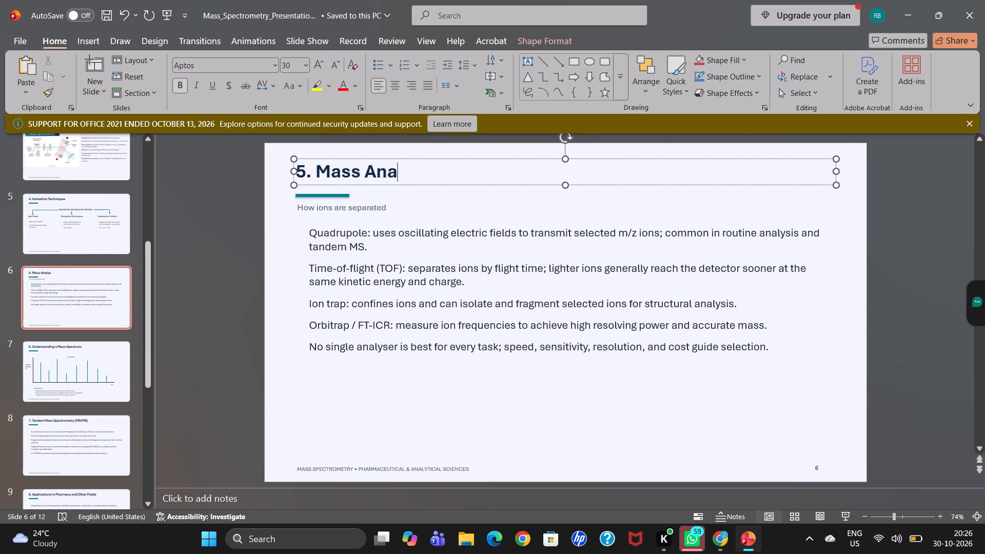
pyautogui.press('BackSpace')
pyautogui.press('BackSpace')
pyautogui.press('BackSpace')
pyautogui.press('BackSpace')
pyautogui.press('BackSpace')
pyautogui.press('BackSpace')
pyautogui.press('BackSpace')
pyautogui.press('BackSpace')
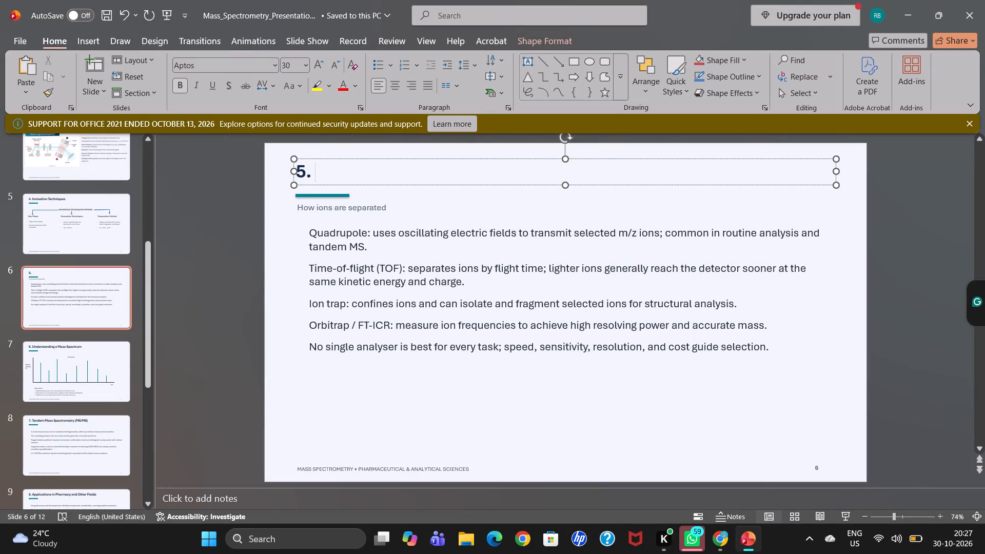
pyautogui.hotkey('shift', 'f')
pyautogui.write('AB')
pyautogui.press('space')
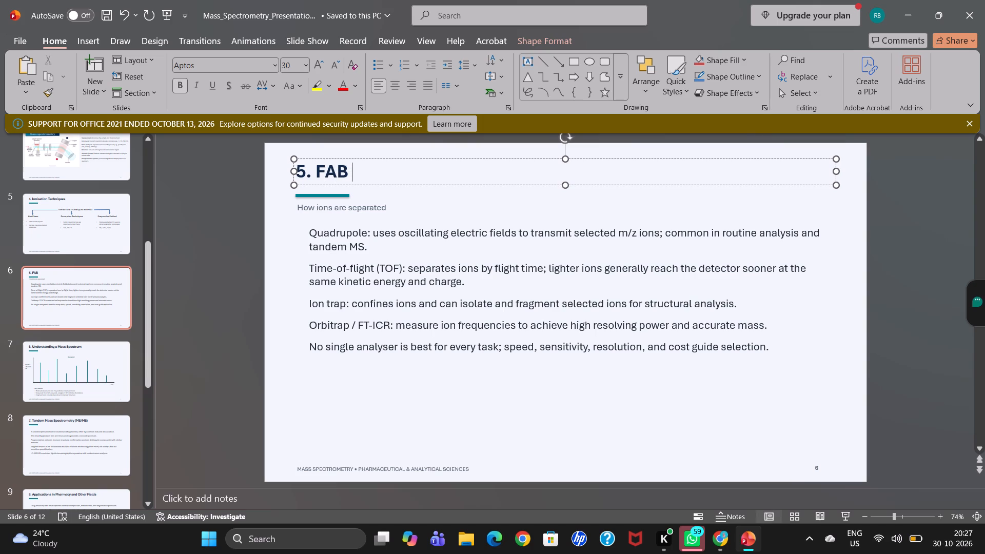
pyautogui.write('()')
pyautogui.press('Left')
pyautogui.write('Fast')
pyautogui.press('space')
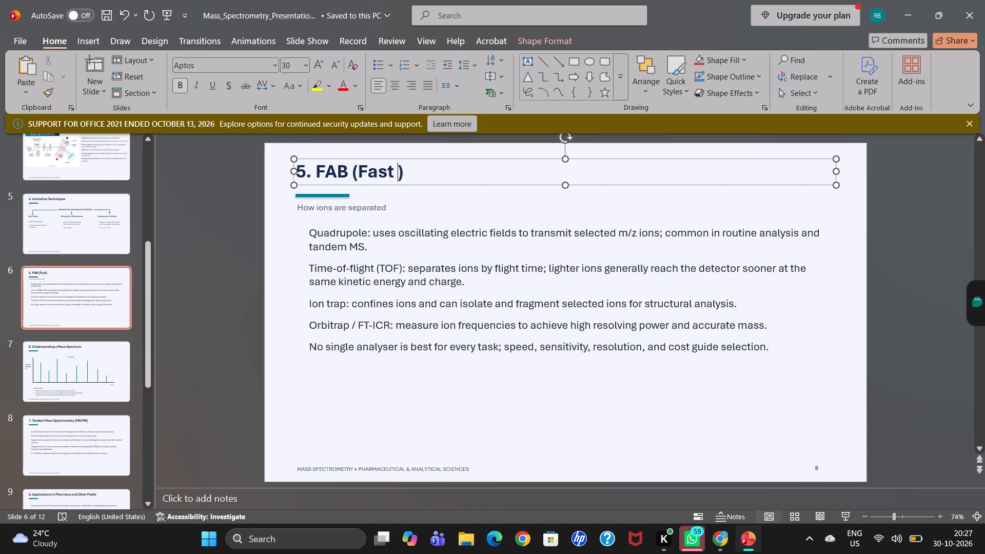
pyautogui.write('Atom')
pyautogui.press('space')
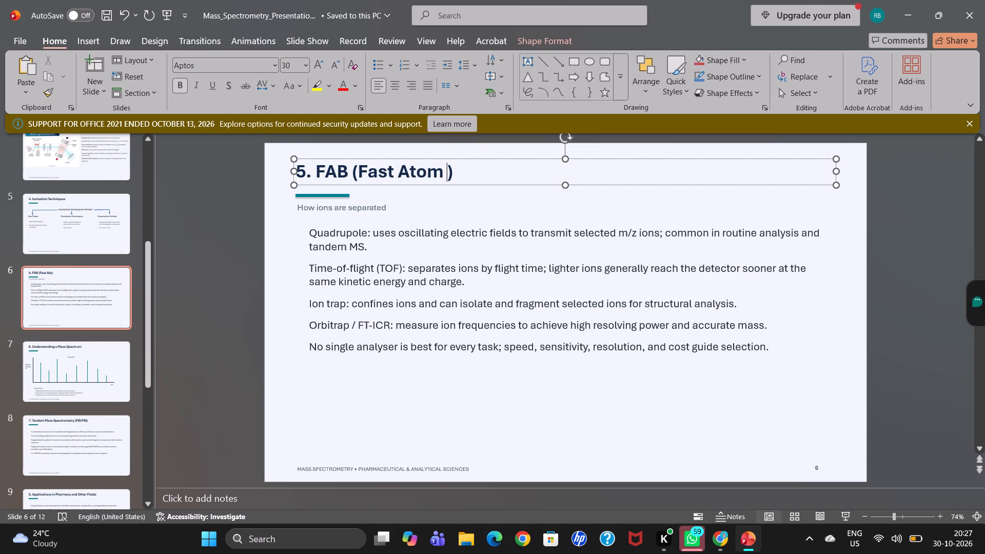
pyautogui.write('Bom')
pyautogui.hotkey('shift', 'b')
pyautogui.press('BackSpace')
pyautogui.write('bardment')
pyautogui.press('space')
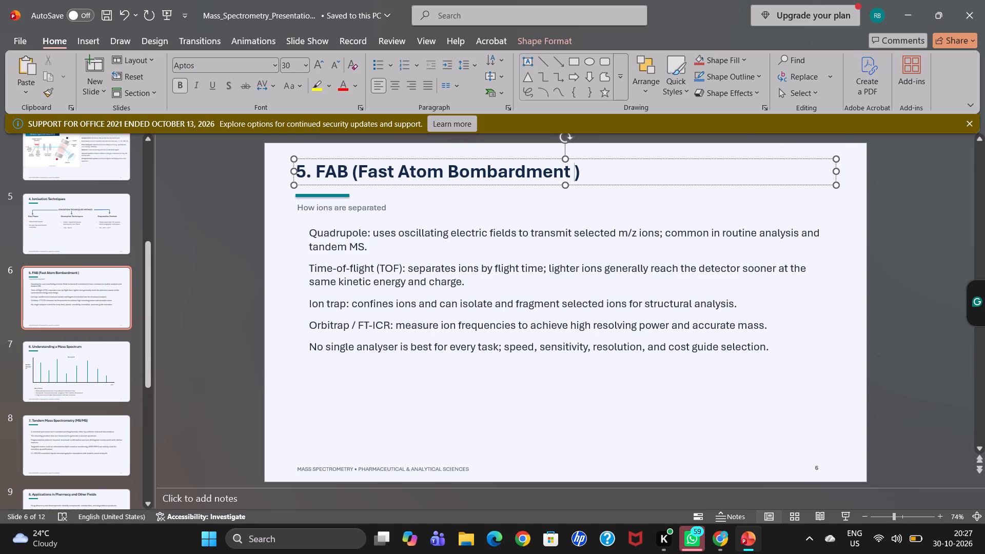
# Switch to Chrome and search Google Images for "mass spectrometry fab diagram".
pyautogui.click(718, 538)
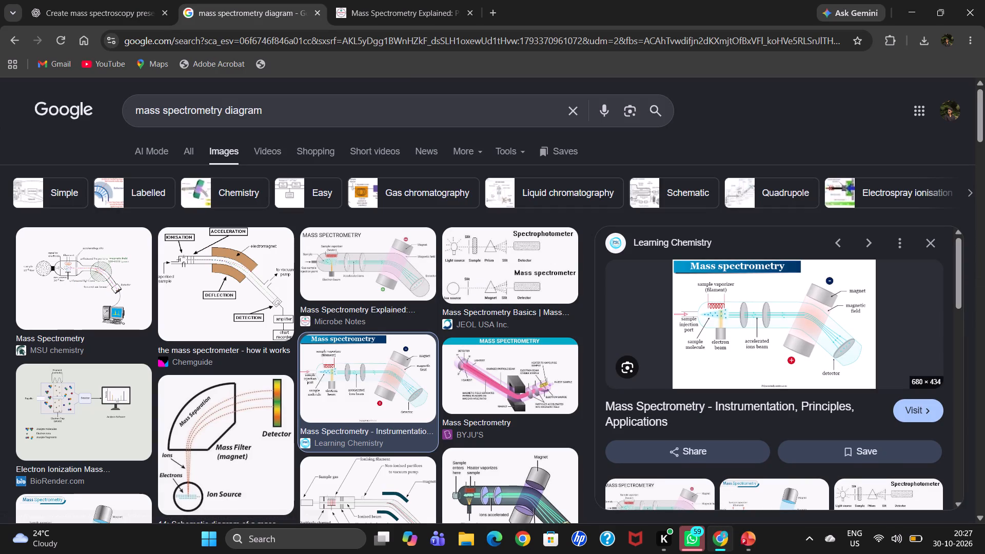
pyautogui.click(310, 108)
pyautogui.press('BackSpace')
pyautogui.press('BackSpace')
pyautogui.press('BackSpace')
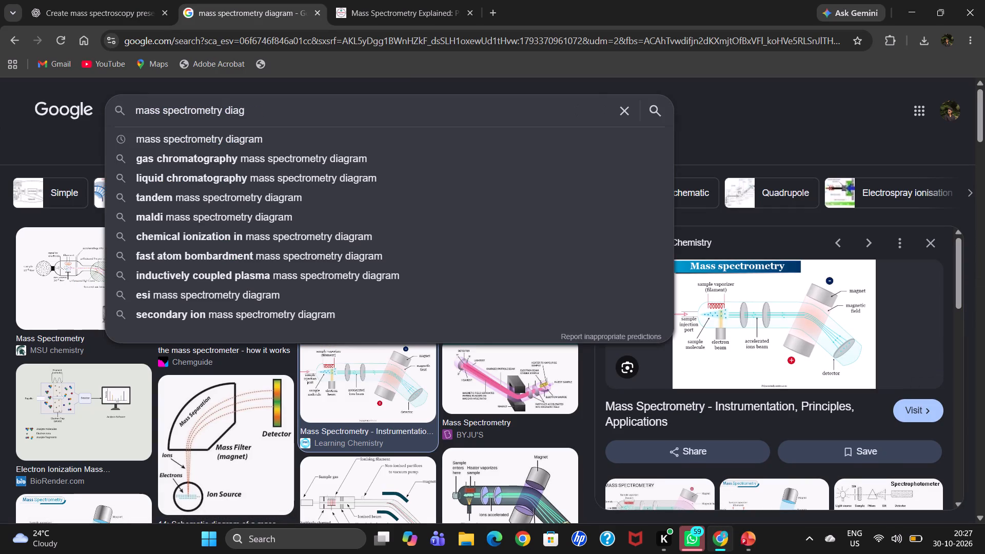
pyautogui.hotkey('ctrl', 'z')
pyautogui.press('Left')
pyautogui.press('Left')
pyautogui.press('Left')
pyautogui.press('Left')
pyautogui.press('Left')
pyautogui.press('Left')
pyautogui.press('Left')
pyautogui.write('fa')
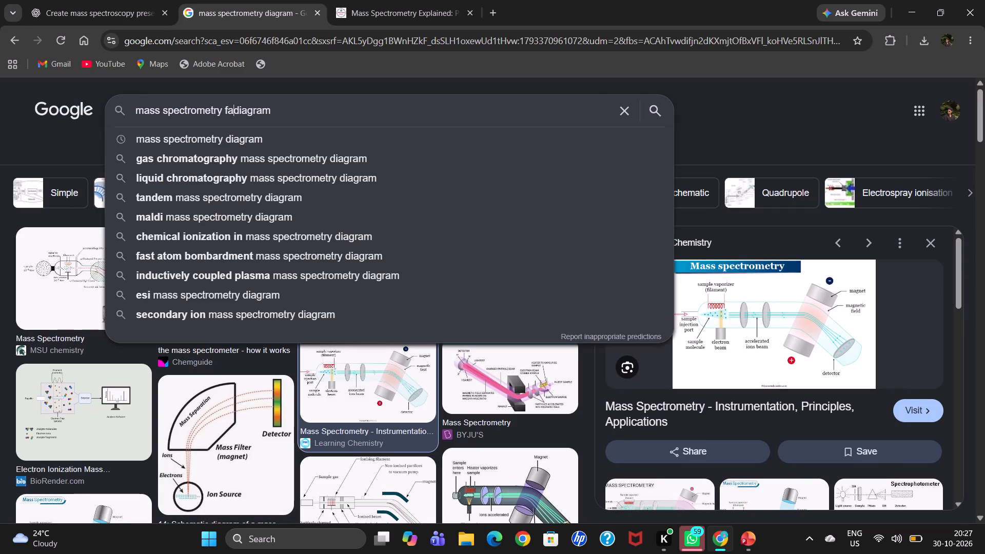
pyautogui.write('b')
pyautogui.press('space')
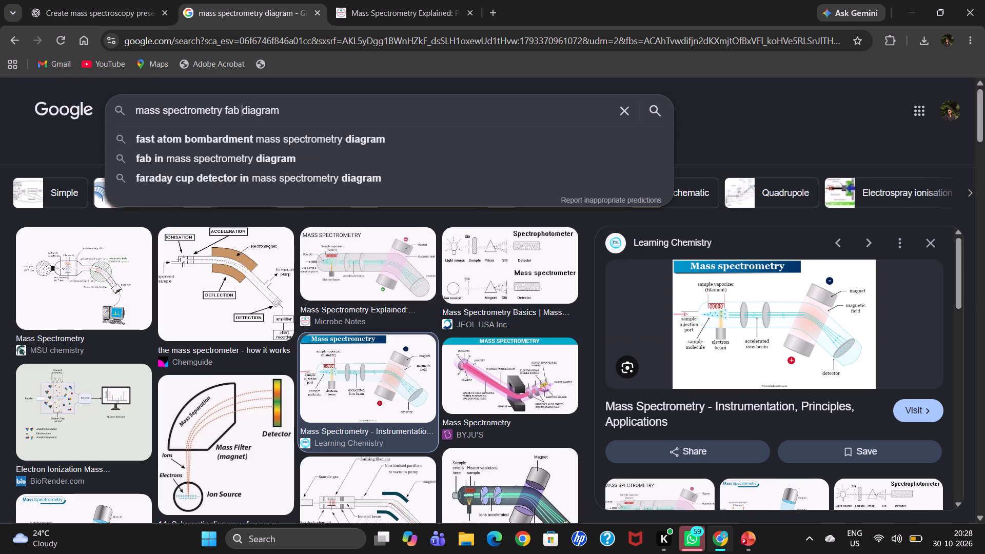
pyautogui.press('Return')
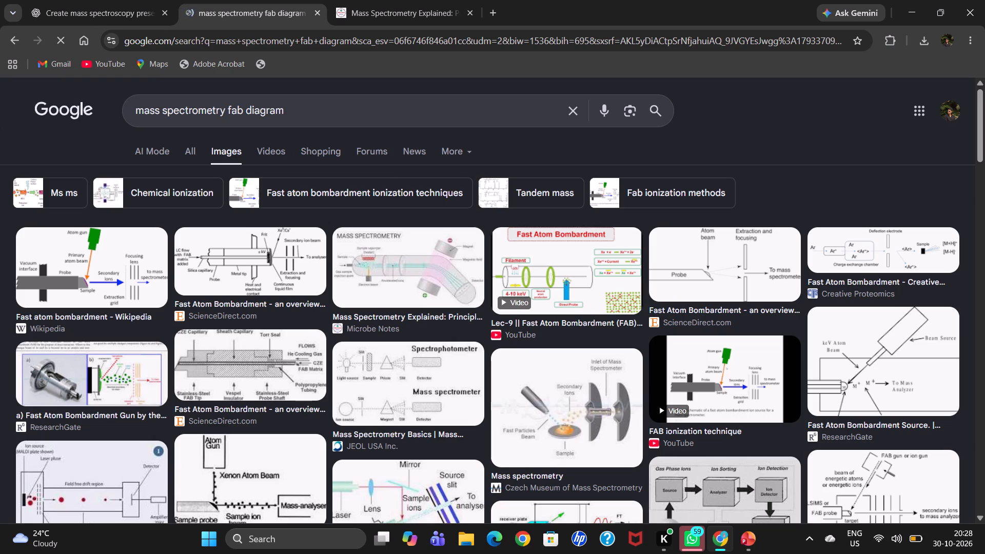
# Shorten the image search to "mass fab diagram" and look through the results for a suitable FAB diagram.
pyautogui.click(224, 113)
pyautogui.press('BackSpace')
pyautogui.press('BackSpace')
pyautogui.press('BackSpace')
pyautogui.press('BackSpace')
pyautogui.press('BackSpace')
pyautogui.press('BackSpace')
pyautogui.press('BackSpace')
pyautogui.press('BackSpace')
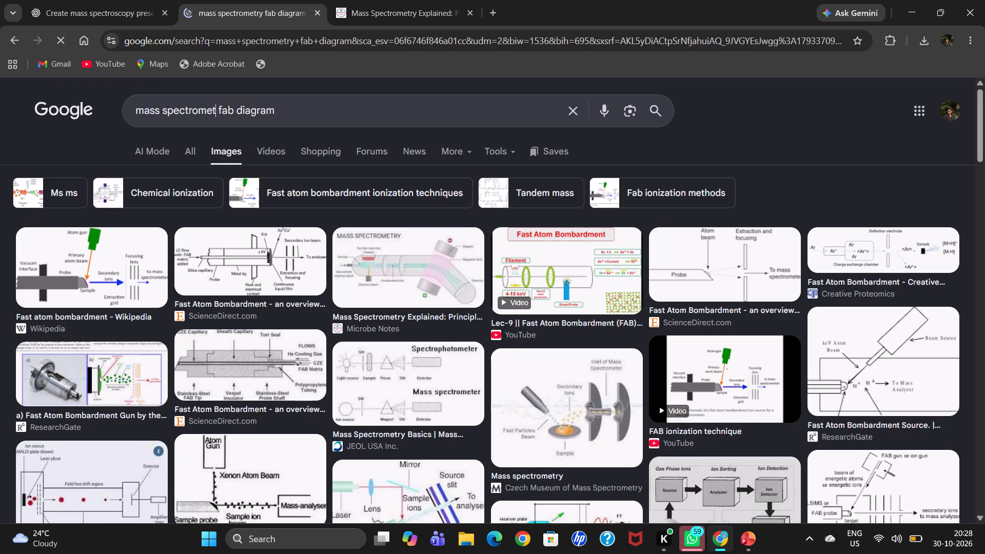
pyautogui.press('BackSpace')
pyautogui.press('BackSpace')
pyautogui.press('BackSpace')
pyautogui.press('BackSpace')
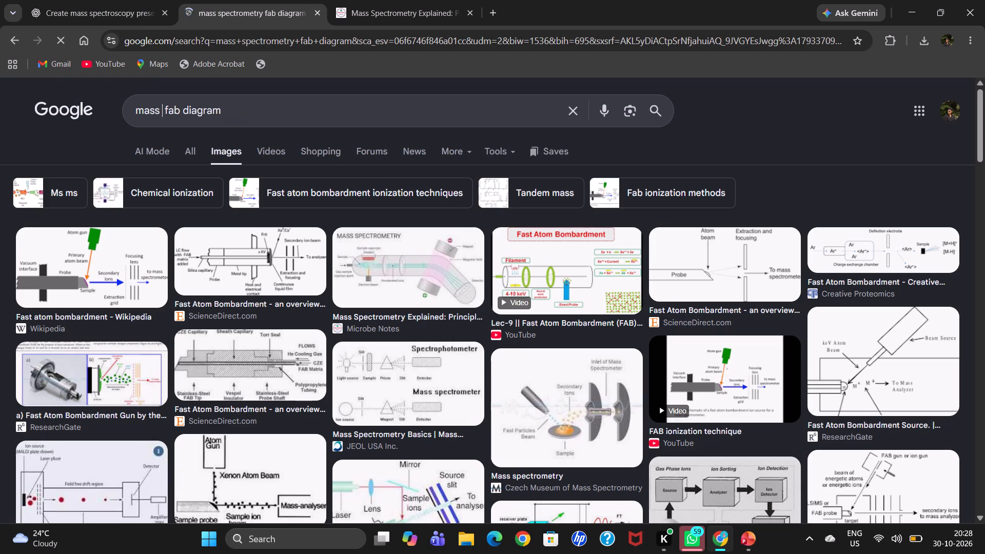
pyautogui.press('Return')
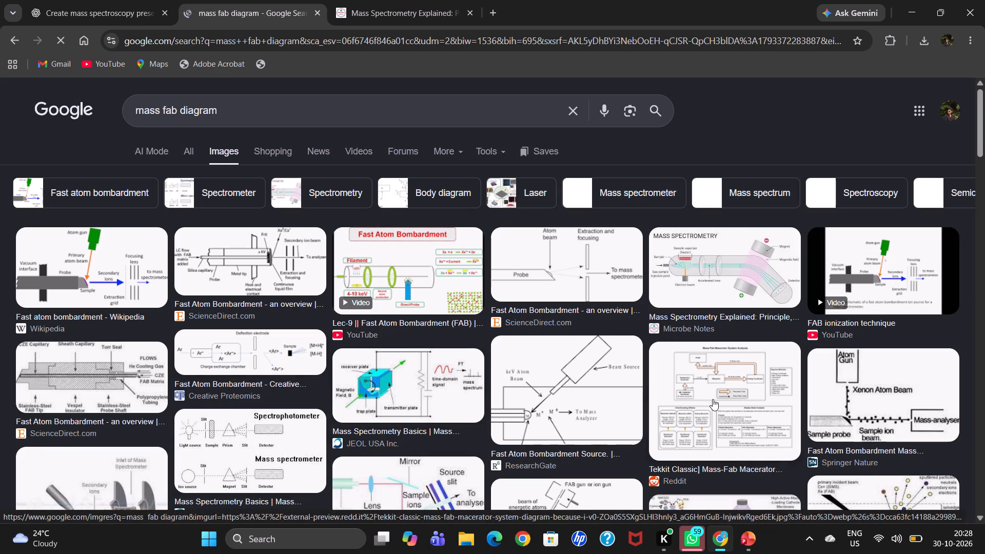
pyautogui.scroll(-2, 705, 434)
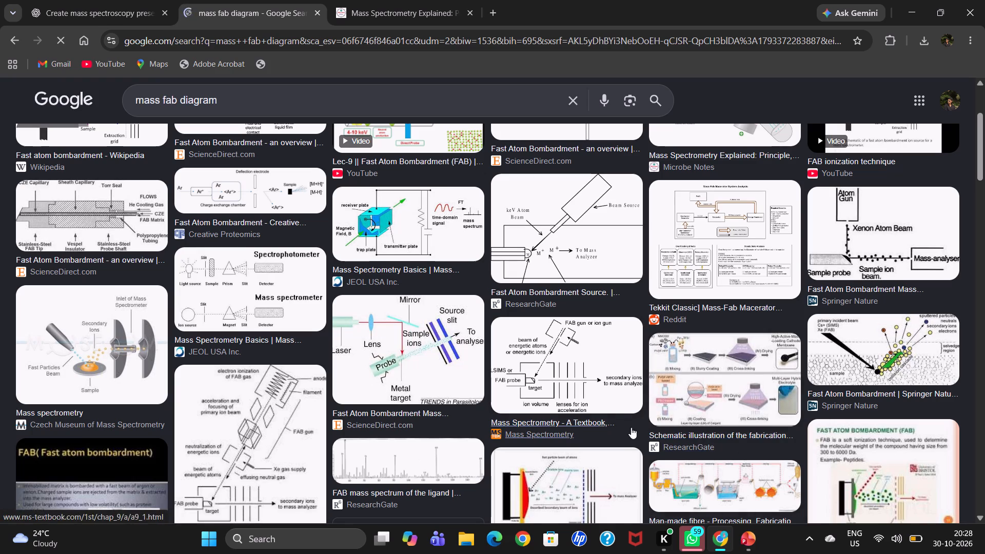
pyautogui.scroll(4, 407, 315)
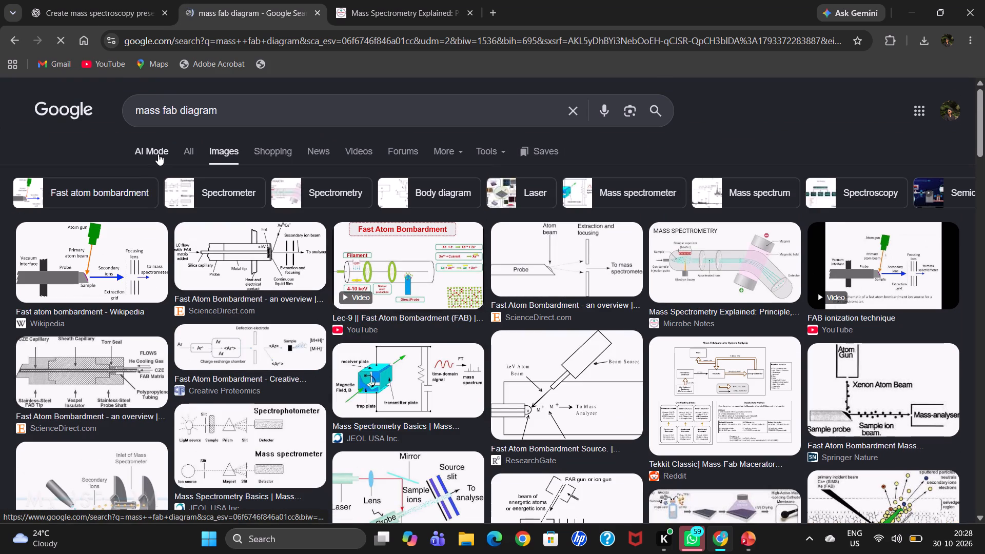
# Look through the AI Mode and general web results for "mass fab diagram", and check the open Microbe Notes article.
pyautogui.click(158, 154)
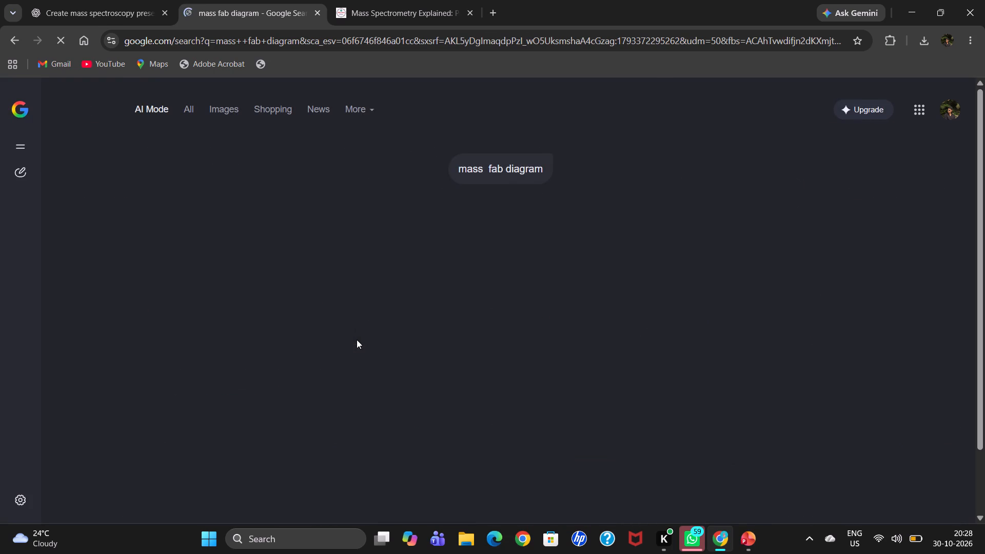
pyautogui.click(189, 107)
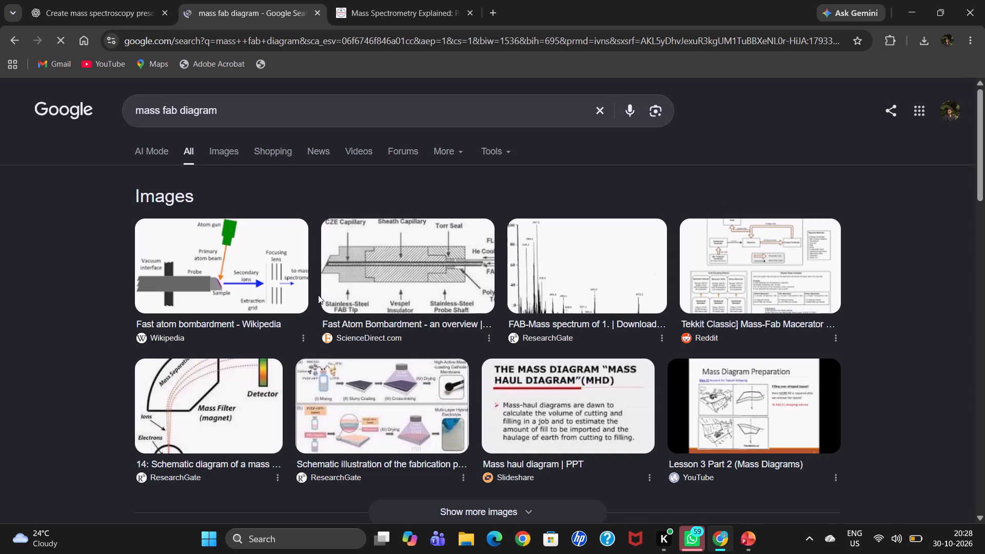
pyautogui.scroll(-1, 546, 419)
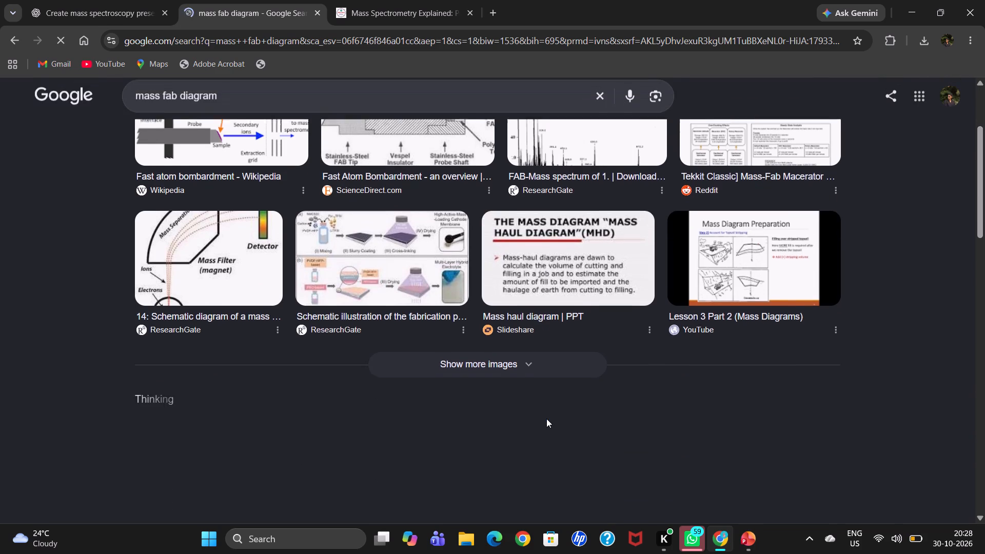
pyautogui.scroll(-6, 546, 419)
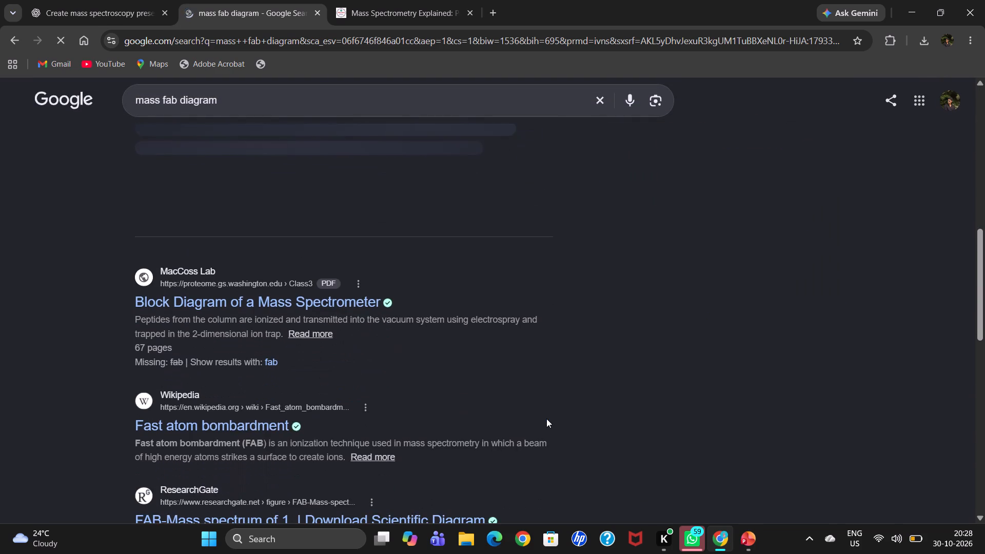
pyautogui.scroll(-1, 546, 419)
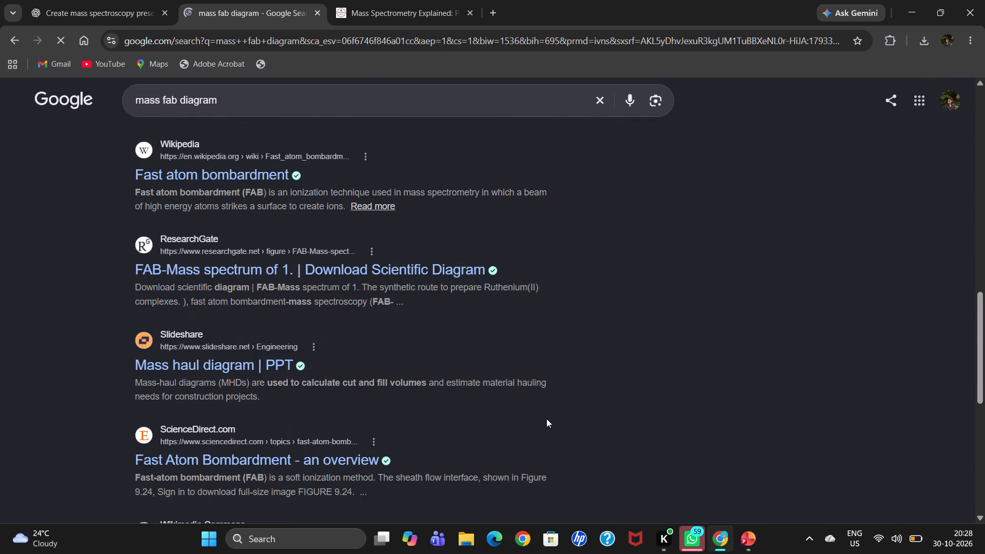
pyautogui.scroll(6, 408, 341)
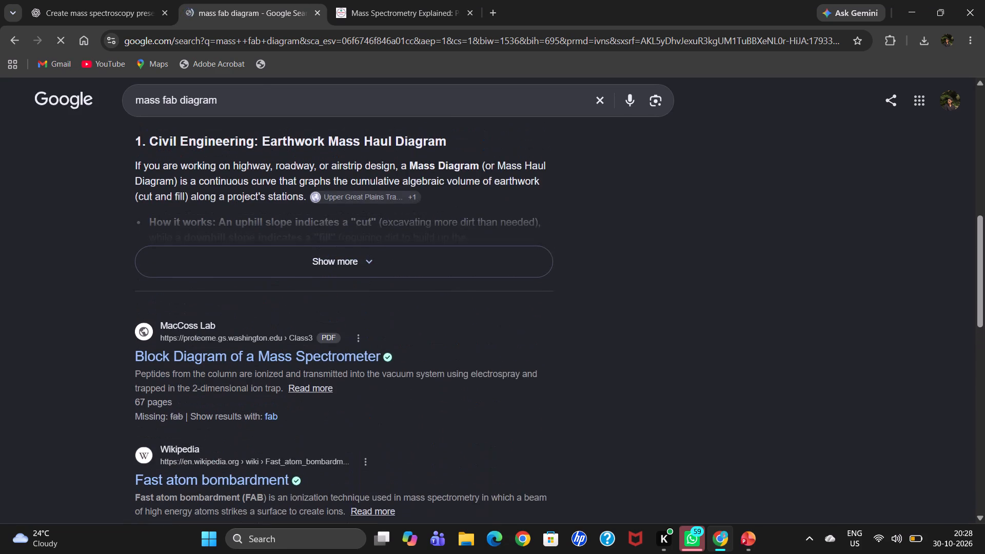
pyautogui.click(177, 96)
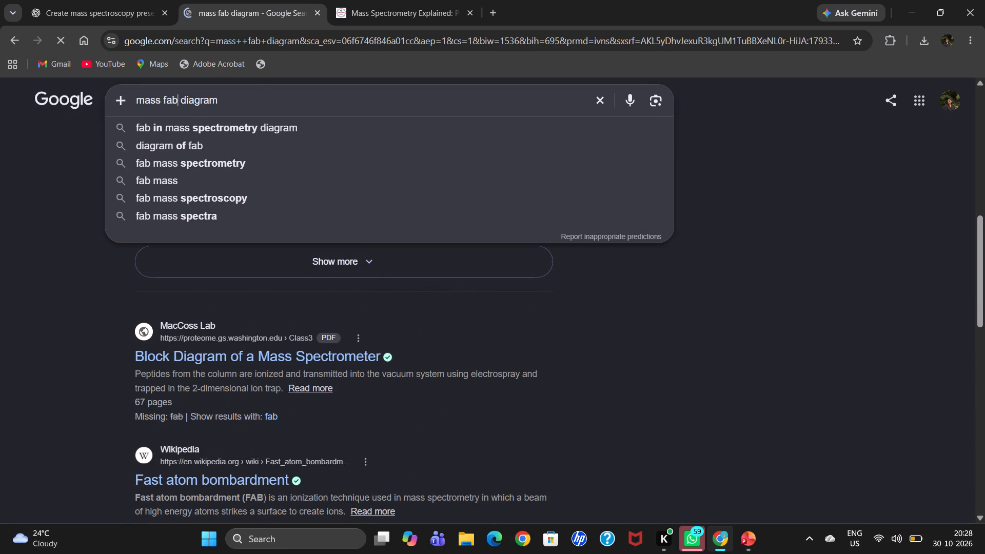
pyautogui.click(435, 21)
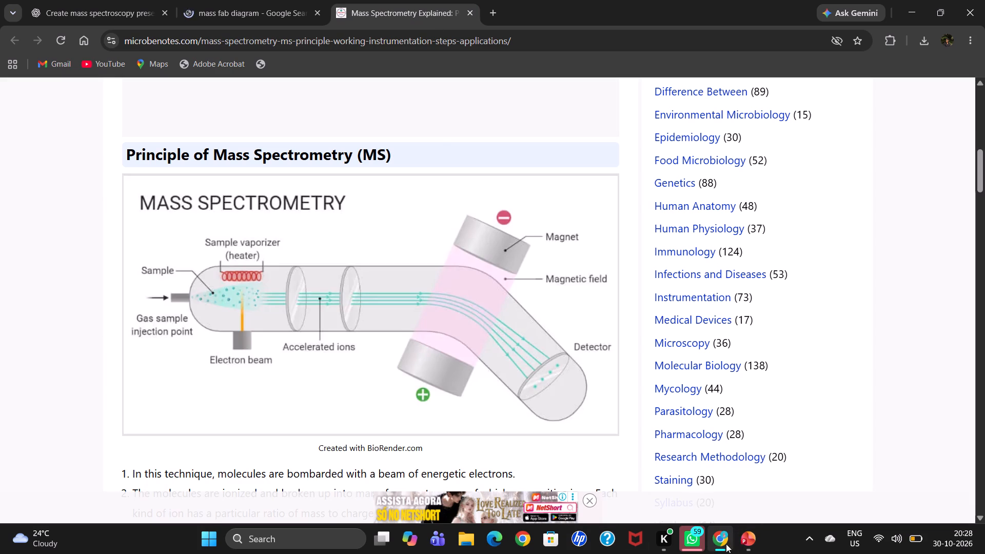
# Return to PowerPoint and review the deck from the introduction to the applications slide, going back to the FAB slide.
pyautogui.click(739, 542)
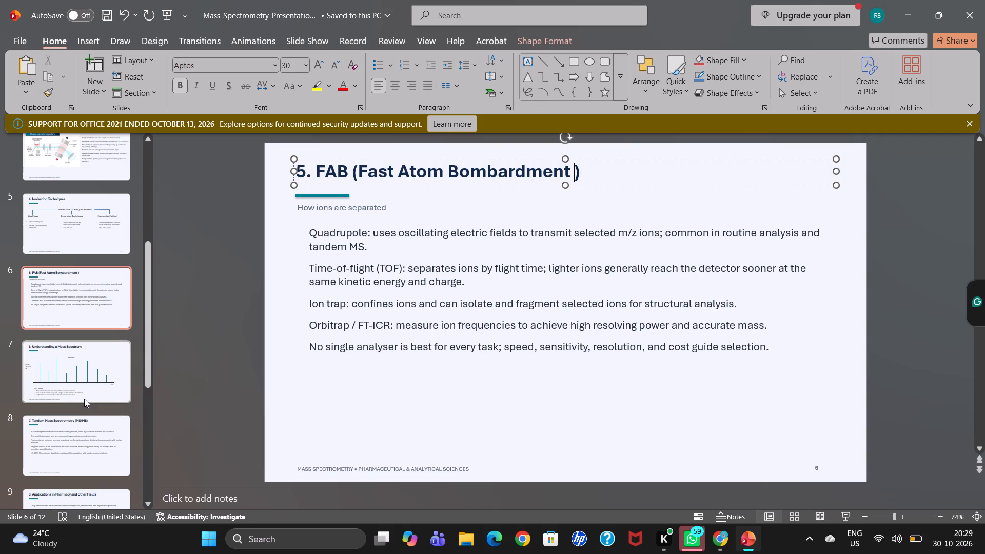
pyautogui.scroll(5, 107, 342)
pyautogui.click(90, 182)
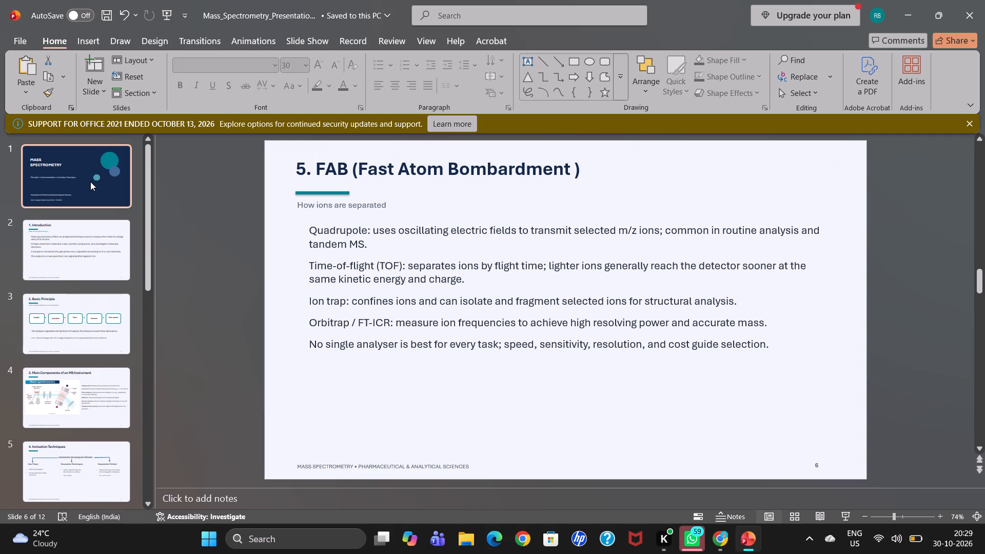
pyautogui.press('Down')
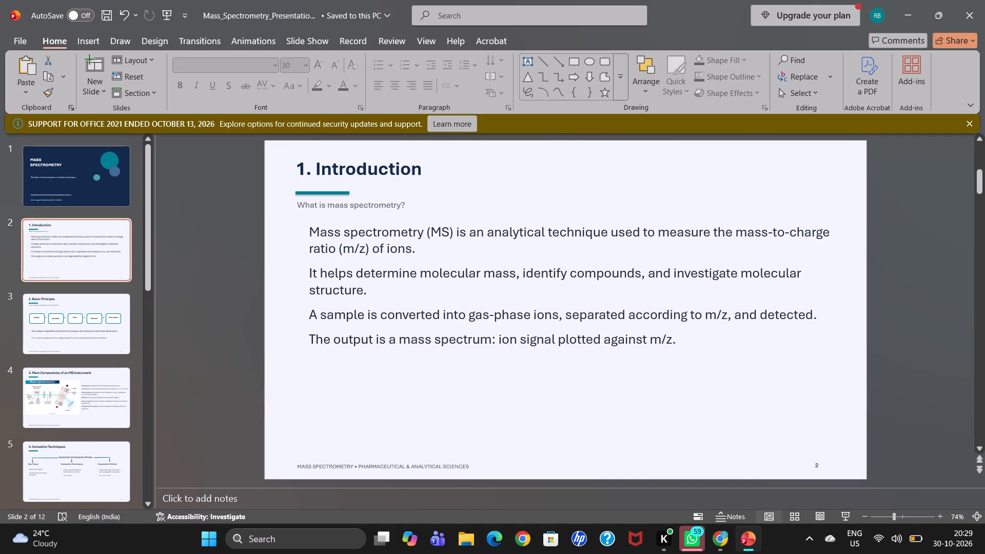
pyautogui.press('Down')
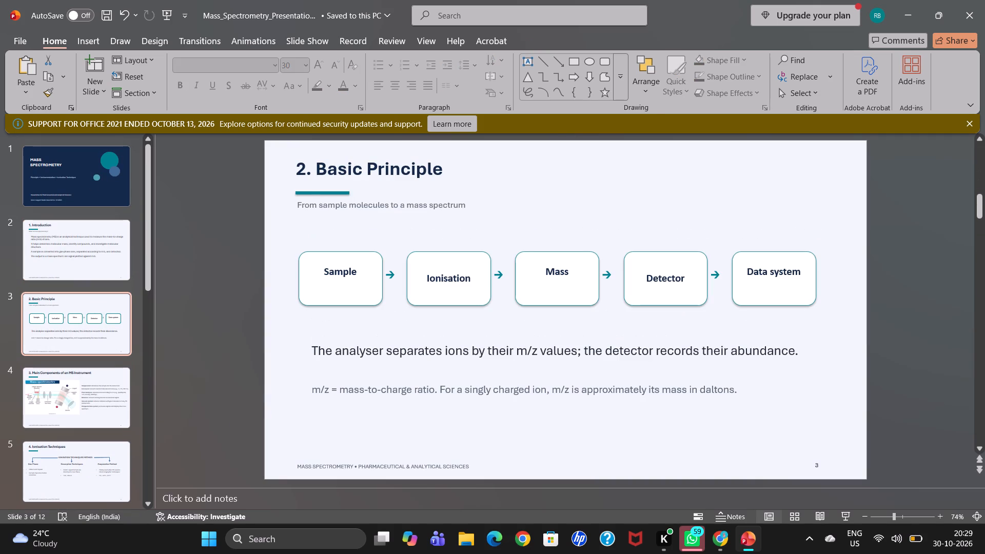
pyautogui.press('Down')
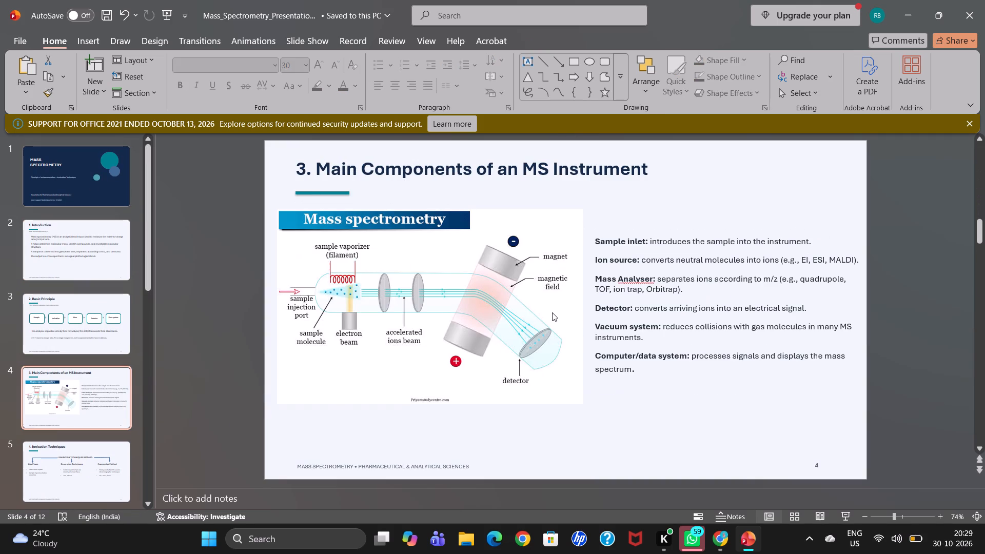
pyautogui.press('Down')
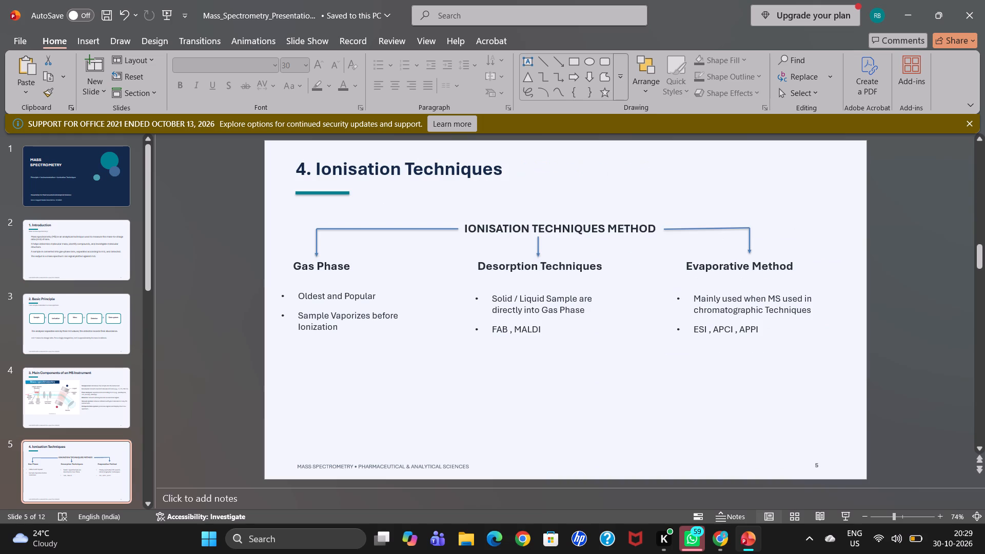
pyautogui.press('Down')
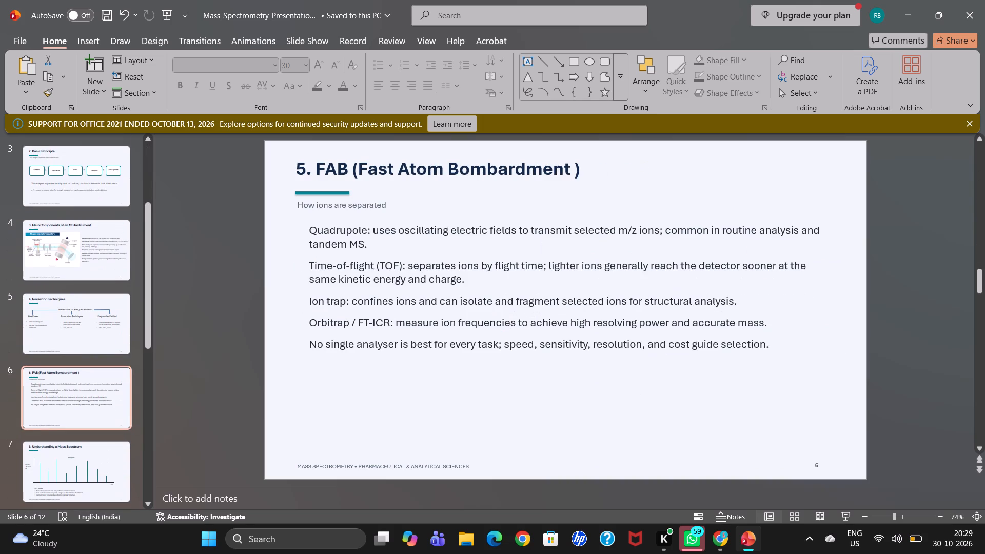
pyautogui.press('Down')
pyautogui.press('Down')
pyautogui.press('Down')
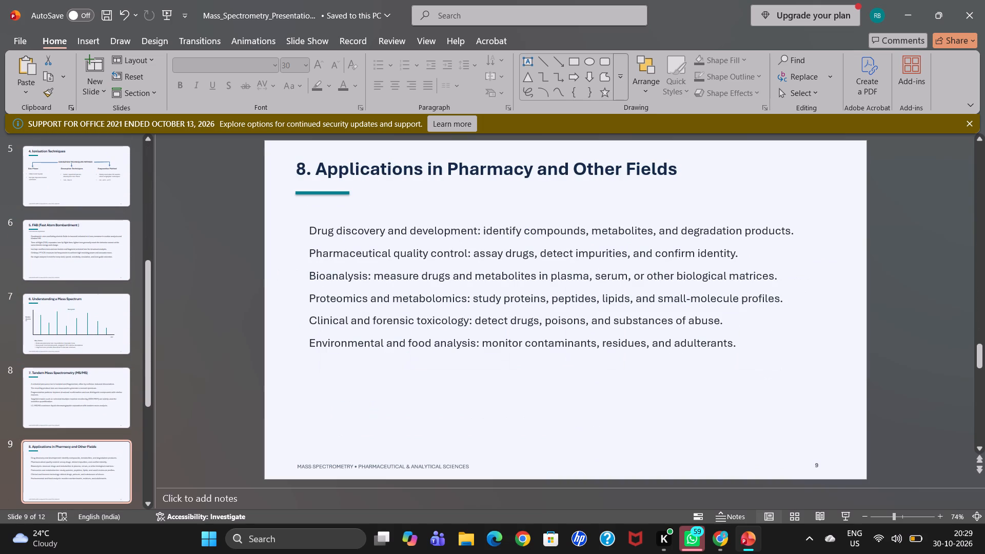
pyautogui.press('Up')
pyautogui.press('Down')
pyautogui.press('Up')
pyautogui.press('Up')
pyautogui.press('Up')
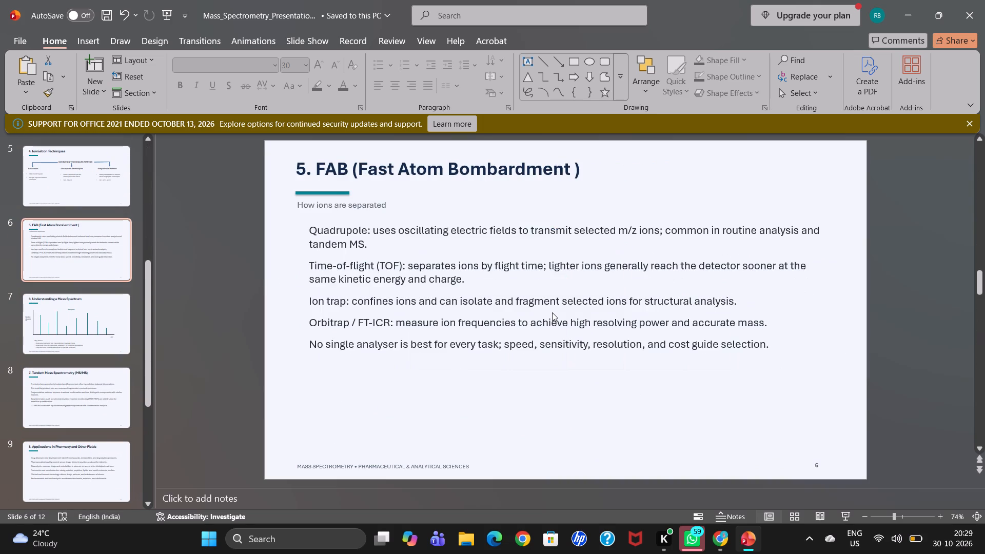
pyautogui.press('Up')
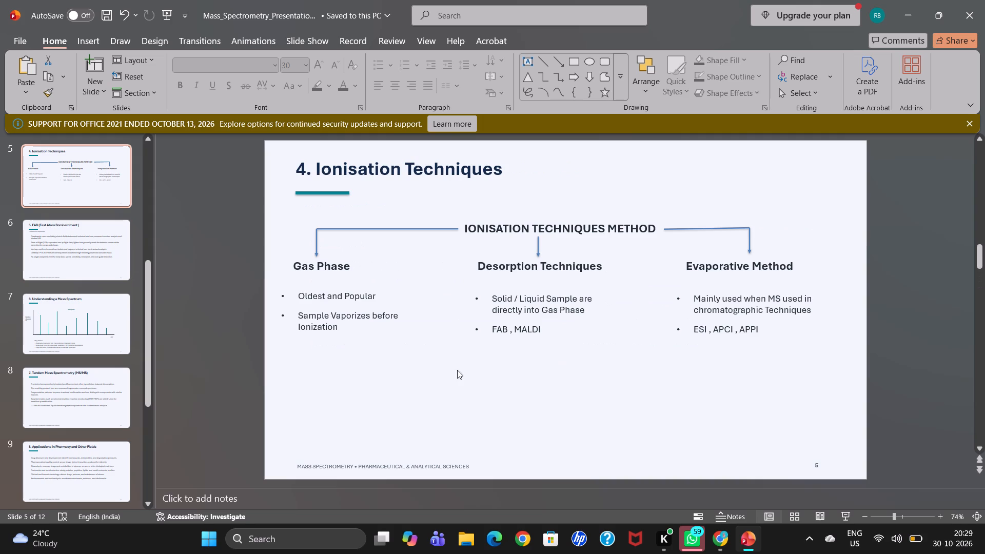
pyautogui.click(88, 245)
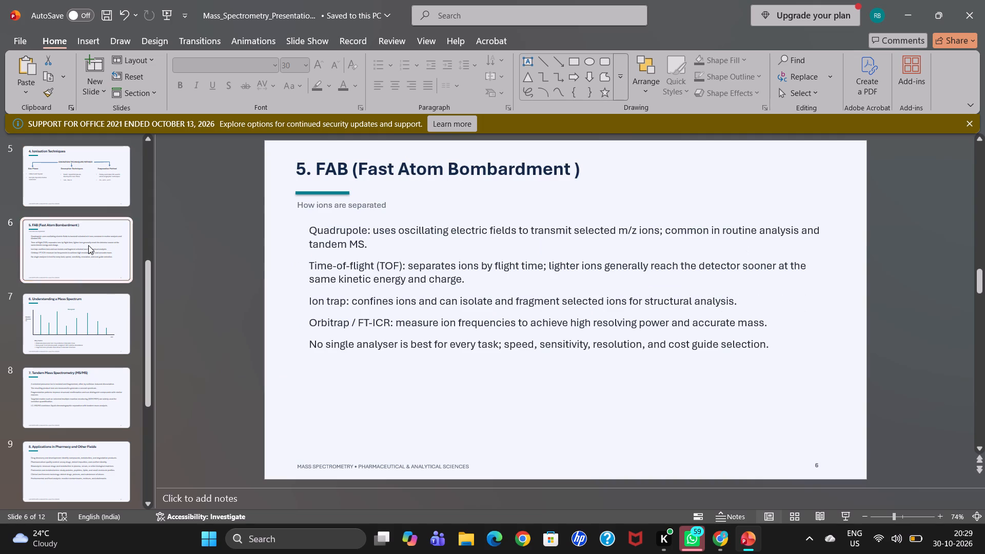
# Retitle slide 7, the mass spectrum slide, as "6. MALDI (Matrix Assisted Laser Desorption Ionization)".
pyautogui.click(100, 315)
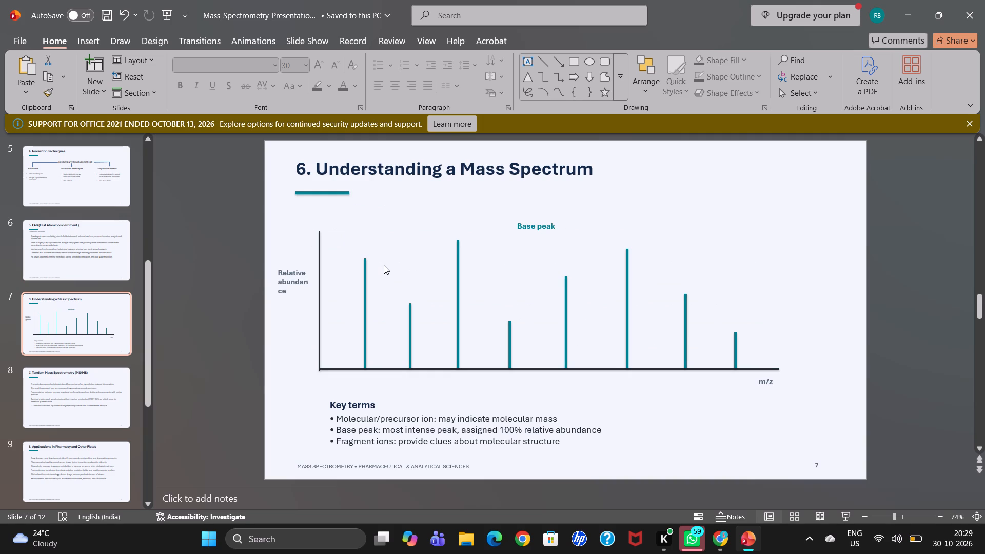
pyautogui.click(494, 175)
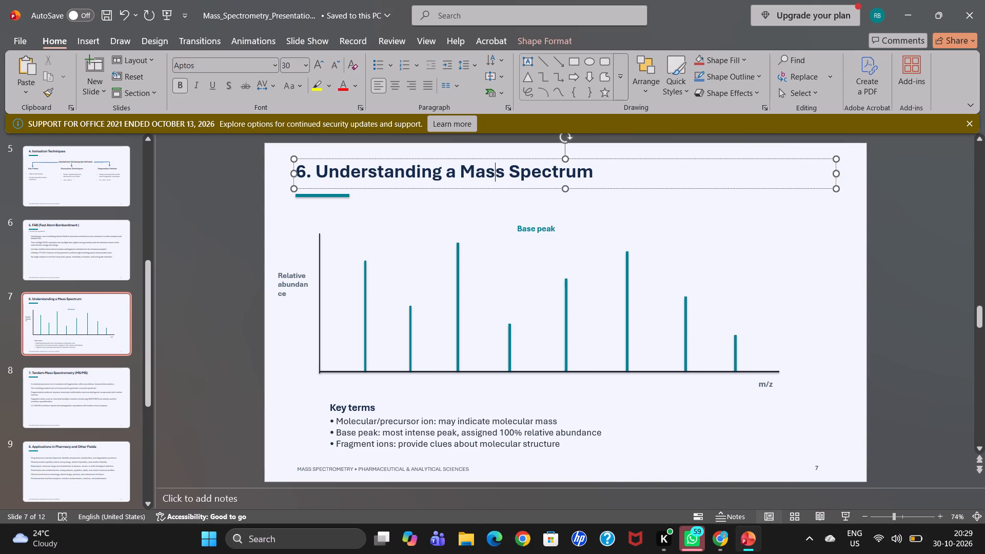
pyautogui.click(593, 171)
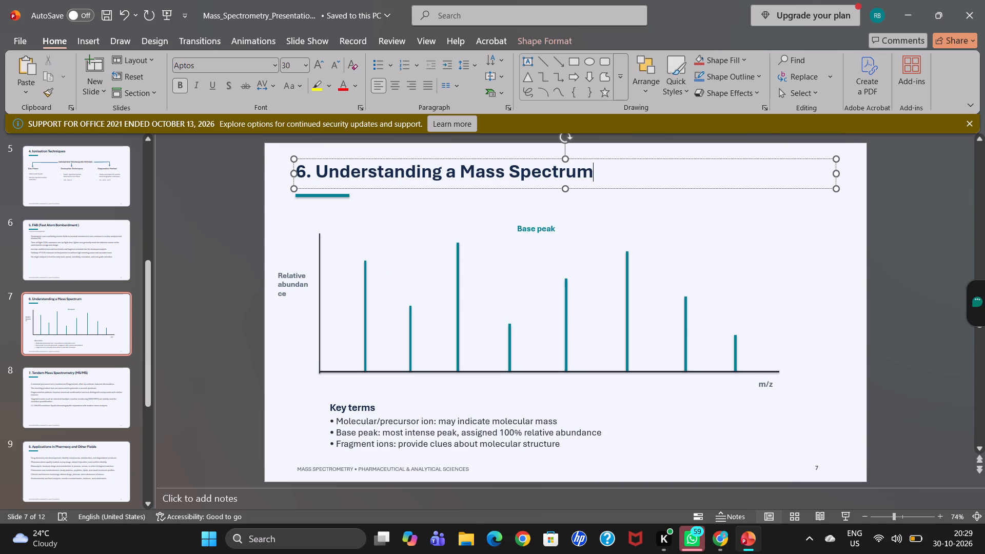
pyautogui.press('BackSpace')
pyautogui.press('BackSpace')
pyautogui.press('BackSpace')
pyautogui.press('BackSpace')
pyautogui.press('BackSpace')
pyautogui.press('BackSpace')
pyautogui.press('BackSpace')
pyautogui.press('BackSpace')
pyautogui.press('BackSpace')
pyautogui.press('BackSpace')
pyautogui.press('BackSpace')
pyautogui.press('BackSpace')
pyautogui.press('BackSpace')
pyautogui.press('BackSpace')
pyautogui.press('BackSpace')
pyautogui.press('BackSpace')
pyautogui.press('BackSpace')
pyautogui.press('BackSpace')
pyautogui.press('BackSpace')
pyautogui.press('BackSpace')
pyautogui.press('BackSpace')
pyautogui.press('BackSpace')
pyautogui.press('BackSpace')
pyautogui.press('BackSpace')
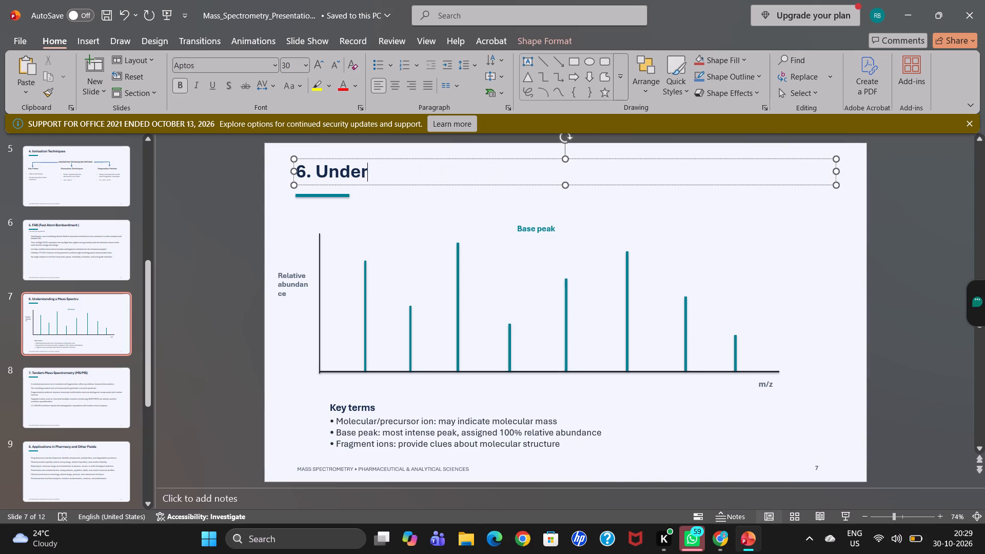
pyautogui.press('BackSpace')
pyautogui.press('BackSpace')
pyautogui.press('BackSpace')
pyautogui.press('BackSpace')
pyautogui.press('BackSpace')
pyautogui.write('MALDI')
pyautogui.press('space')
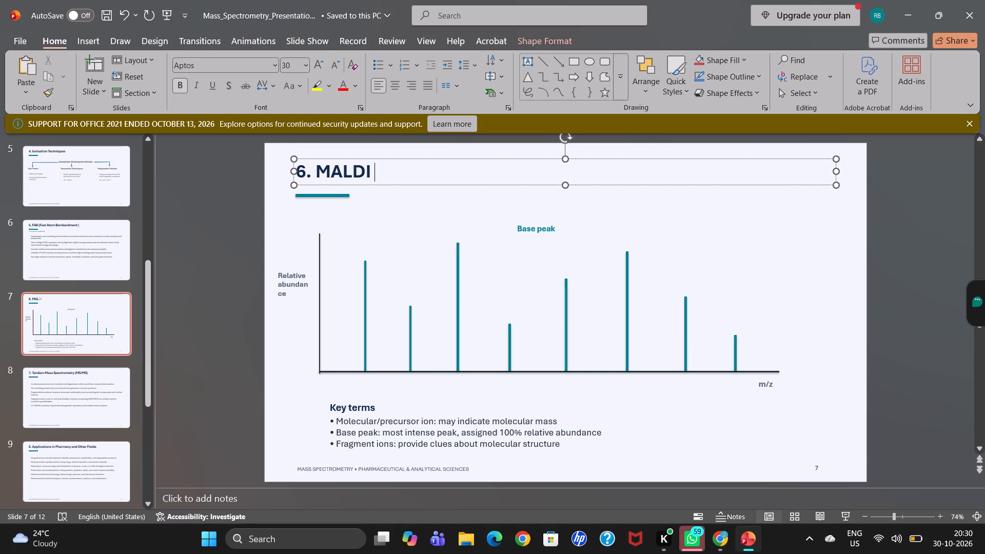
pyautogui.write('()')
pyautogui.press('Left')
pyautogui.write('MA')
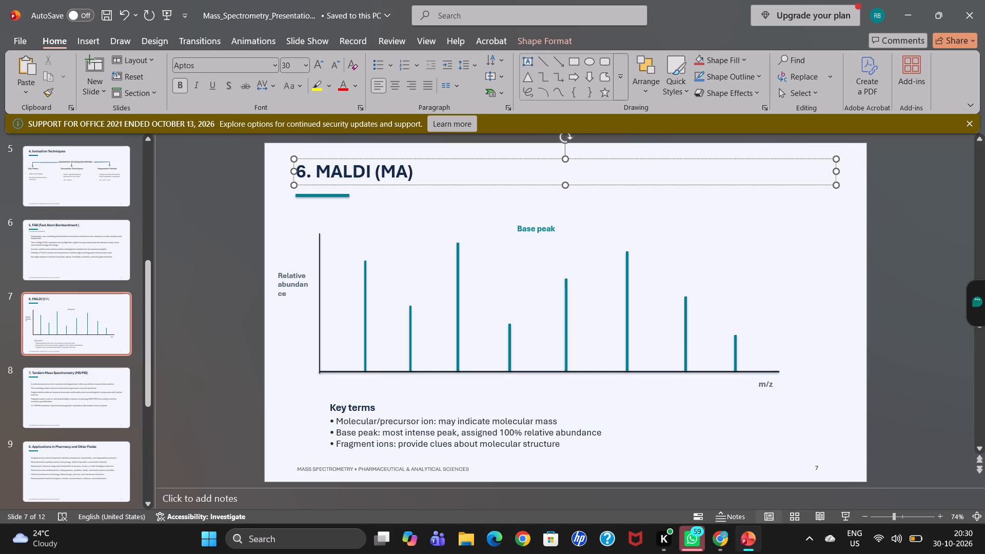
pyautogui.press('BackSpace')
pyautogui.press('a')
pyautogui.write('trix')
pyautogui.press('space')
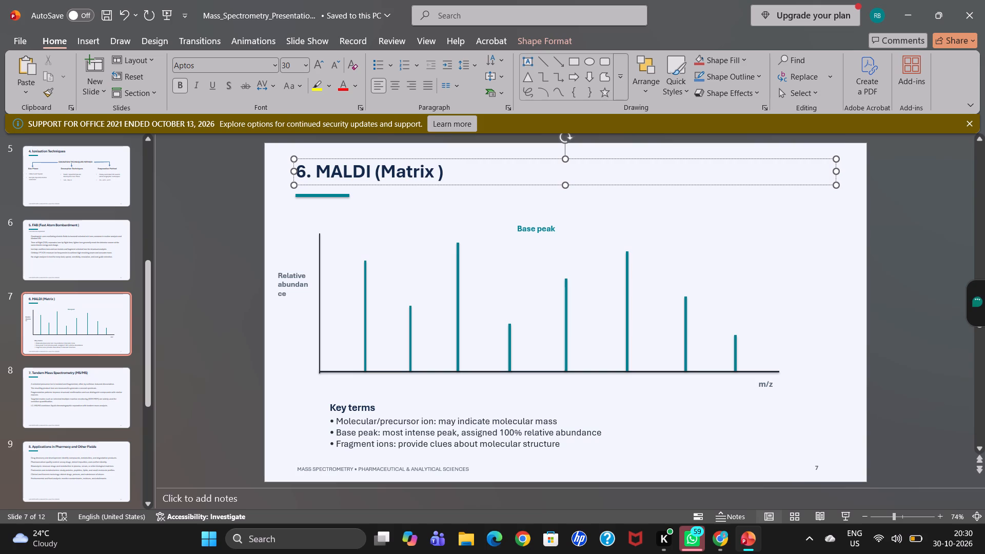
pyautogui.write('Assi')
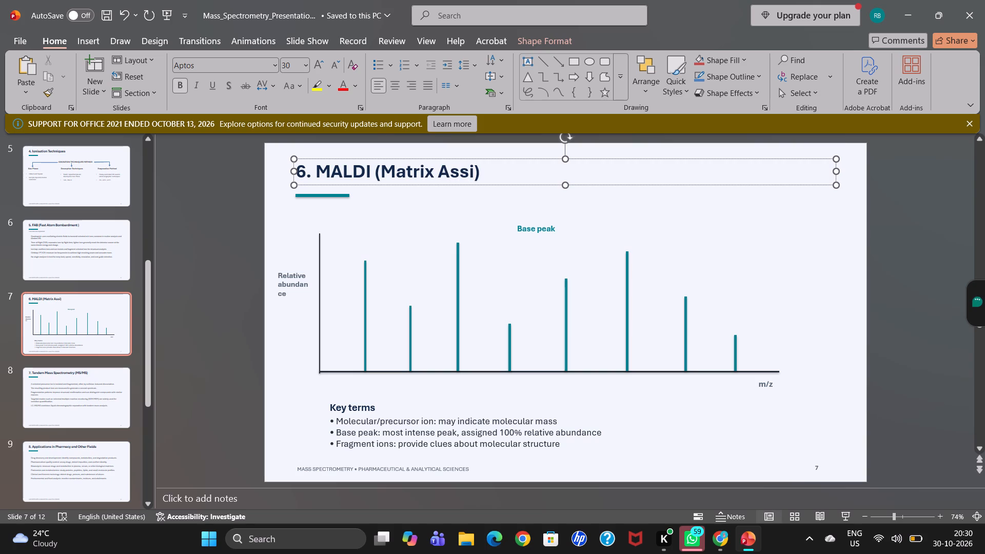
pyautogui.write('sted')
pyautogui.press('space')
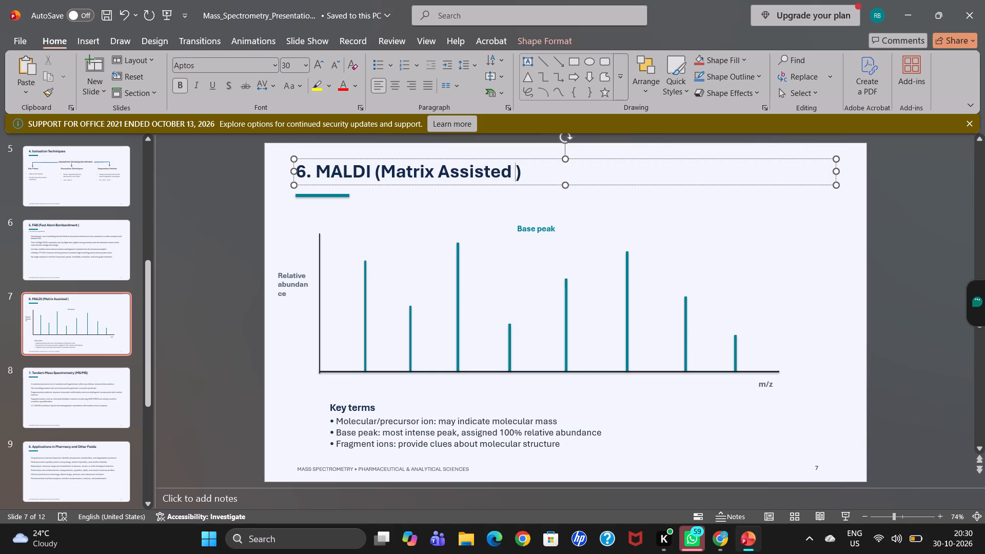
pyautogui.write('LA')
pyautogui.press('BackSpace')
pyautogui.write('aser')
pyautogui.press('space')
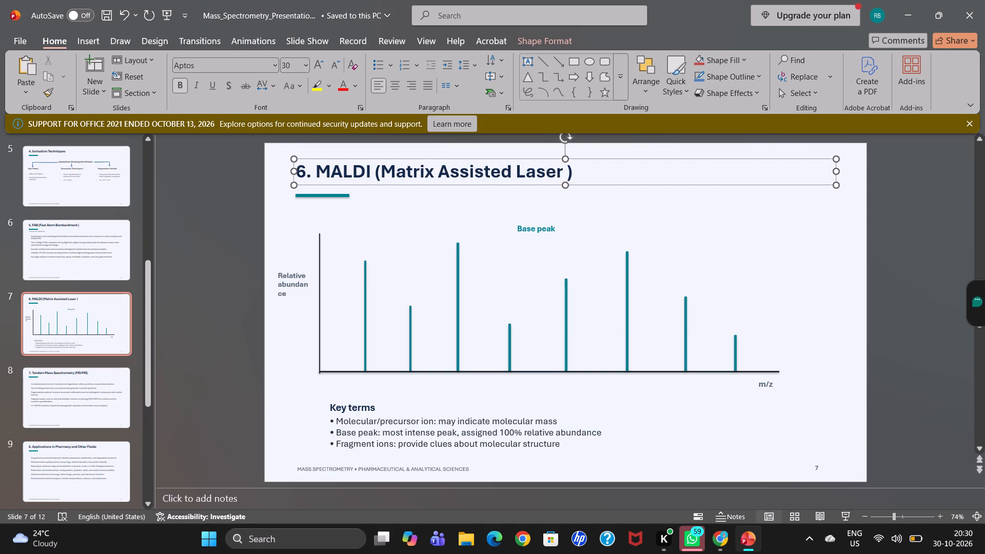
pyautogui.write('De')
pyautogui.write('so')
pyautogui.write('rption')
pyautogui.press('space')
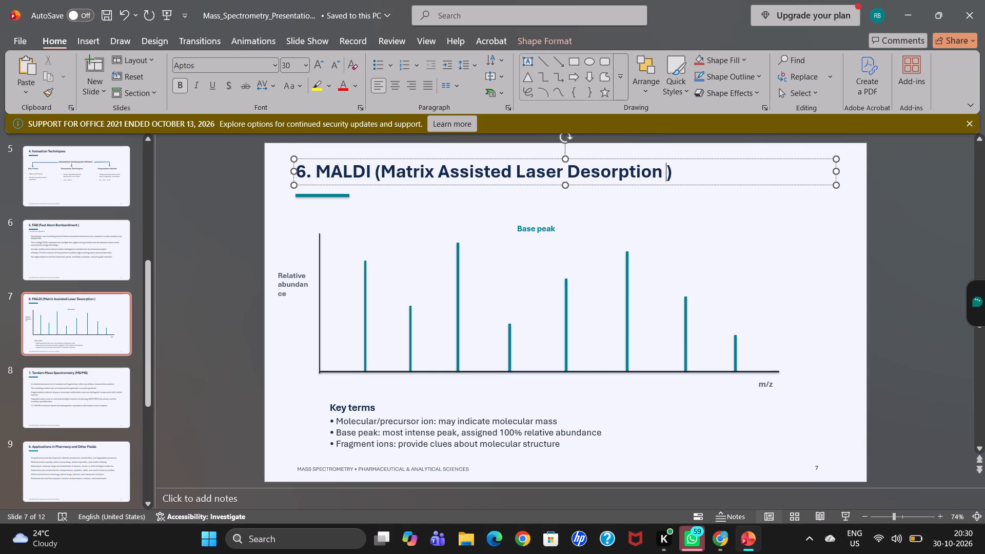
pyautogui.write('Io')
pyautogui.write('nizatio')
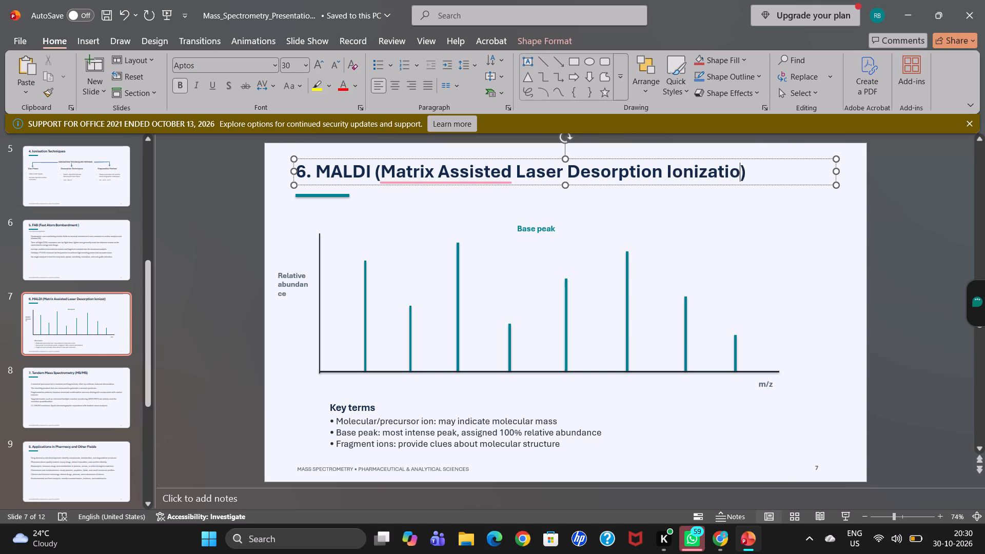
pyautogui.press('n')
pyautogui.click(372, 174)
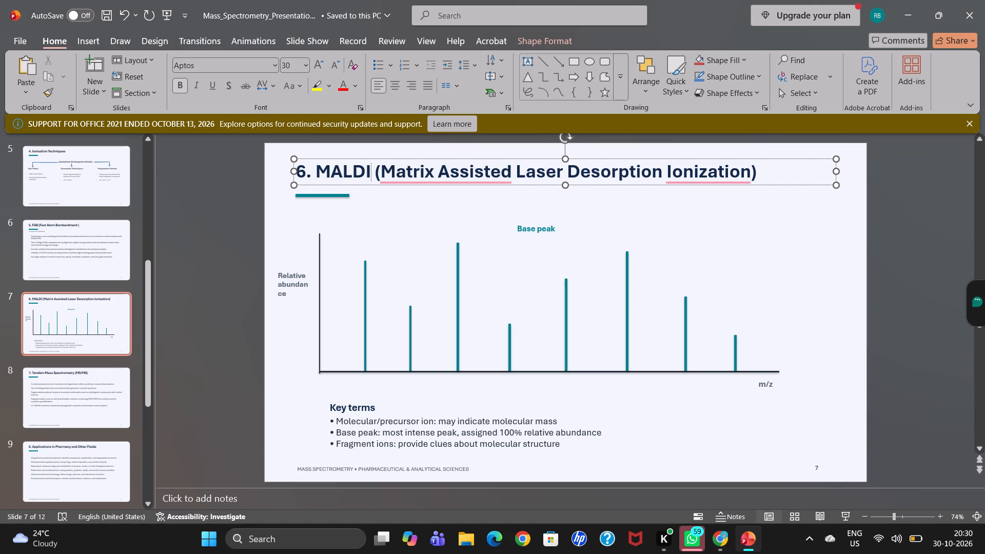
# Retitle slide 8, the tandem mass spectrometry slide, as "7. ESI (Electrospray Ionization Technique)".
pyautogui.click(77, 384)
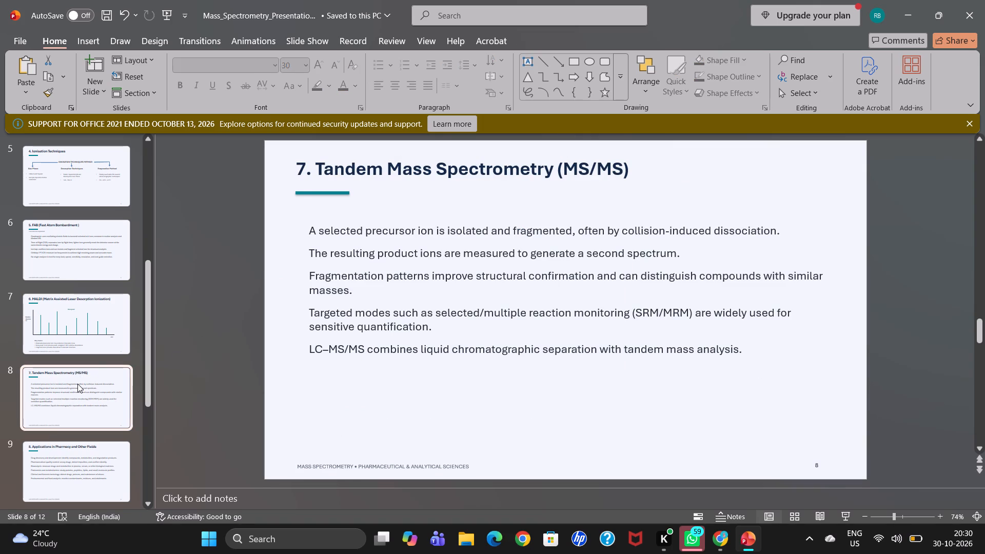
pyautogui.click(493, 173)
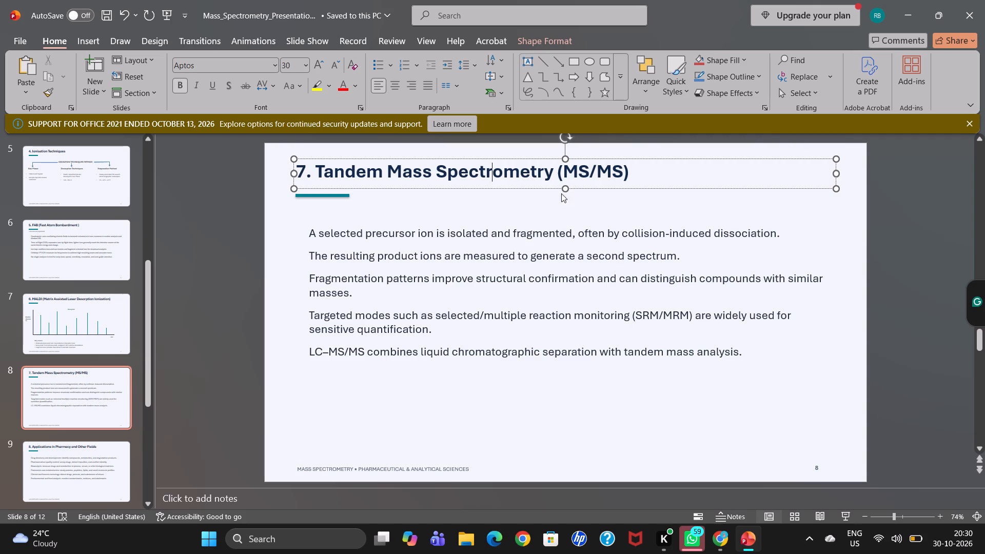
pyautogui.click(628, 171)
pyautogui.press('BackSpace')
pyautogui.press('BackSpace')
pyautogui.press('BackSpace')
pyautogui.press('BackSpace')
pyautogui.press('BackSpace')
pyautogui.press('BackSpace')
pyautogui.press('BackSpace')
pyautogui.press('BackSpace')
pyautogui.press('BackSpace')
pyautogui.press('BackSpace')
pyautogui.press('BackSpace')
pyautogui.press('BackSpace')
pyautogui.press('BackSpace')
pyautogui.press('BackSpace')
pyautogui.press('BackSpace')
pyautogui.press('BackSpace')
pyautogui.press('BackSpace')
pyautogui.press('BackSpace')
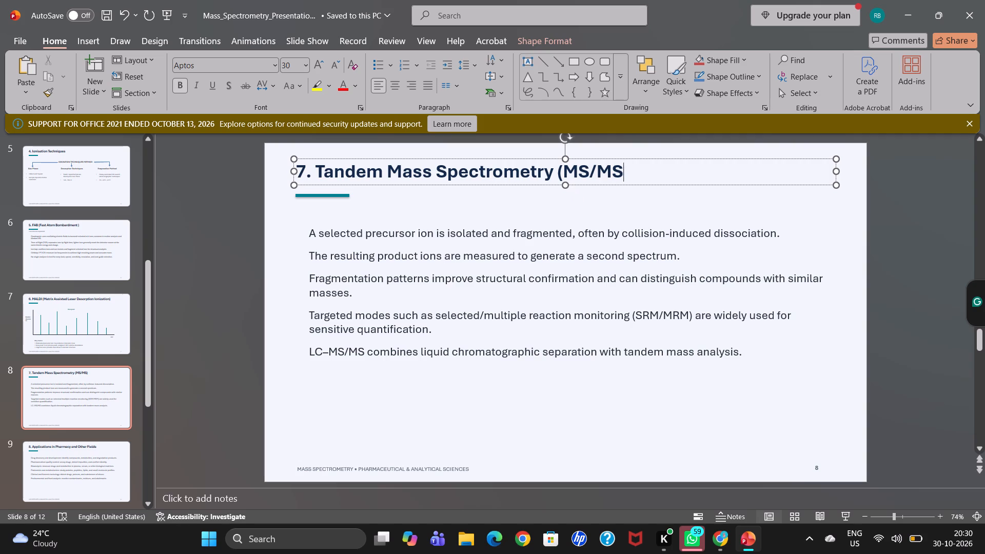
pyautogui.press('BackSpace')
pyautogui.press('BackSpace')
pyautogui.press('BackSpace')
pyautogui.press('BackSpace')
pyautogui.press('BackSpace')
pyautogui.press('BackSpace')
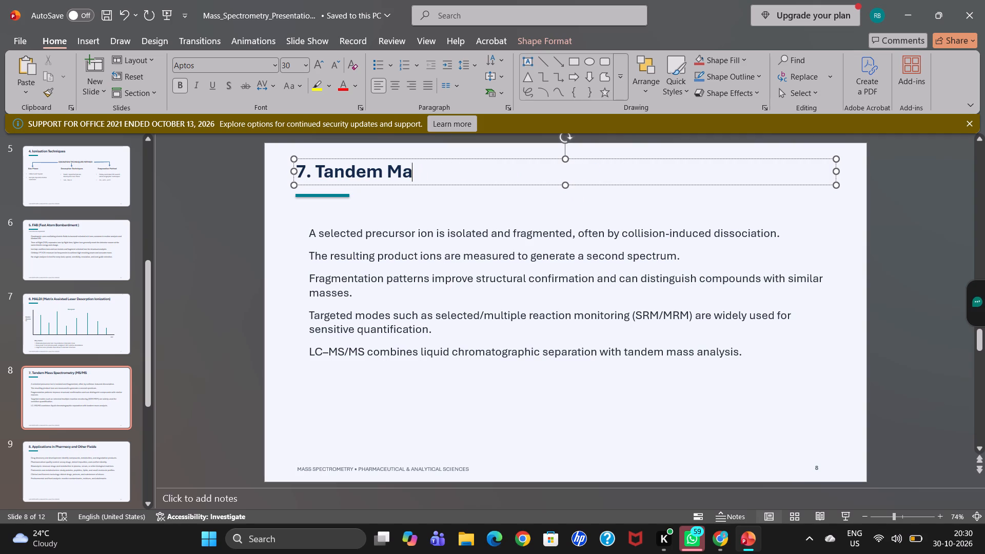
pyautogui.press('BackSpace')
pyautogui.press('BackSpace')
pyautogui.press('BackSpace')
pyautogui.press('BackSpace')
pyautogui.press('BackSpace')
pyautogui.press('BackSpace')
pyautogui.press('BackSpace')
pyautogui.press('BackSpace')
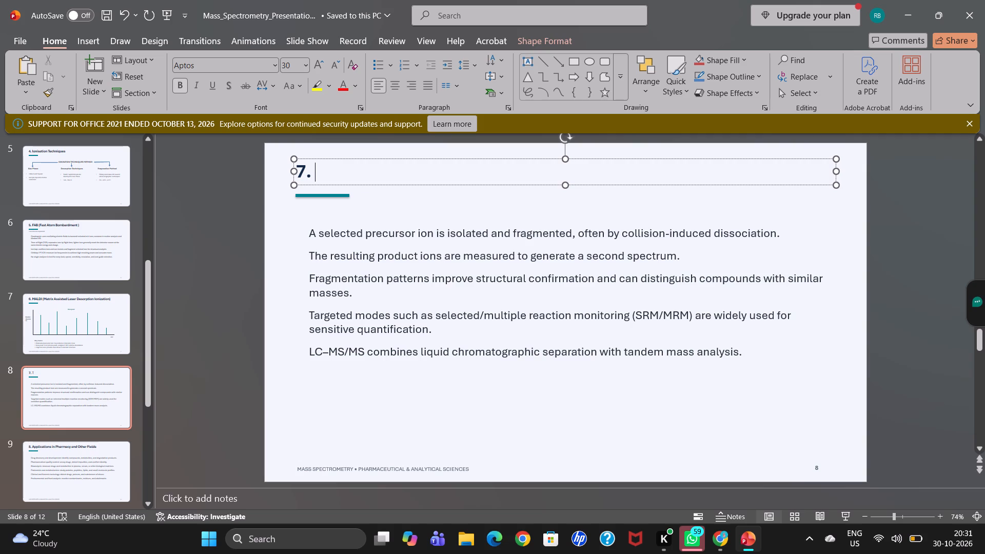
pyautogui.write('ESi')
pyautogui.press('space')
pyautogui.press('BackSpace')
pyautogui.press('BackSpace')
pyautogui.press('BackSpace')
pyautogui.write('SI')
pyautogui.press('space')
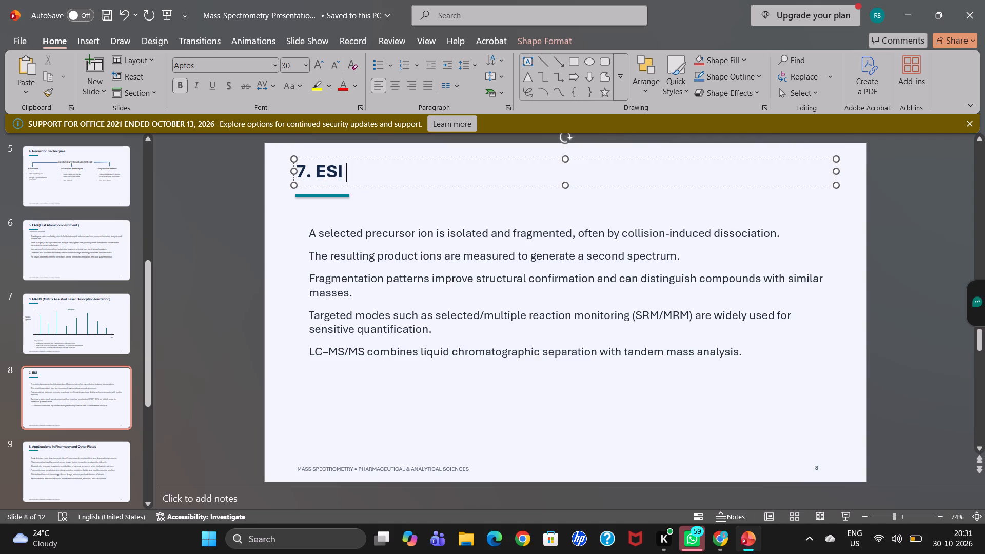
pyautogui.write('(()(')
pyautogui.press('BackSpace')
pyautogui.press('BackSpace')
pyautogui.press('BackSpace')
pyautogui.press('BackSpace')
pyautogui.write('()')
pyautogui.press('Left')
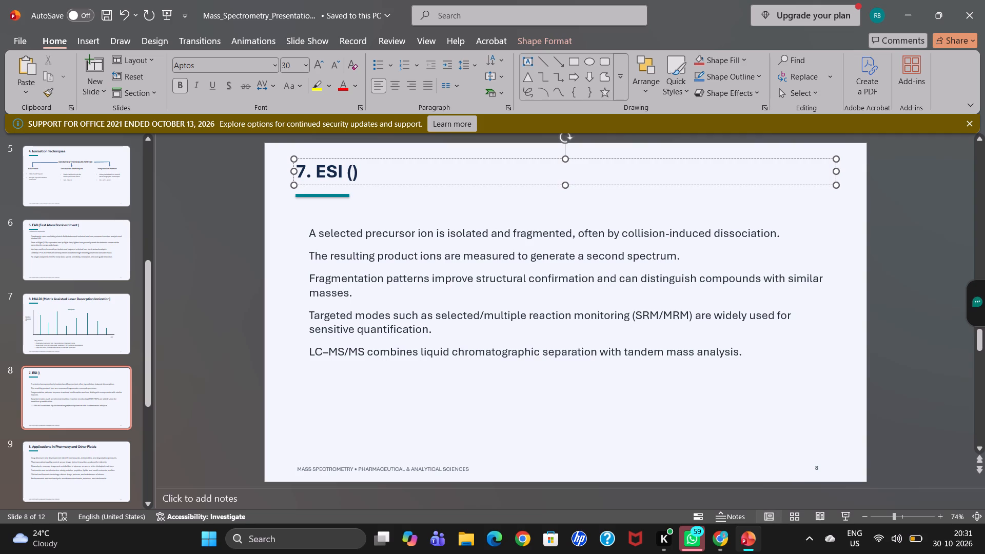
pyautogui.hotkey('shift', 'e')
pyautogui.write('lec')
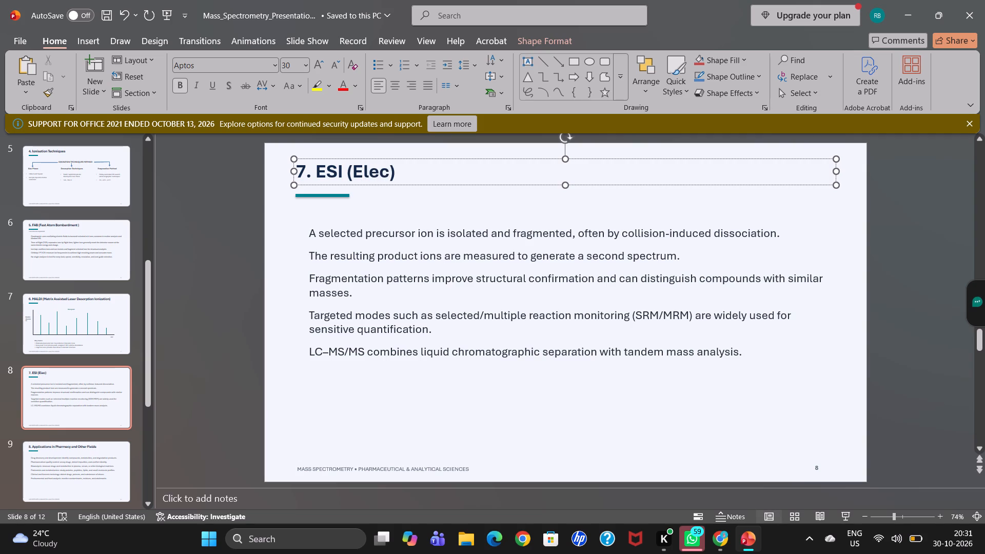
pyautogui.write('trospray')
pyautogui.press('space')
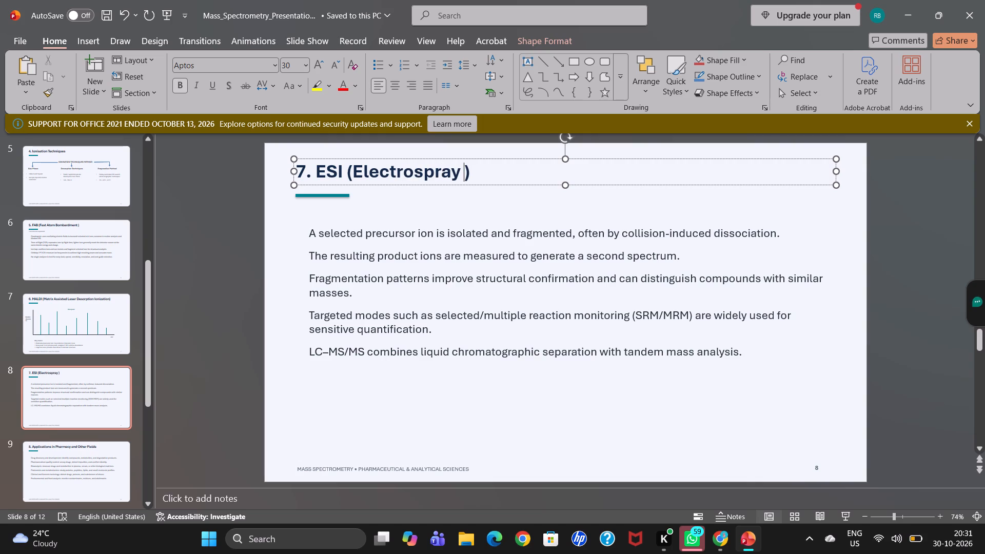
pyautogui.write('Ionization')
pyautogui.press('space')
pyautogui.hotkey('shift', 't')
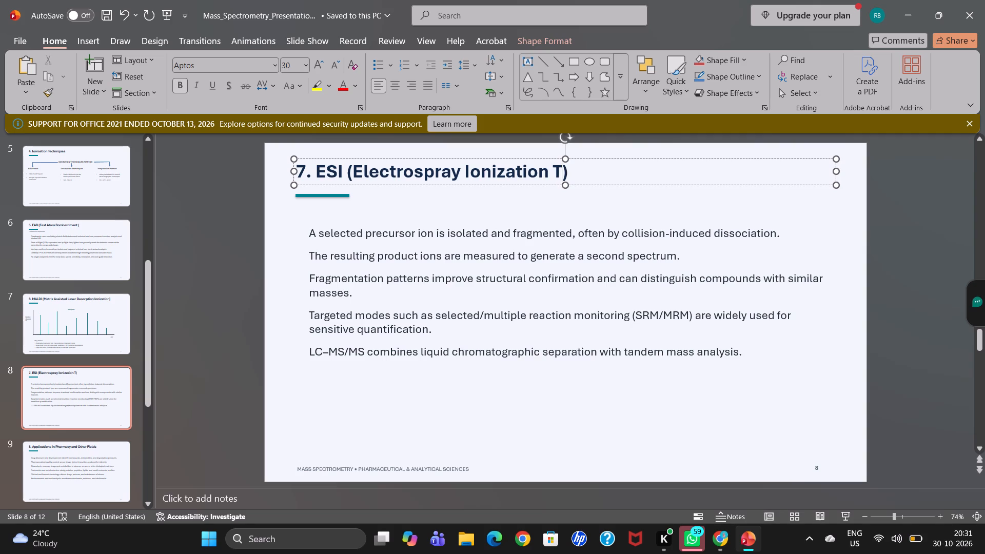
pyautogui.write('echniques')
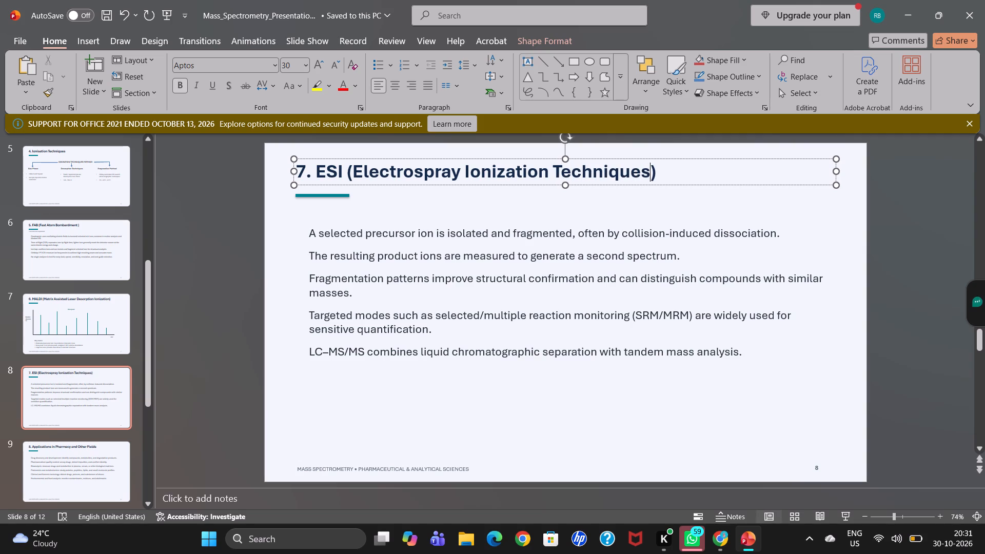
pyautogui.press('BackSpace')
pyautogui.press('s')
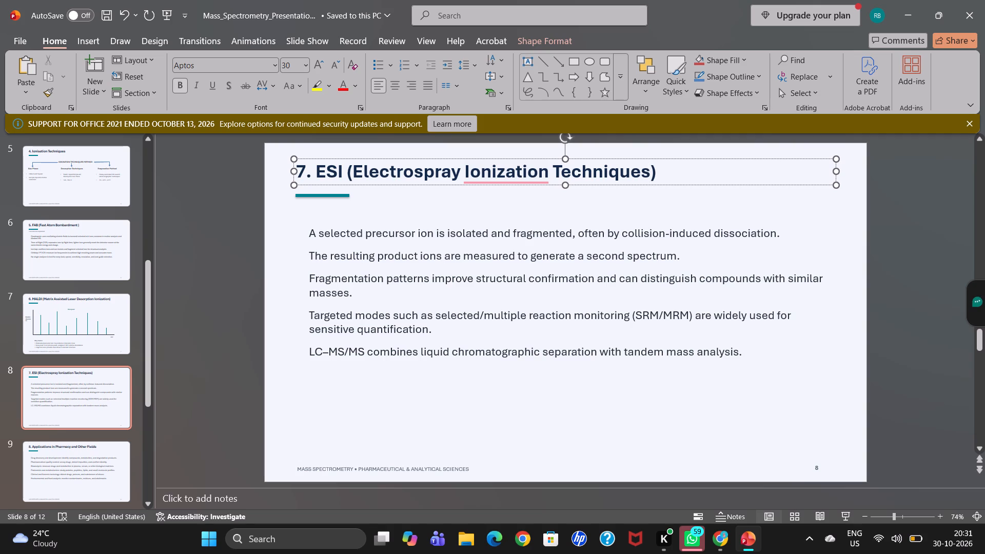
pyautogui.press('BackSpace')
# Retitle slide 9, the applications in pharmacy slide, as "8. APCI".
pyautogui.click(82, 480)
pyautogui.scroll(-2, 82, 480)
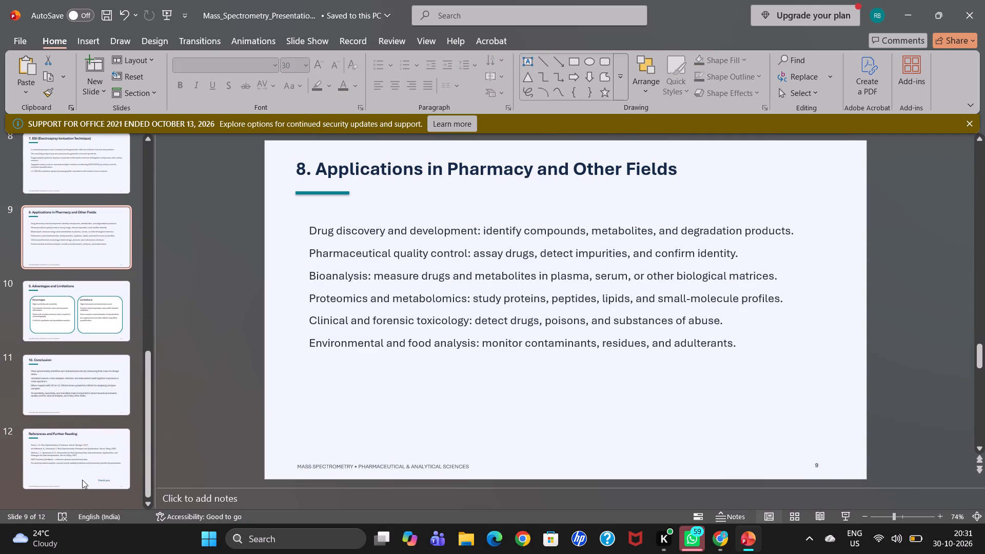
pyautogui.scroll(1, 82, 480)
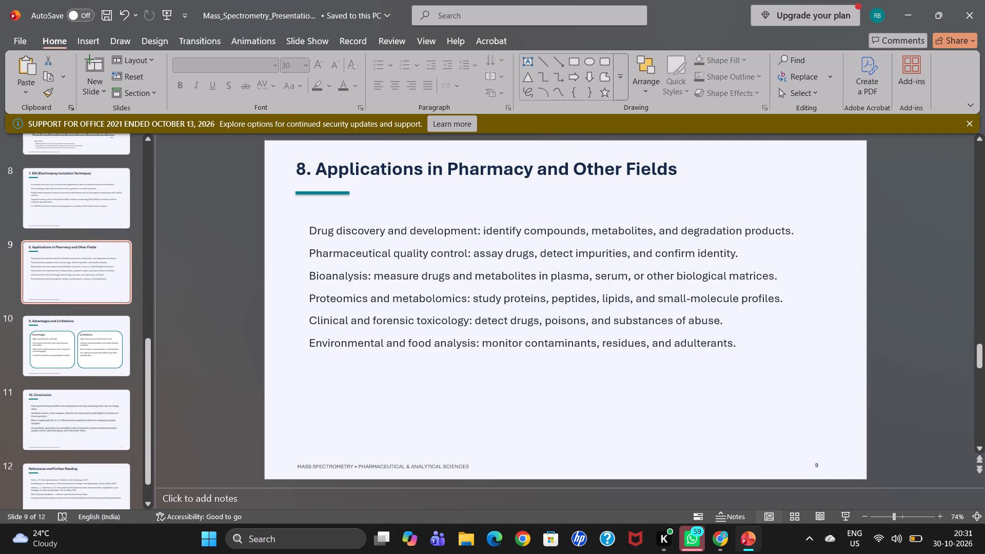
pyautogui.click(498, 168)
pyautogui.click(683, 175)
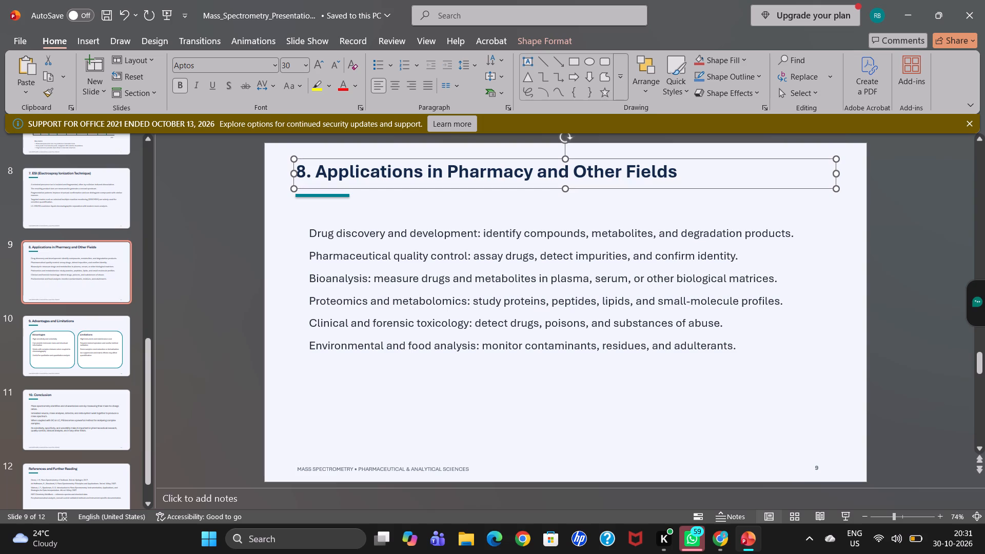
pyautogui.click(677, 171)
pyautogui.press('BackSpace')
pyautogui.press('BackSpace')
pyautogui.press('BackSpace')
pyautogui.press('BackSpace')
pyautogui.press('BackSpace')
pyautogui.press('BackSpace')
pyautogui.press('BackSpace')
pyautogui.press('BackSpace')
pyautogui.press('BackSpace')
pyautogui.press('BackSpace')
pyautogui.press('BackSpace')
pyautogui.press('BackSpace')
pyautogui.press('BackSpace')
pyautogui.press('BackSpace')
pyautogui.press('BackSpace')
pyautogui.press('BackSpace')
pyautogui.press('BackSpace')
pyautogui.press('BackSpace')
pyautogui.press('BackSpace')
pyautogui.press('BackSpace')
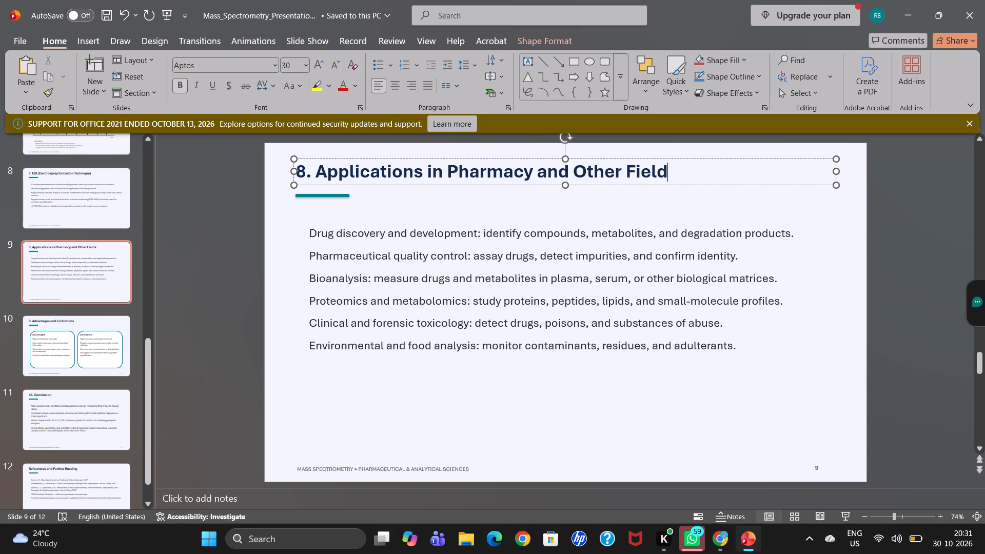
pyautogui.press('BackSpace')
pyautogui.press('BackSpace')
pyautogui.press('BackSpace')
pyautogui.press('BackSpace')
pyautogui.press('BackSpace')
pyautogui.press('BackSpace')
pyautogui.press('BackSpace')
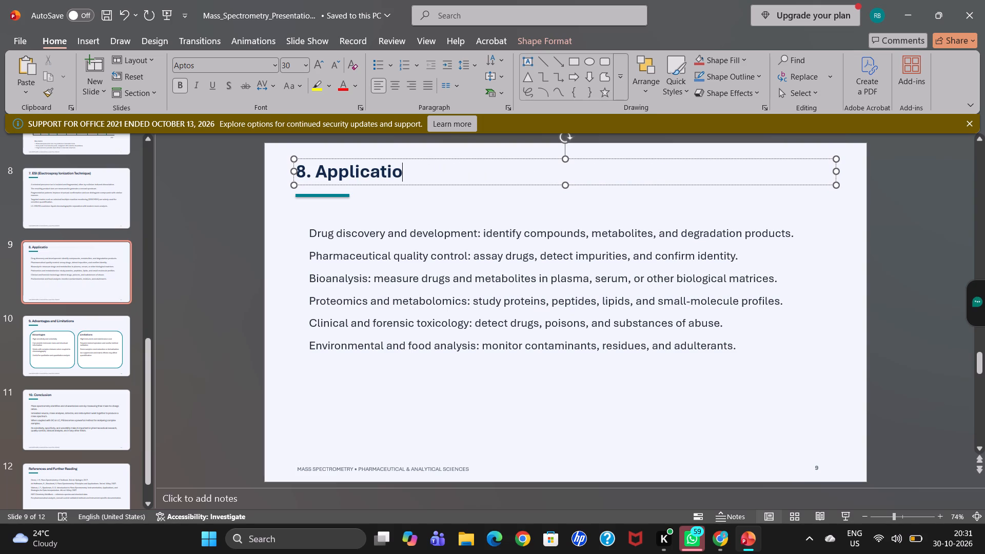
pyautogui.press('BackSpace')
pyautogui.press('BackSpace')
pyautogui.press('BackSpace')
pyautogui.press('BackSpace')
pyautogui.press('BackSpace')
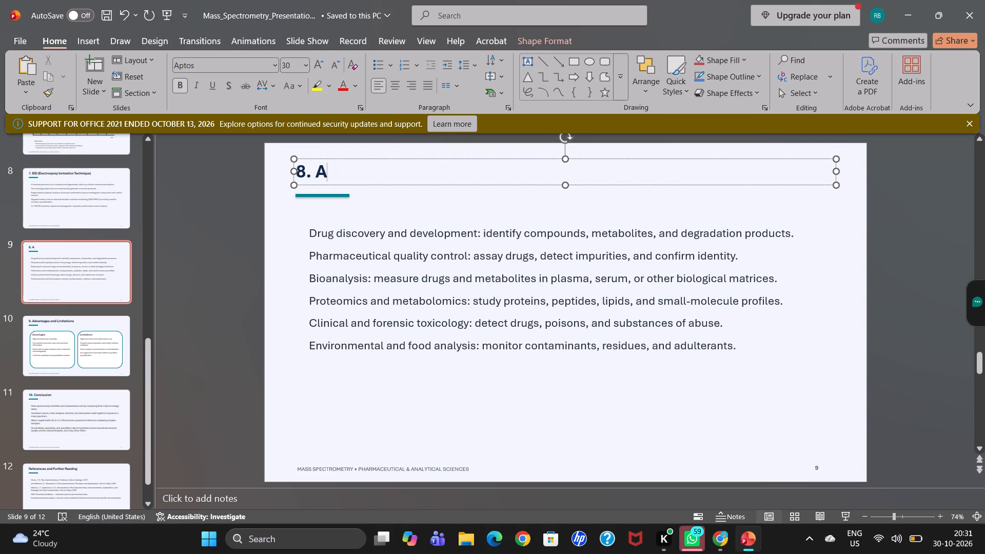
pyautogui.write('PCI')
# Retitle slide 10, the advantages and limitations slide, as "9. APPI".
pyautogui.click(84, 353)
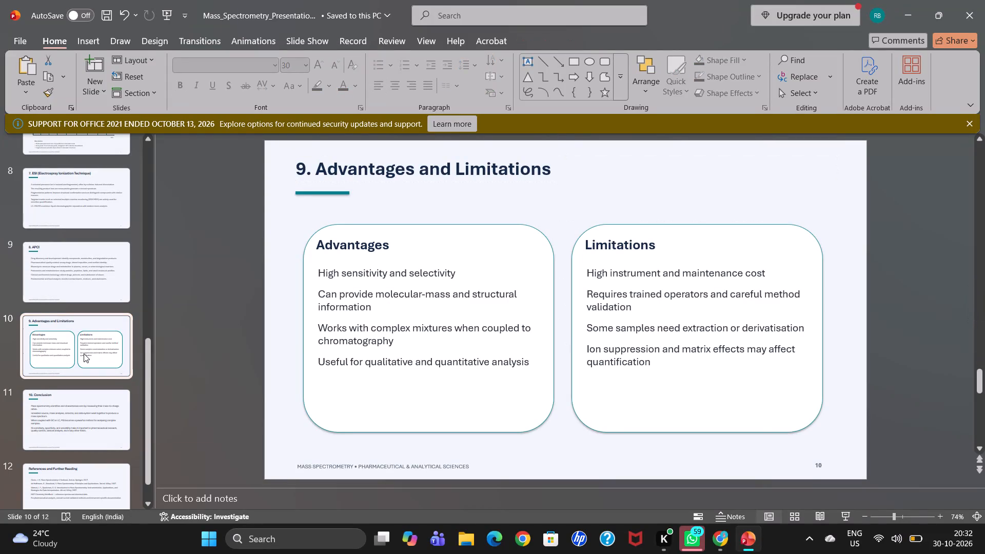
pyautogui.click(381, 168)
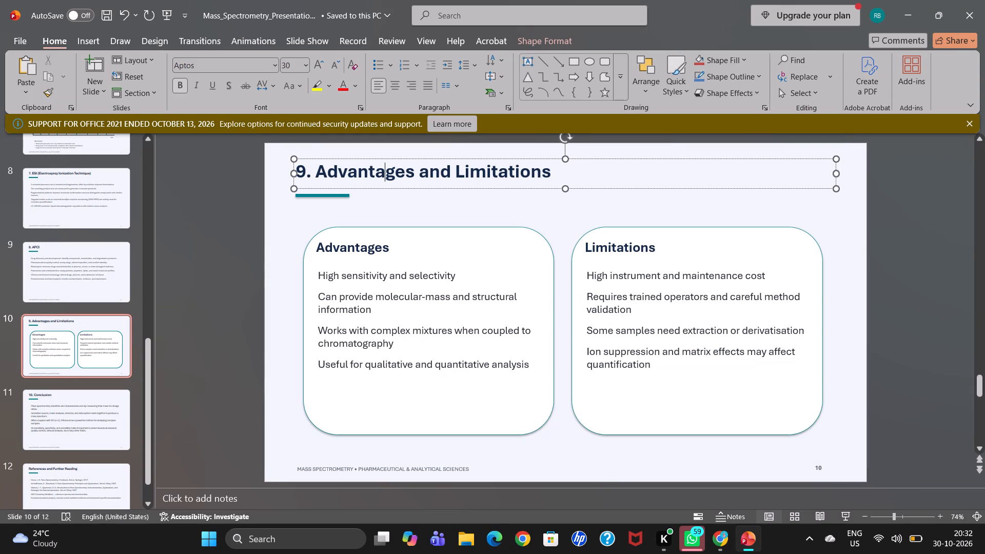
pyautogui.click(554, 168)
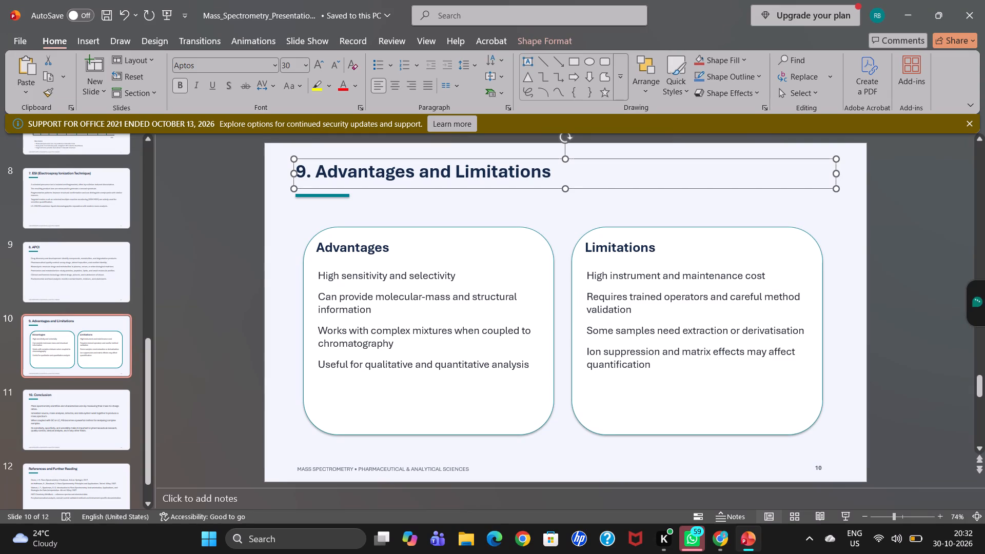
pyautogui.click(551, 173)
pyautogui.press('BackSpace')
pyautogui.press('BackSpace')
pyautogui.press('BackSpace')
pyautogui.press('BackSpace')
pyautogui.press('BackSpace')
pyautogui.press('BackSpace')
pyautogui.press('BackSpace')
pyautogui.press('BackSpace')
pyautogui.press('BackSpace')
pyautogui.press('BackSpace')
pyautogui.press('BackSpace')
pyautogui.press('BackSpace')
pyautogui.press('BackSpace')
pyautogui.press('BackSpace')
pyautogui.press('BackSpace')
pyautogui.press('BackSpace')
pyautogui.press('BackSpace')
pyautogui.press('BackSpace')
pyautogui.press('BackSpace')
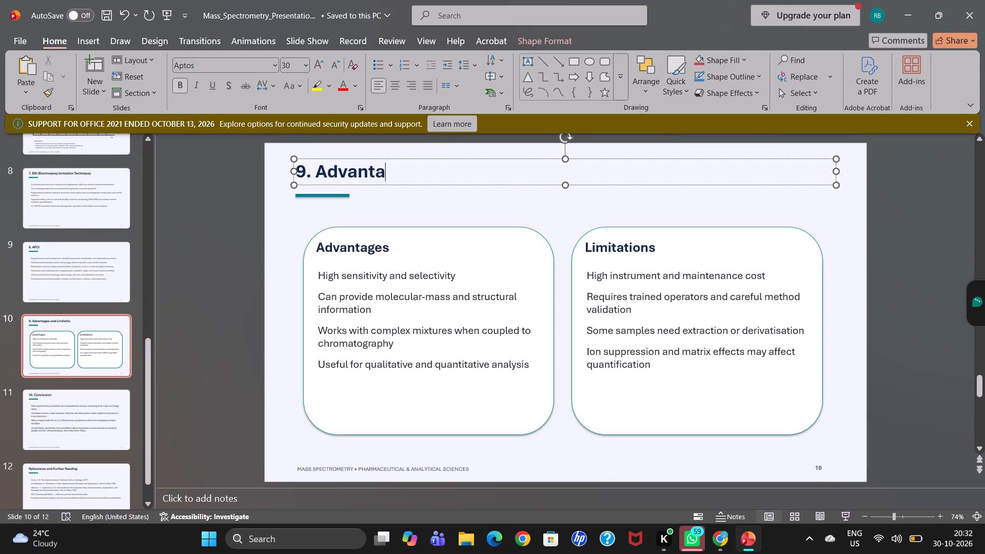
pyautogui.press('BackSpace')
pyautogui.press('BackSpace')
pyautogui.press('BackSpace')
pyautogui.press('BackSpace')
pyautogui.press('BackSpace')
pyautogui.press('BackSpace')
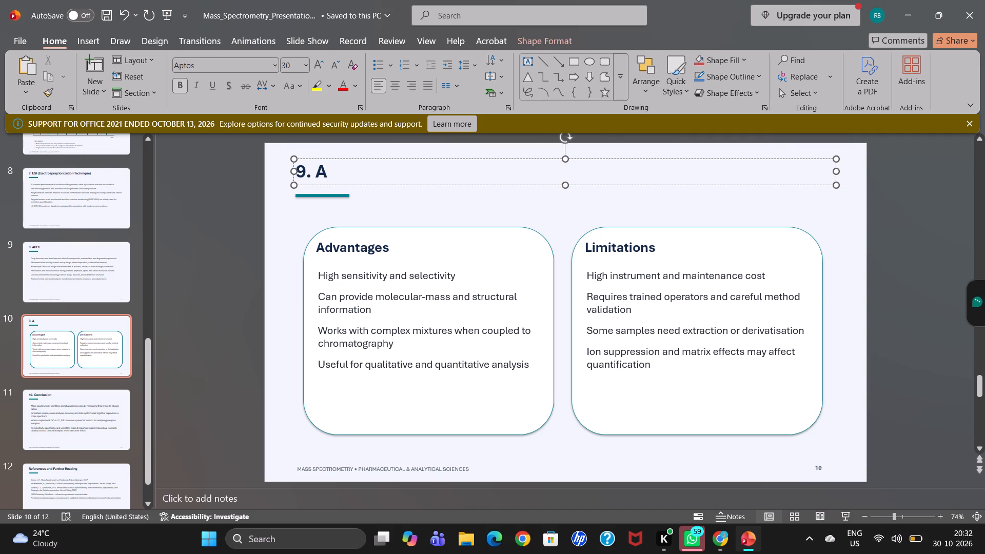
pyautogui.hotkey('shift', 'p')
pyautogui.press('BackSpace')
pyautogui.write('PP')
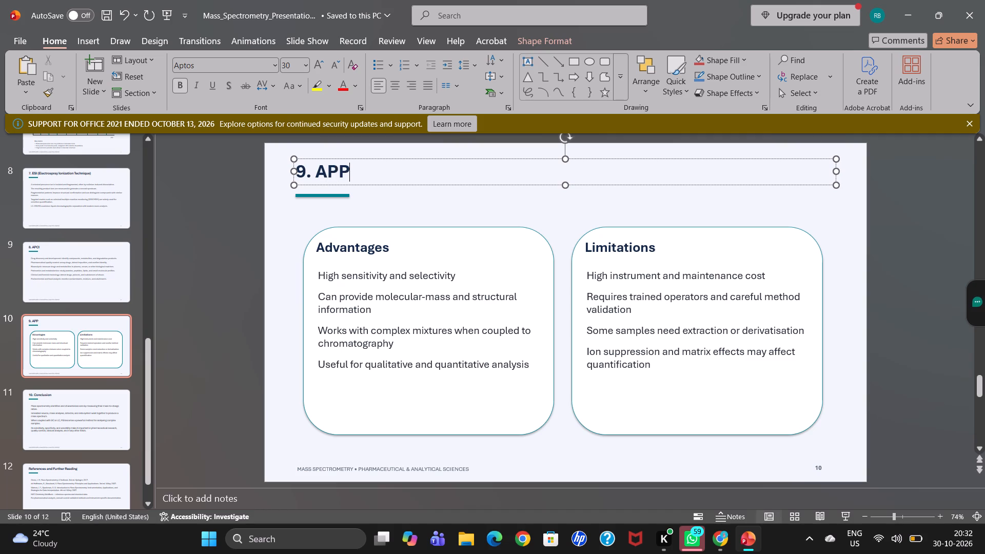
pyautogui.press('i')
# Delete the Conclusion slide and the References and Further Reading slide from the end of the deck.
pyautogui.click(91, 422)
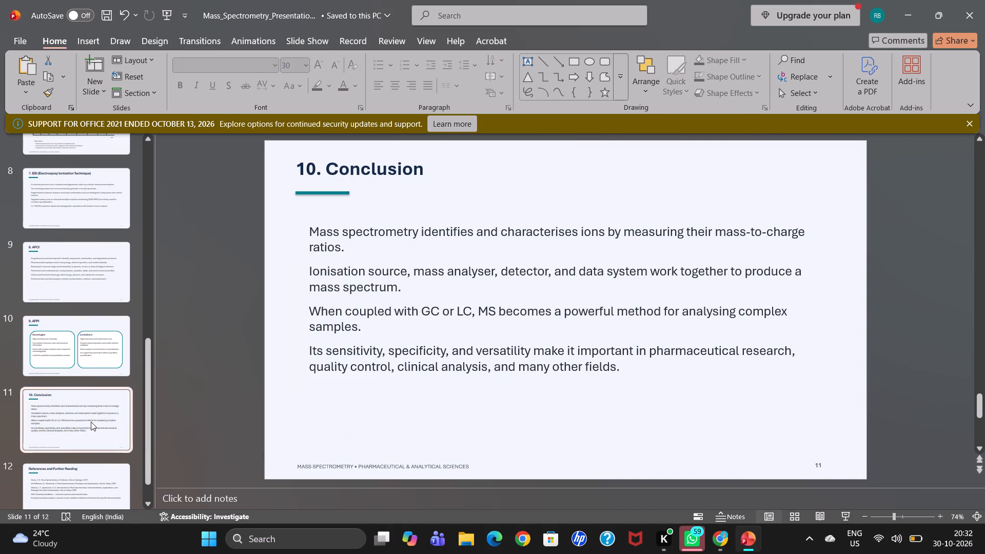
pyautogui.press('Delete')
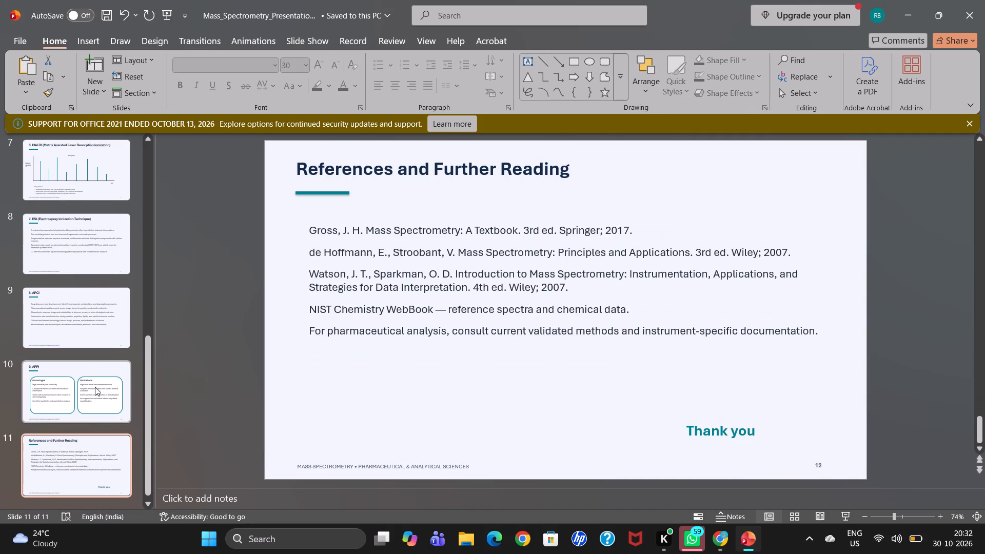
pyautogui.click(96, 375)
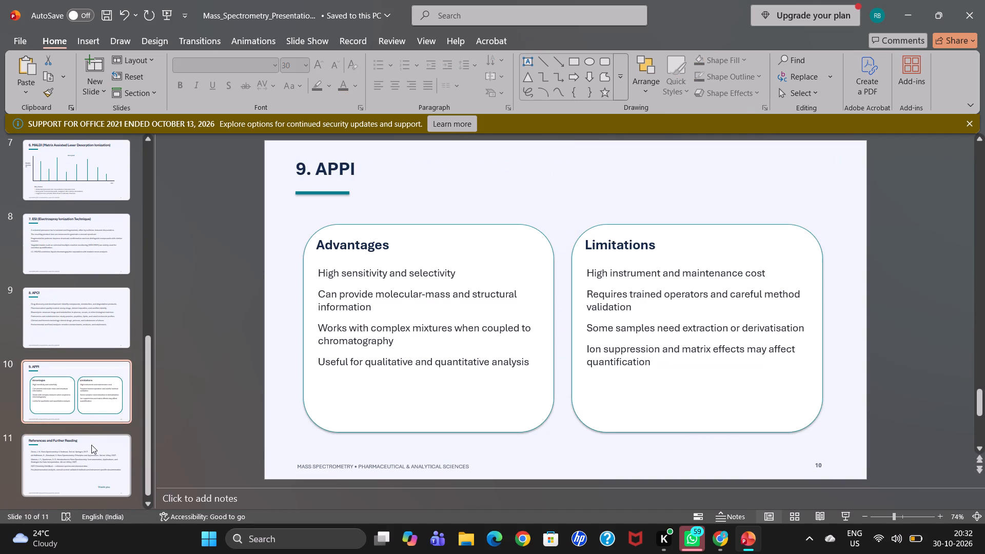
pyautogui.scroll(-3, 91, 451)
pyautogui.click(91, 451)
pyautogui.press('Delete')
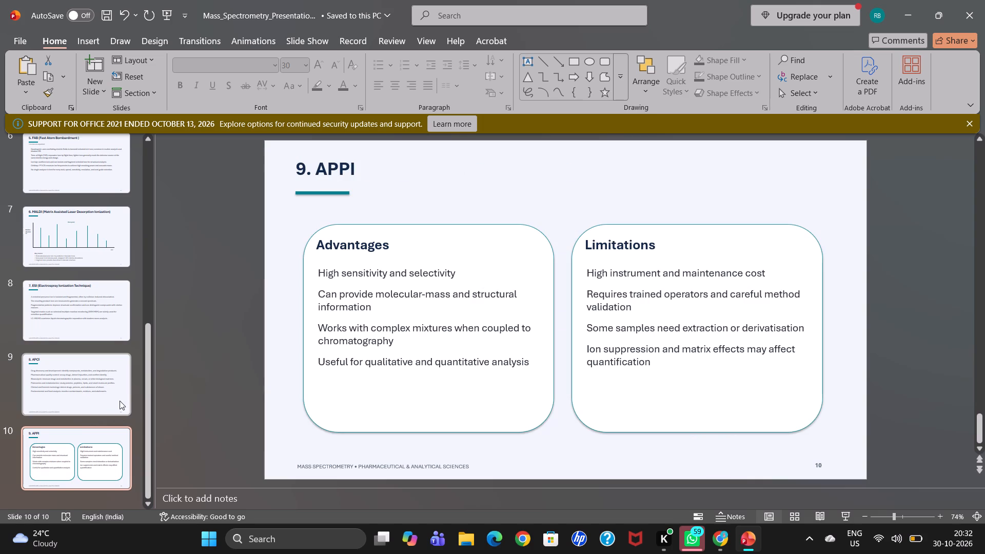
# Review the whole deck from the title slide through the APPI slide, ending back on the title slide.
pyautogui.scroll(1, 110, 233)
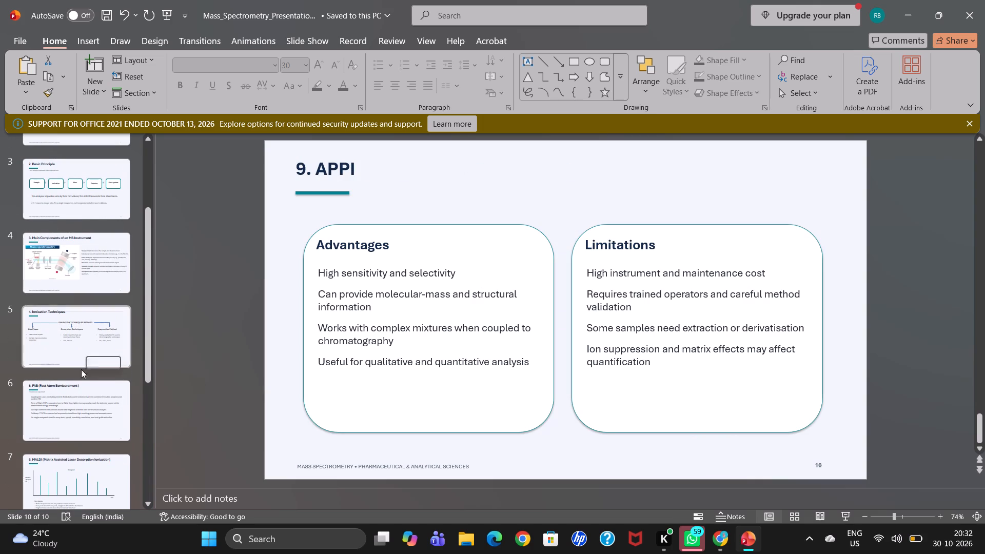
pyautogui.hscroll(1, 77, 406)
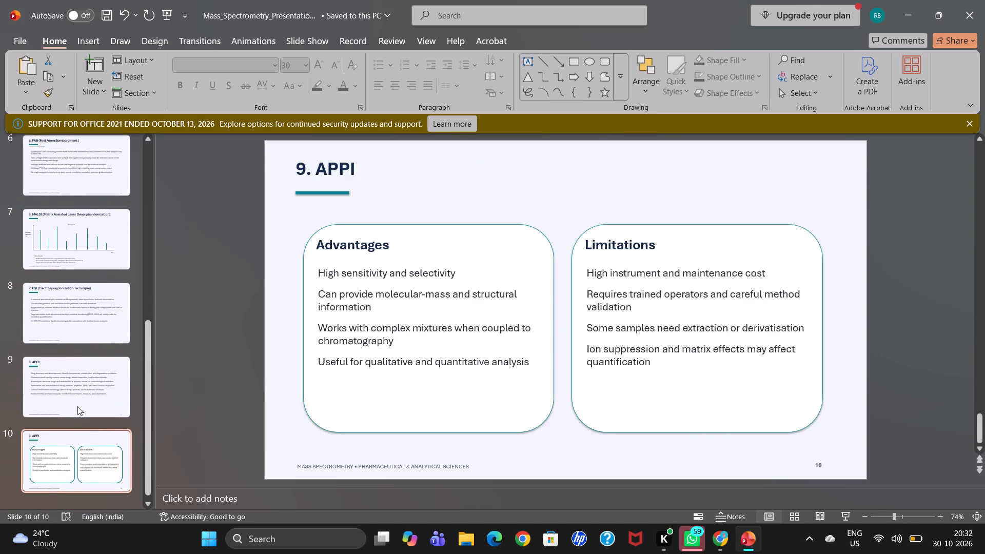
pyautogui.hscroll(1, 77, 406)
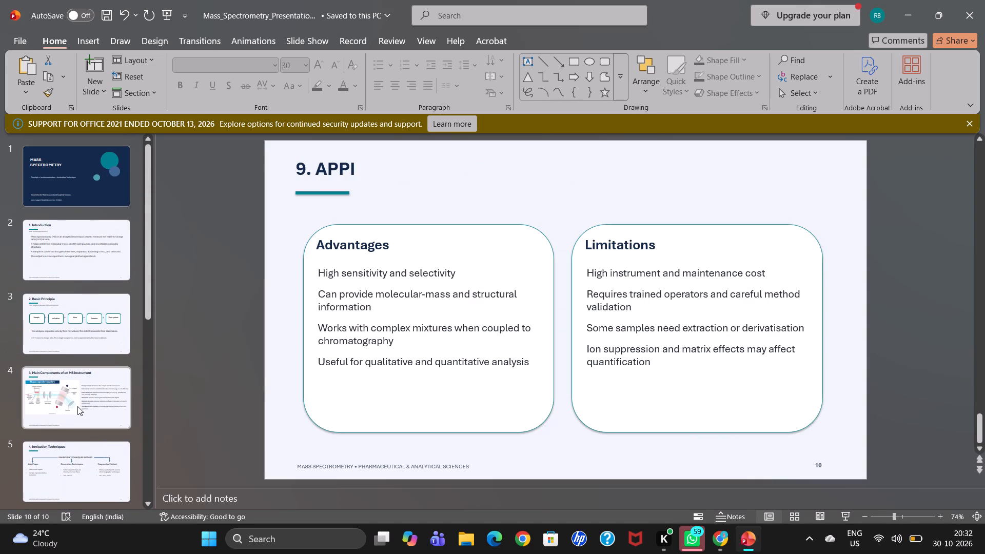
pyautogui.scroll(3, 77, 406)
pyautogui.click(104, 184)
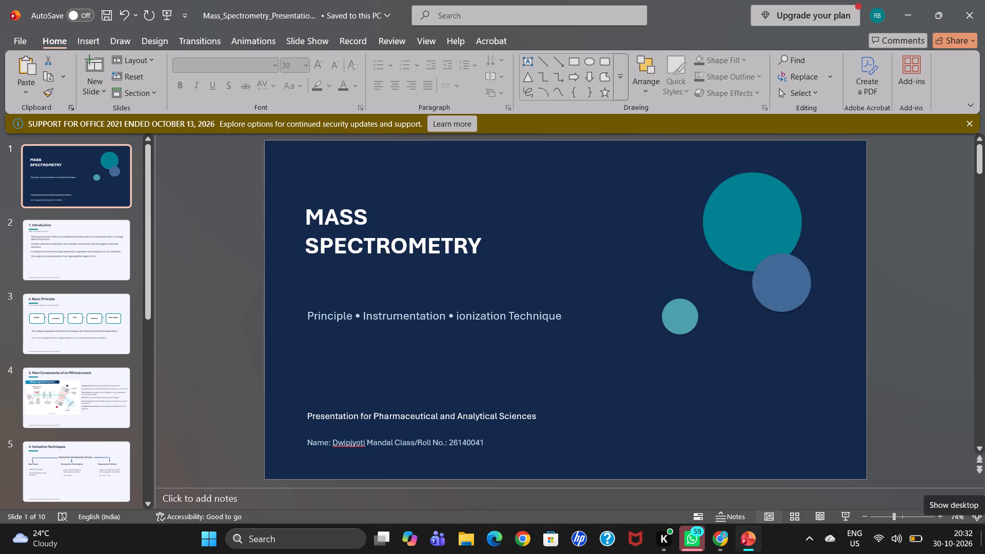
pyautogui.press('Right')
pyautogui.press('Down')
pyautogui.press('Down')
pyautogui.press('Down')
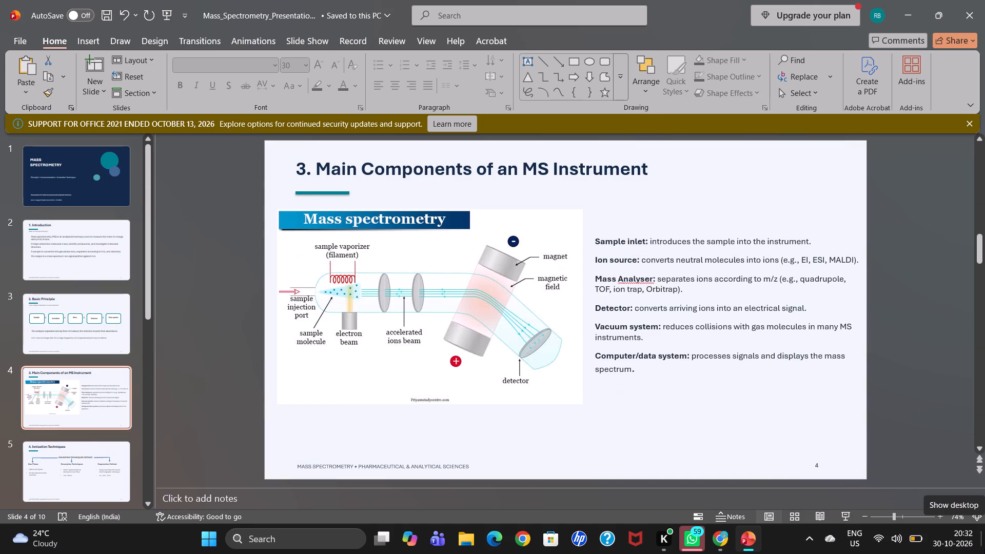
pyautogui.press('Down')
pyautogui.press('Down')
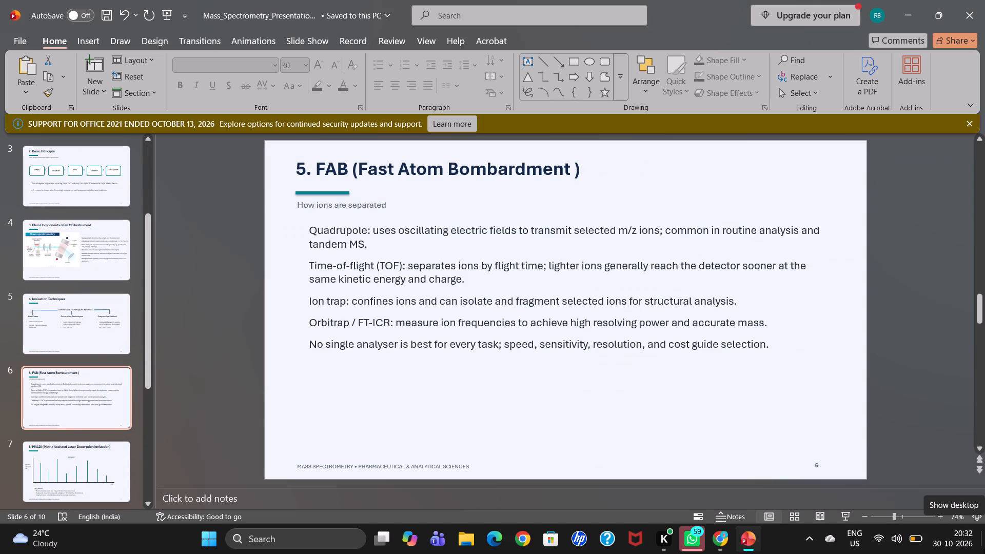
pyautogui.press('Up')
pyautogui.press('Up')
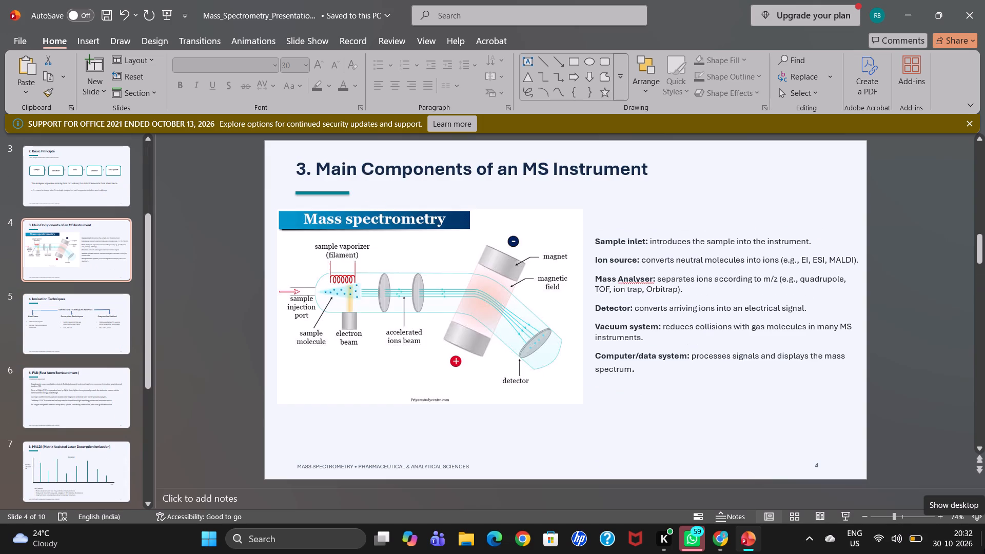
pyautogui.press('Up')
pyautogui.press('Up')
pyautogui.press('Up')
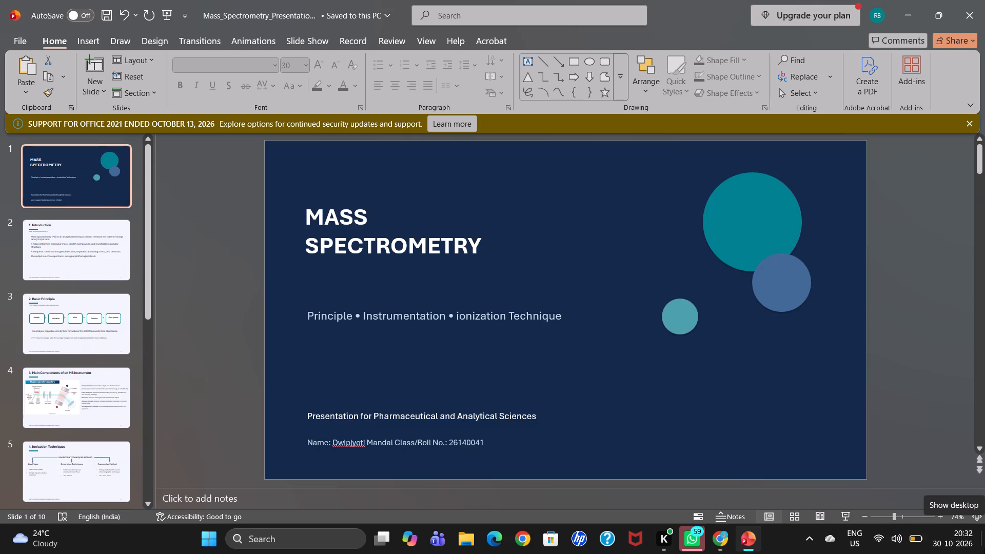
pyautogui.press('Down')
pyautogui.press('Down')
pyautogui.press('Down')
pyautogui.press('Down')
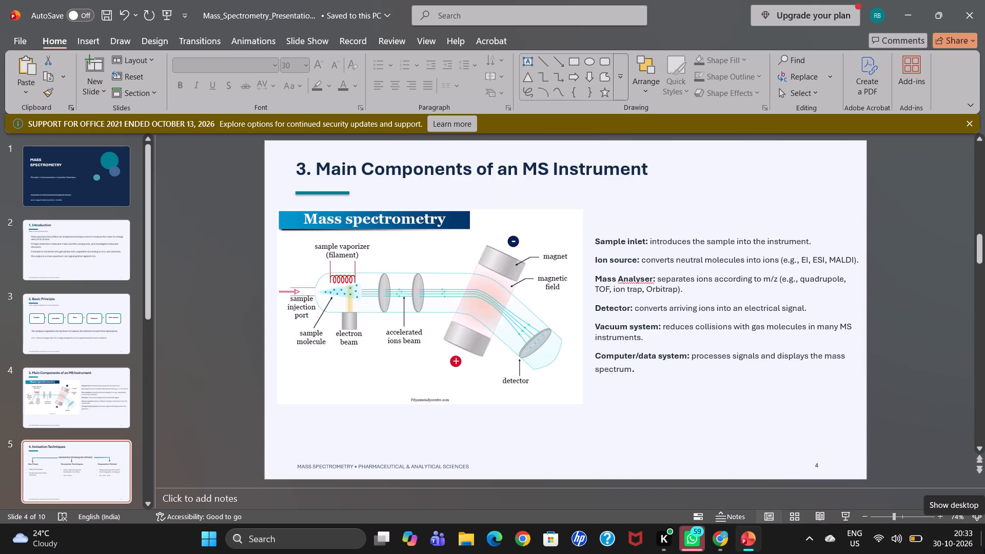
pyautogui.press('Down')
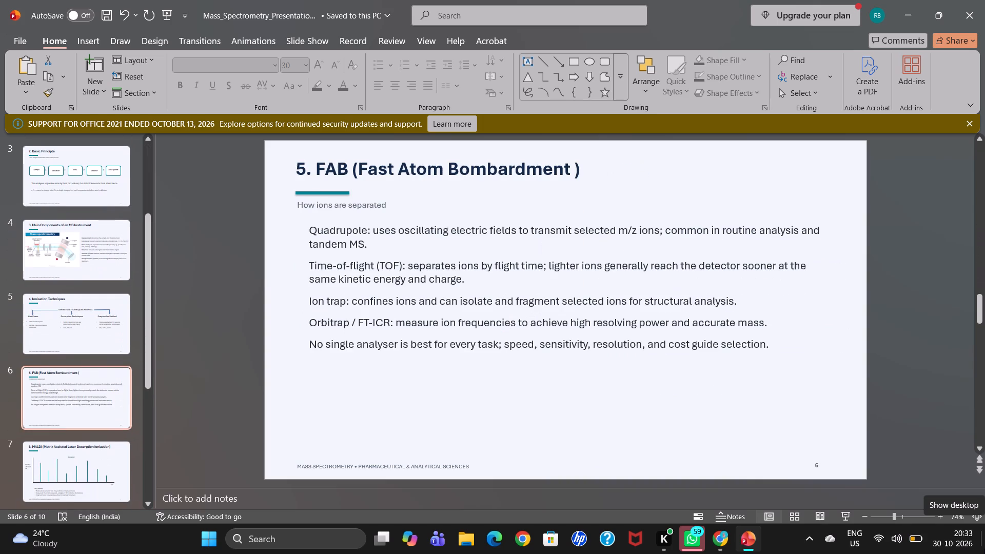
pyautogui.press('Down')
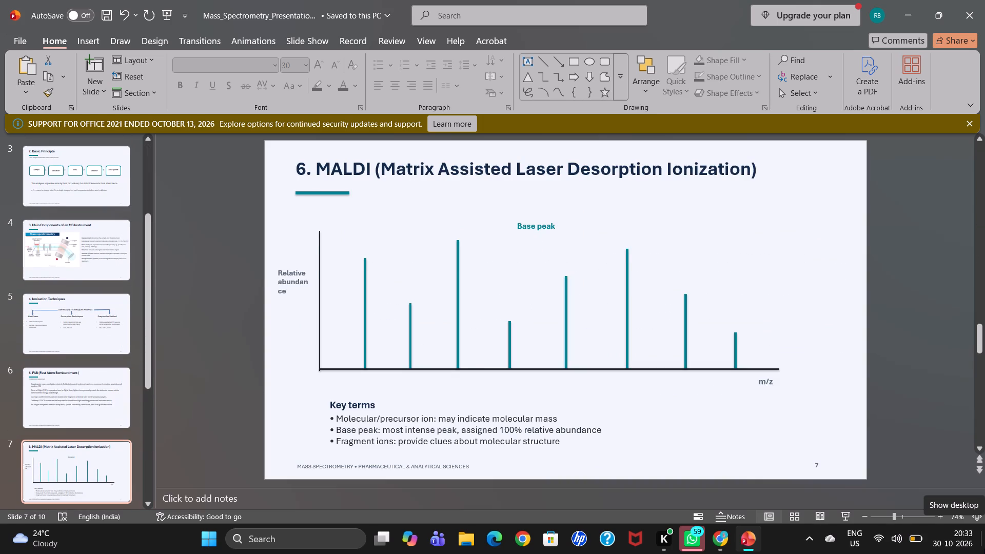
pyautogui.press('Down')
pyautogui.press('Down')
pyautogui.press('Down')
pyautogui.press('Down')
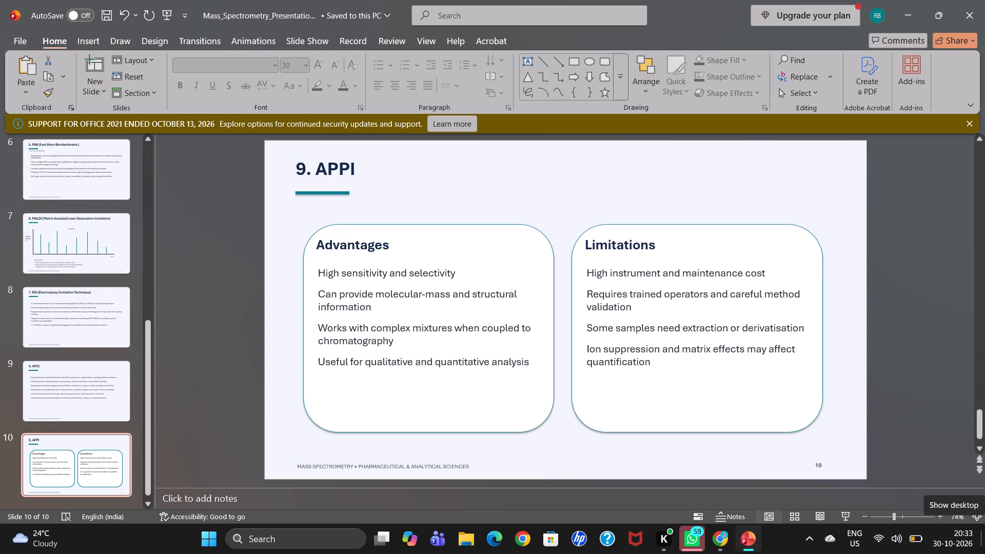
pyautogui.press('Down')
pyautogui.press('Up')
pyautogui.press('Up')
pyautogui.press('Up')
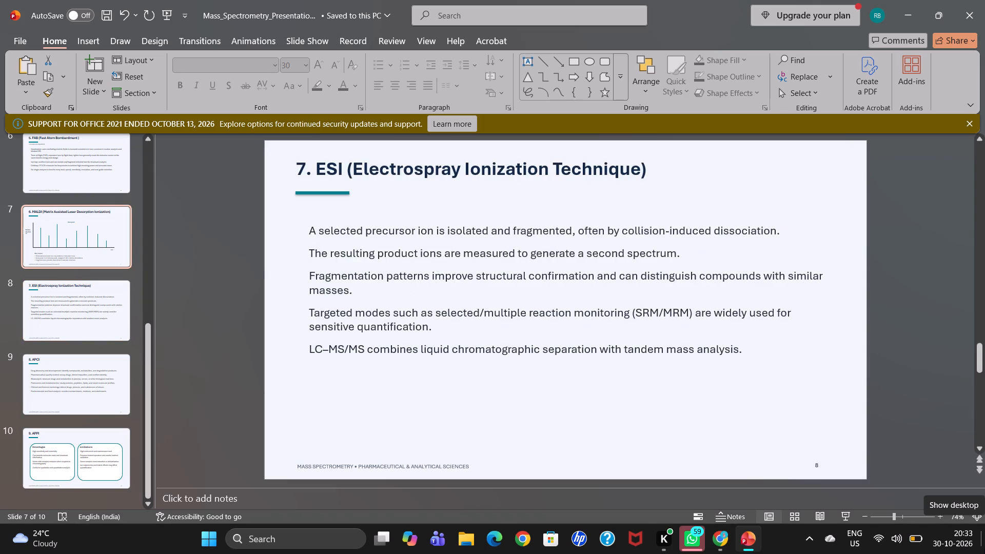
pyautogui.press('Up')
pyautogui.press('Up')
pyautogui.press('Up')
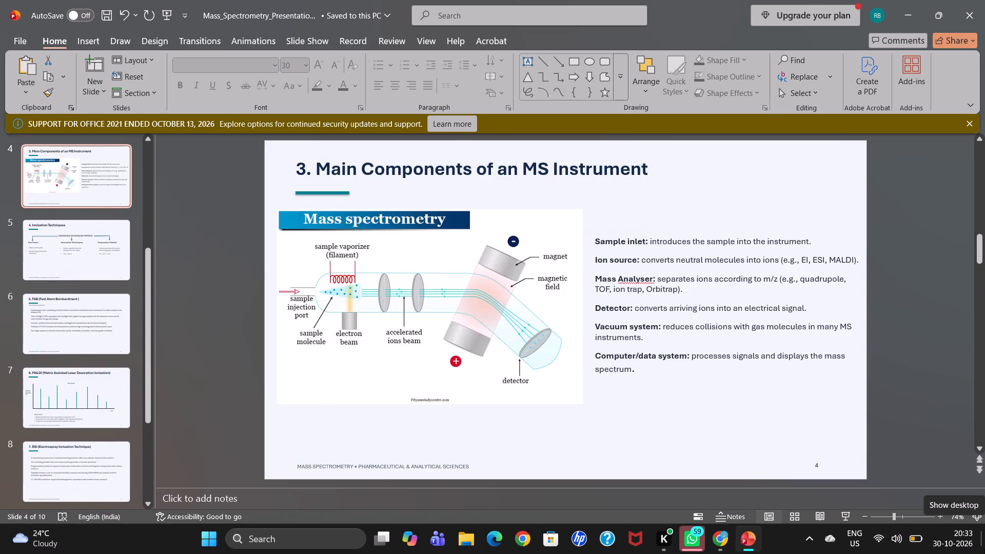
pyautogui.press('Up')
pyautogui.press('Up')
pyautogui.press('Up')
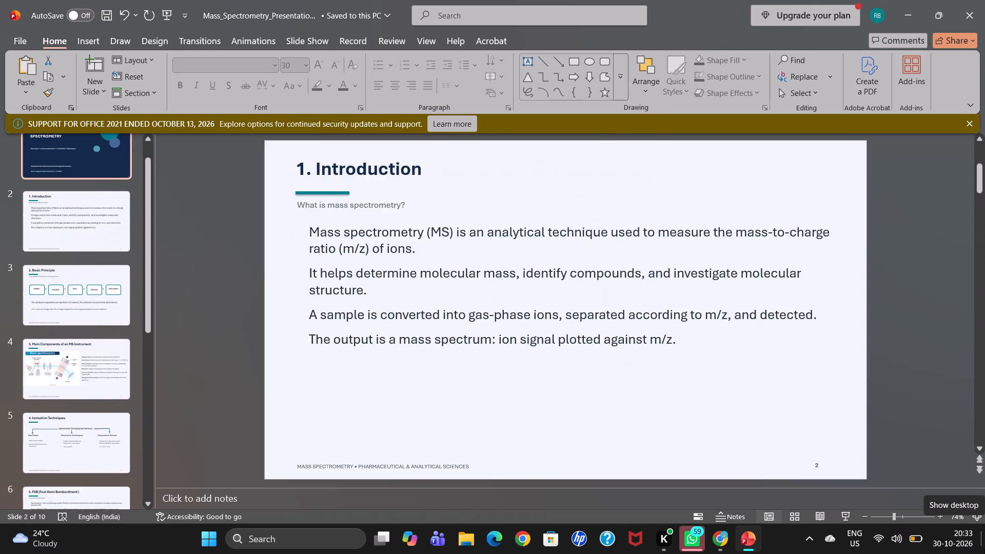
pyautogui.press('Down')
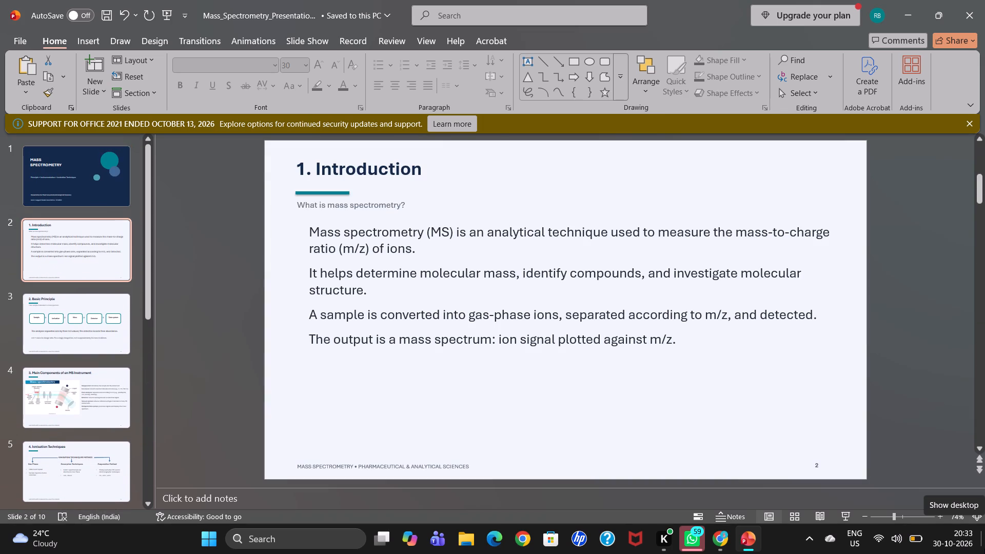
pyautogui.press('Up')
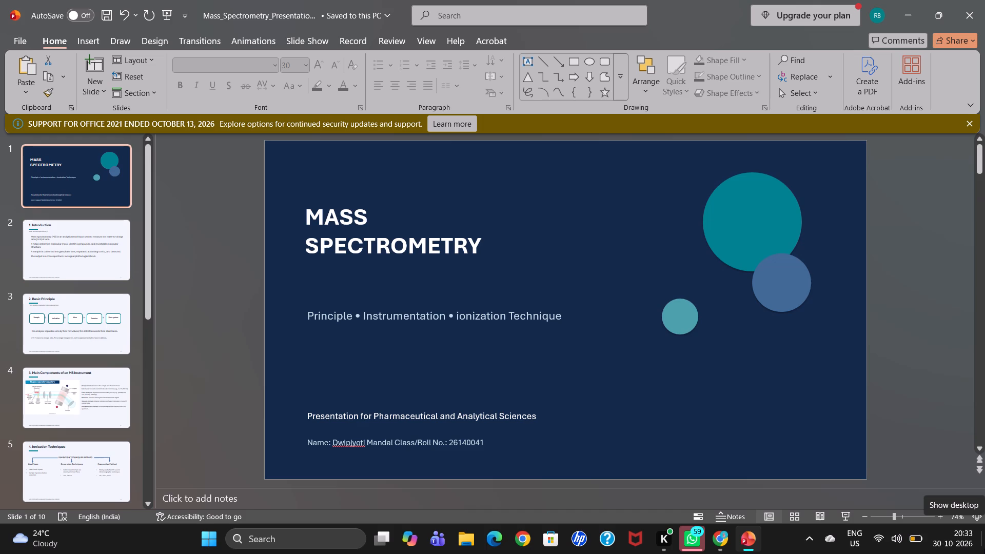
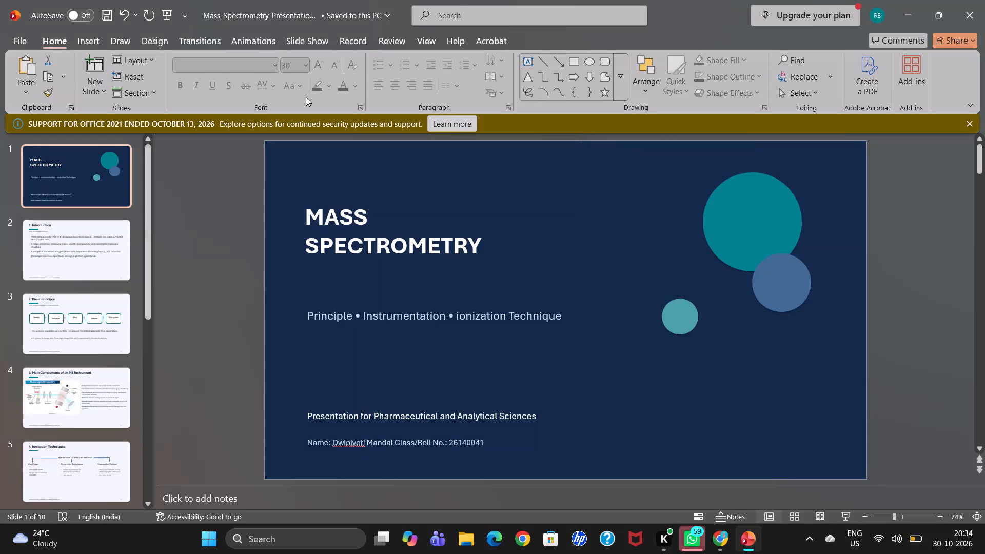
# Save the finished mass spectrometry deck in its existing file.
pyautogui.click(112, 16)
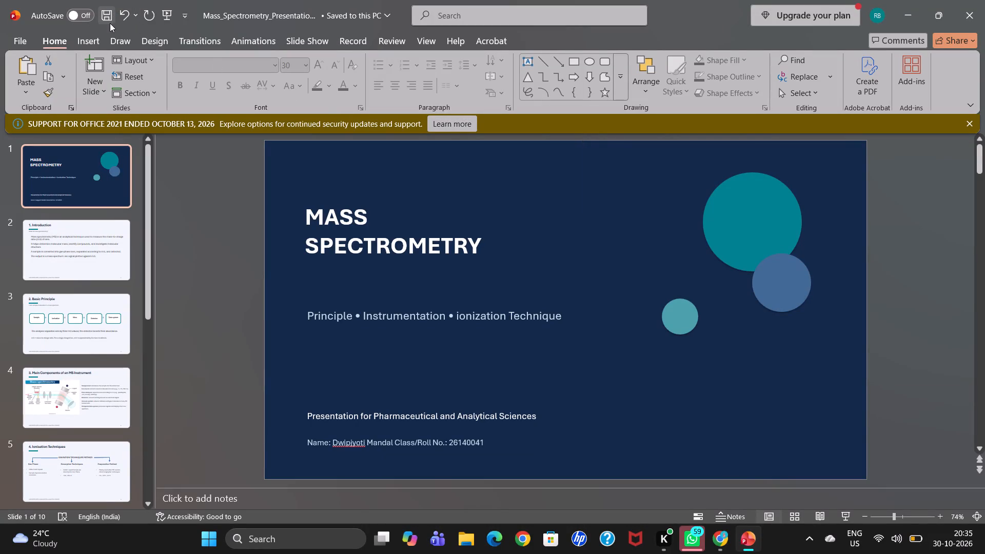
# Save a copy of the deck as a PowerPoint Presentation in the personal OneDrive's Desktop folder, keeping its file name, and close the presentation.
pyautogui.click(27, 33)
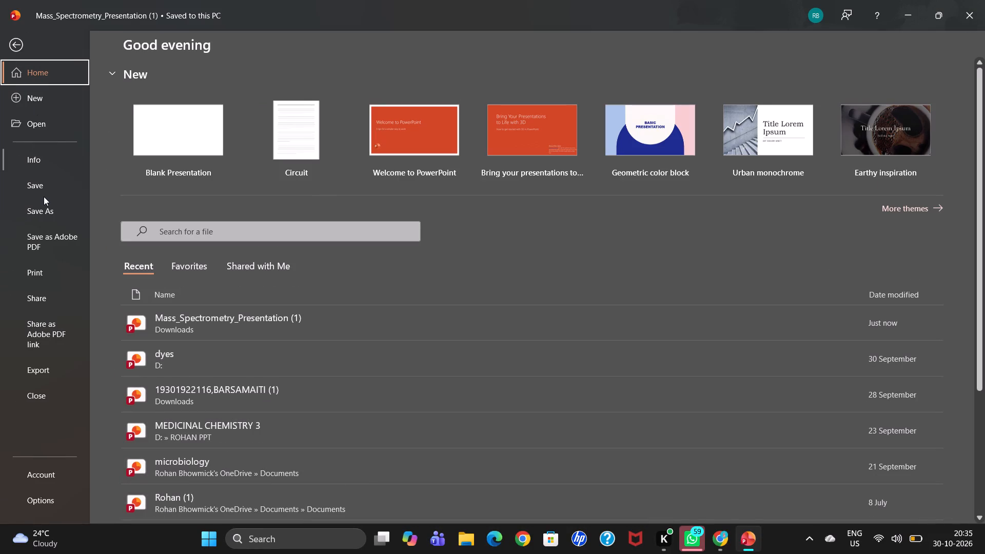
pyautogui.click(49, 220)
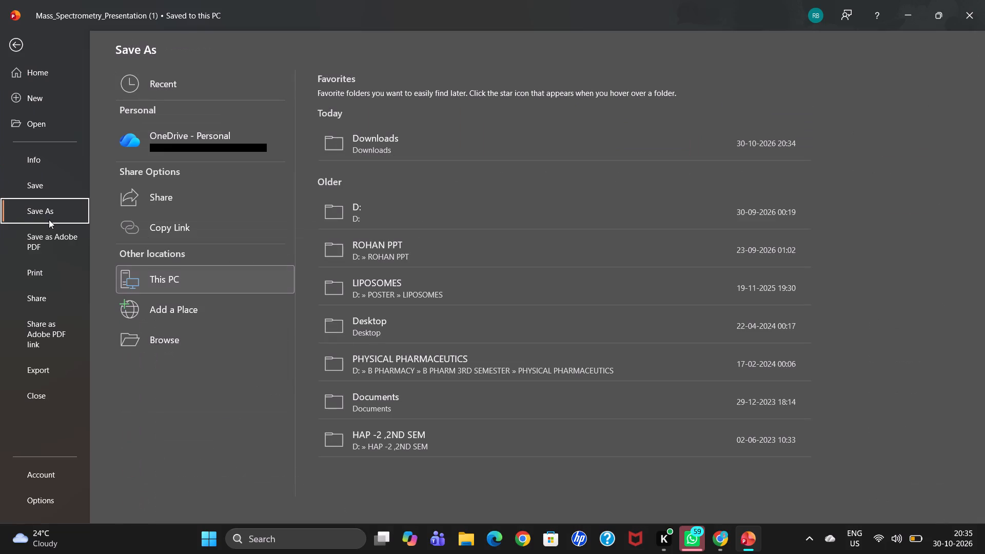
pyautogui.click(194, 339)
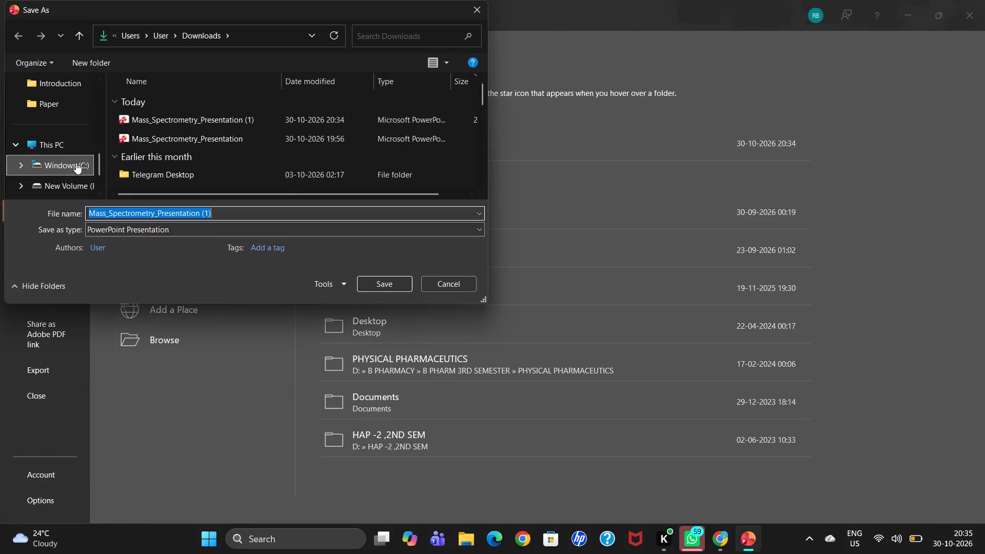
pyautogui.click(68, 147)
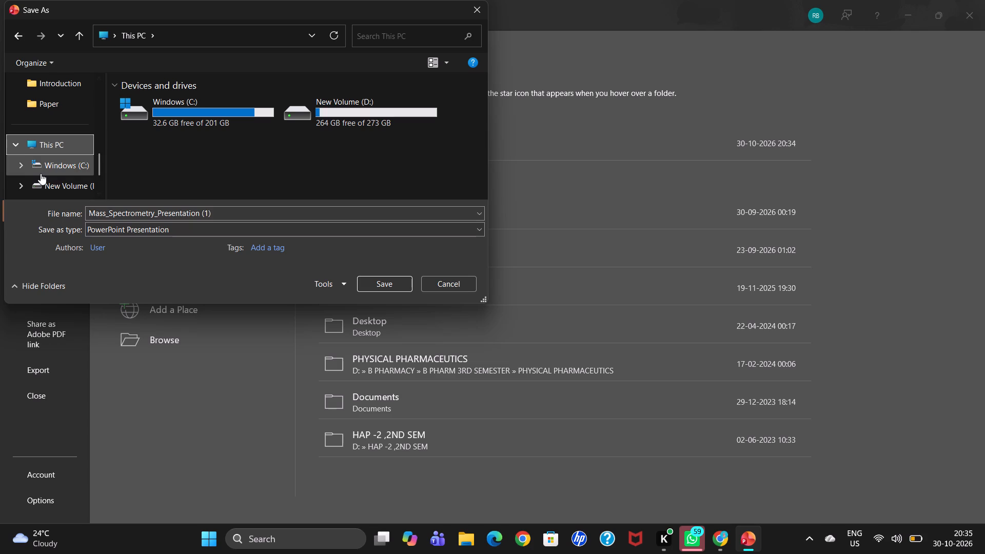
pyautogui.scroll(-1, 41, 173)
pyautogui.scroll(2, 57, 123)
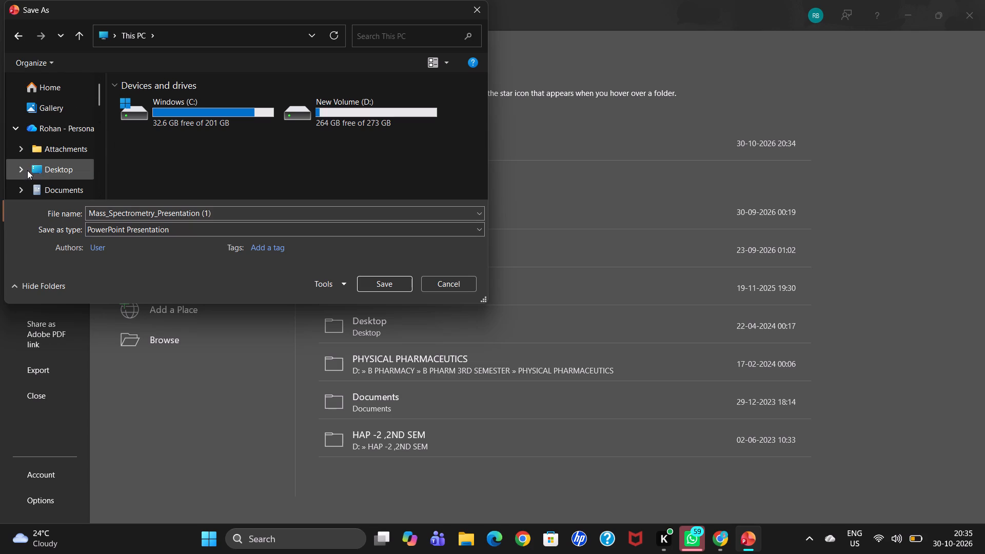
pyautogui.click(25, 171)
pyautogui.click(64, 171)
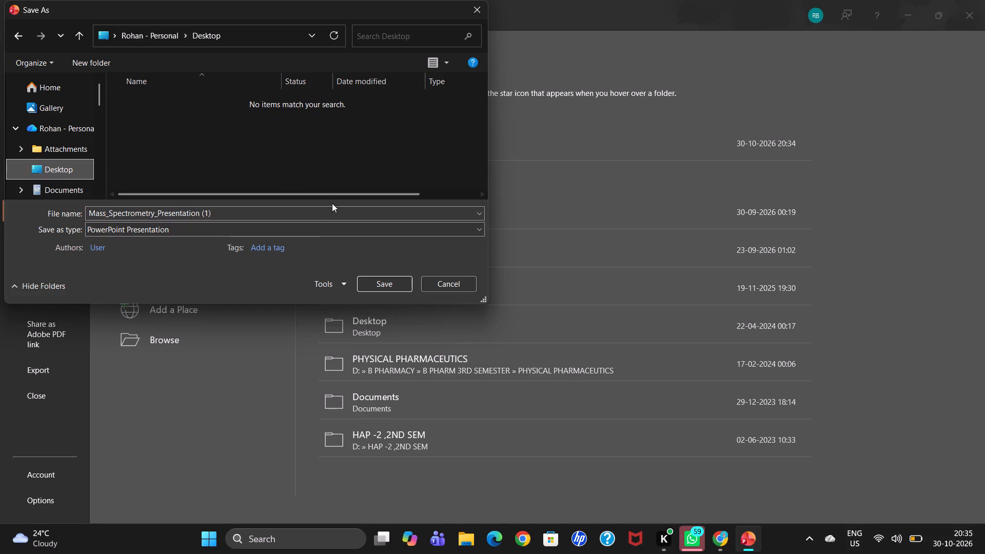
pyautogui.click(398, 284)
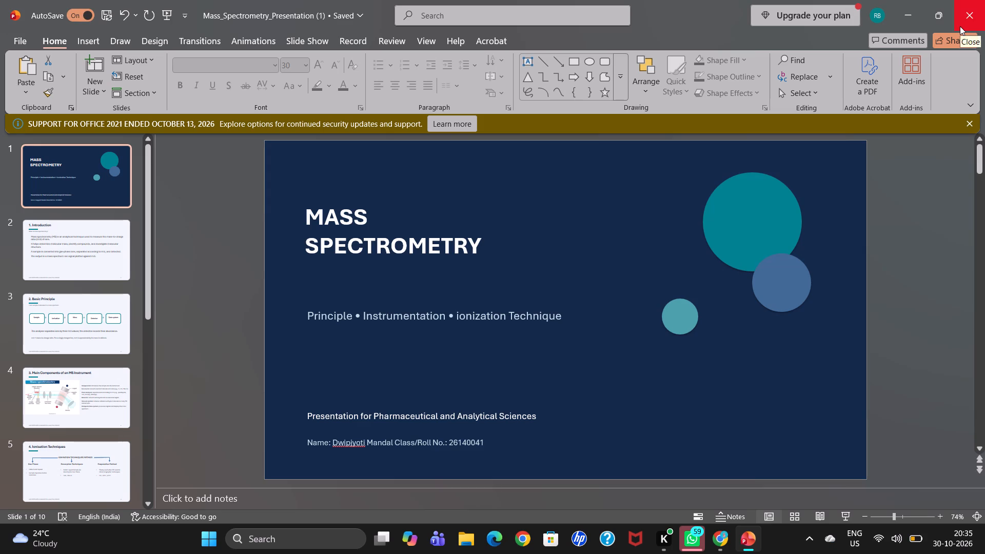
pyautogui.click(960, 26)
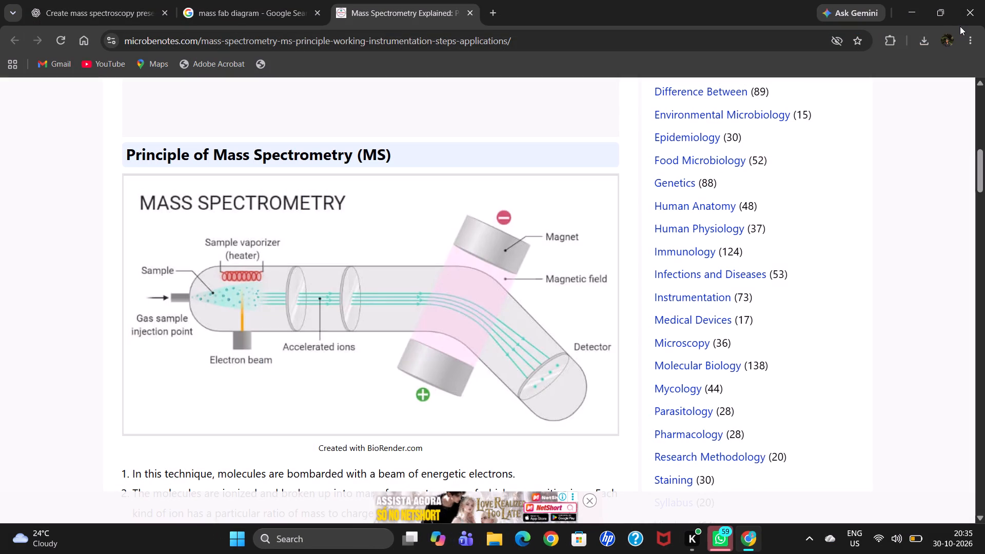